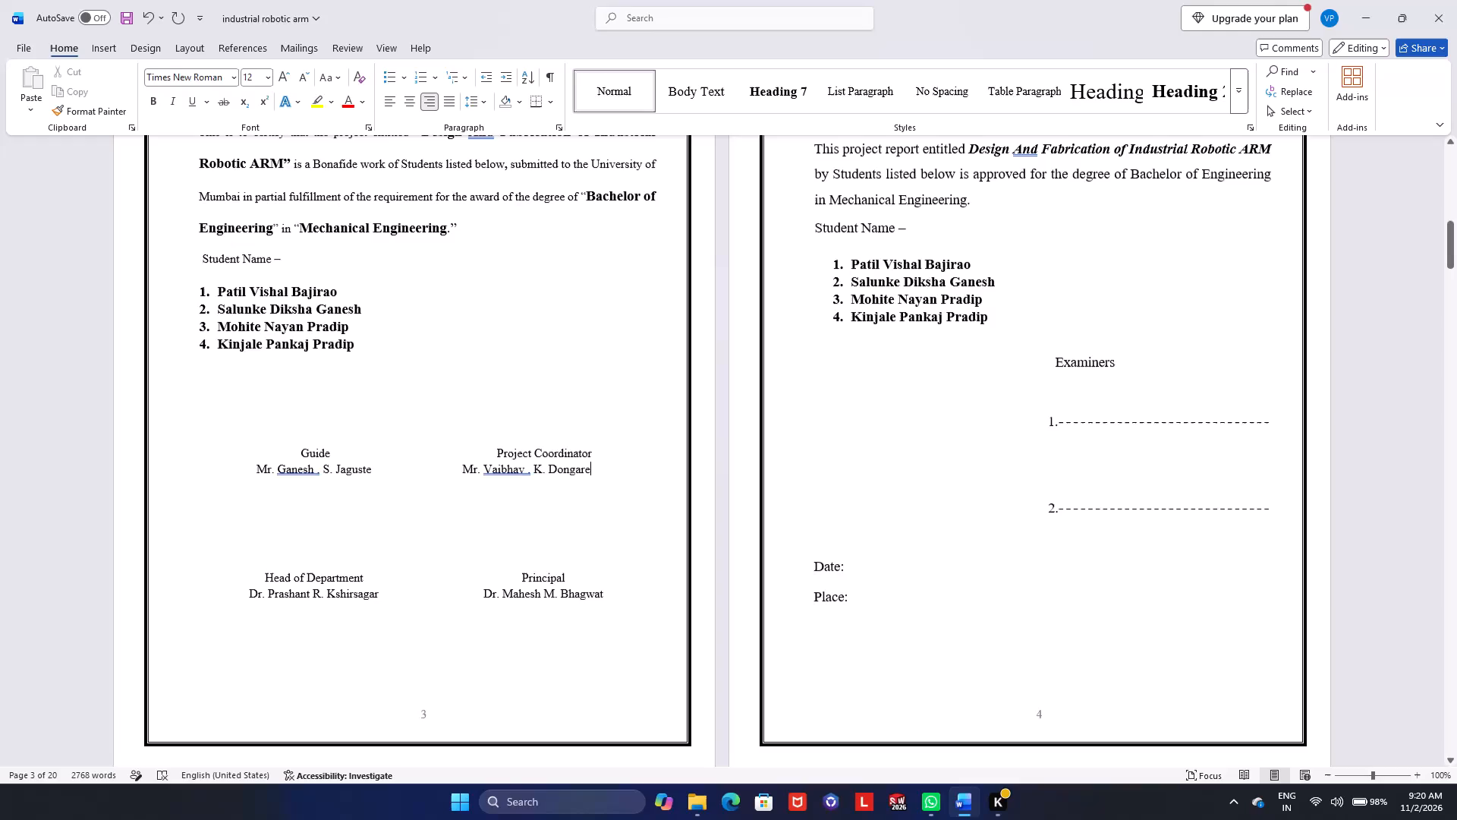
Insert an h before the final e of the guide's surname on the certificate page.
click(363, 468)
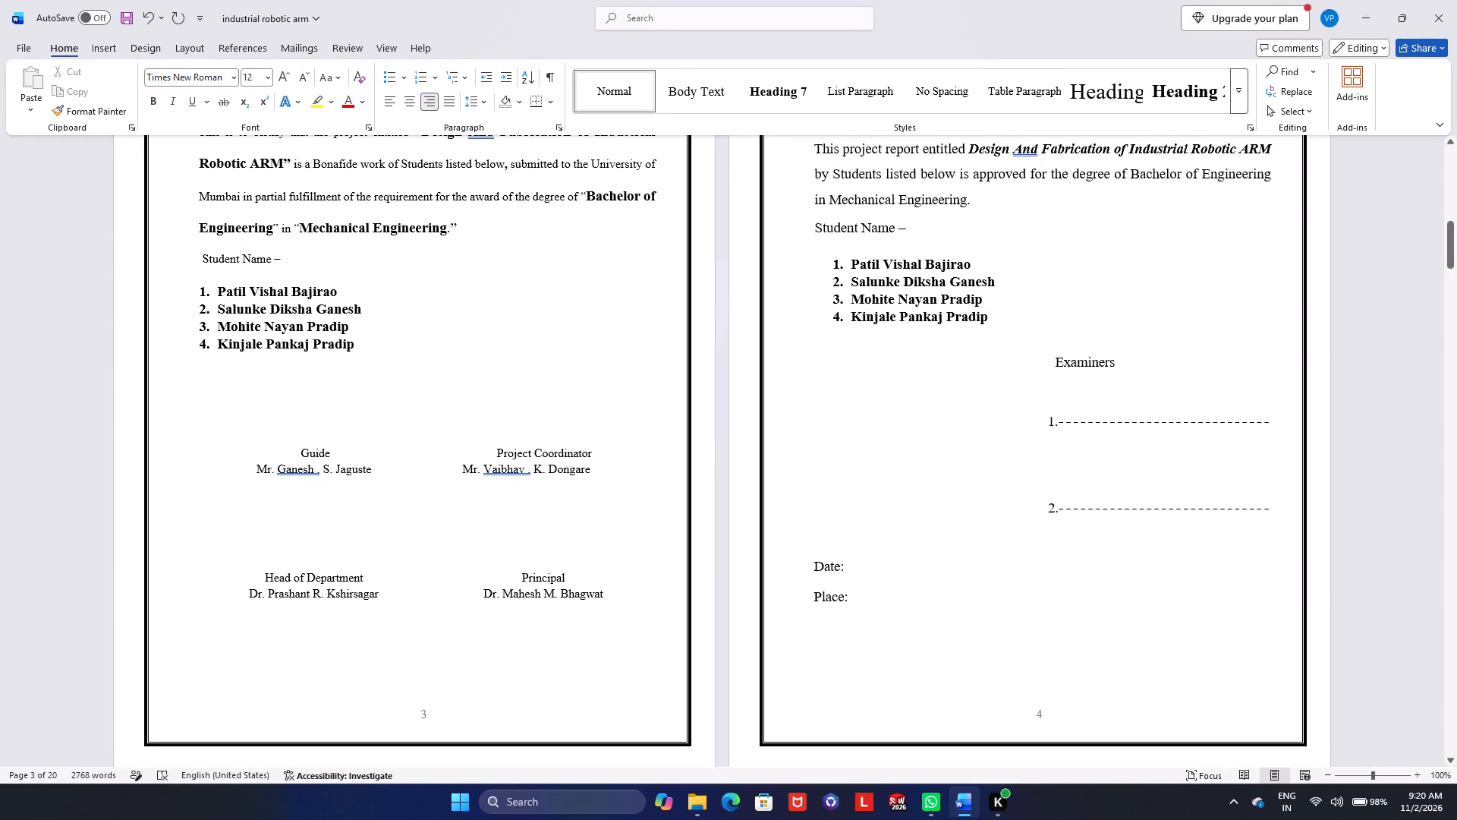
key(h)
Remove the space before the period after the project coordinator's first name on the certificate page.
scroll(371, 569, down, 2)
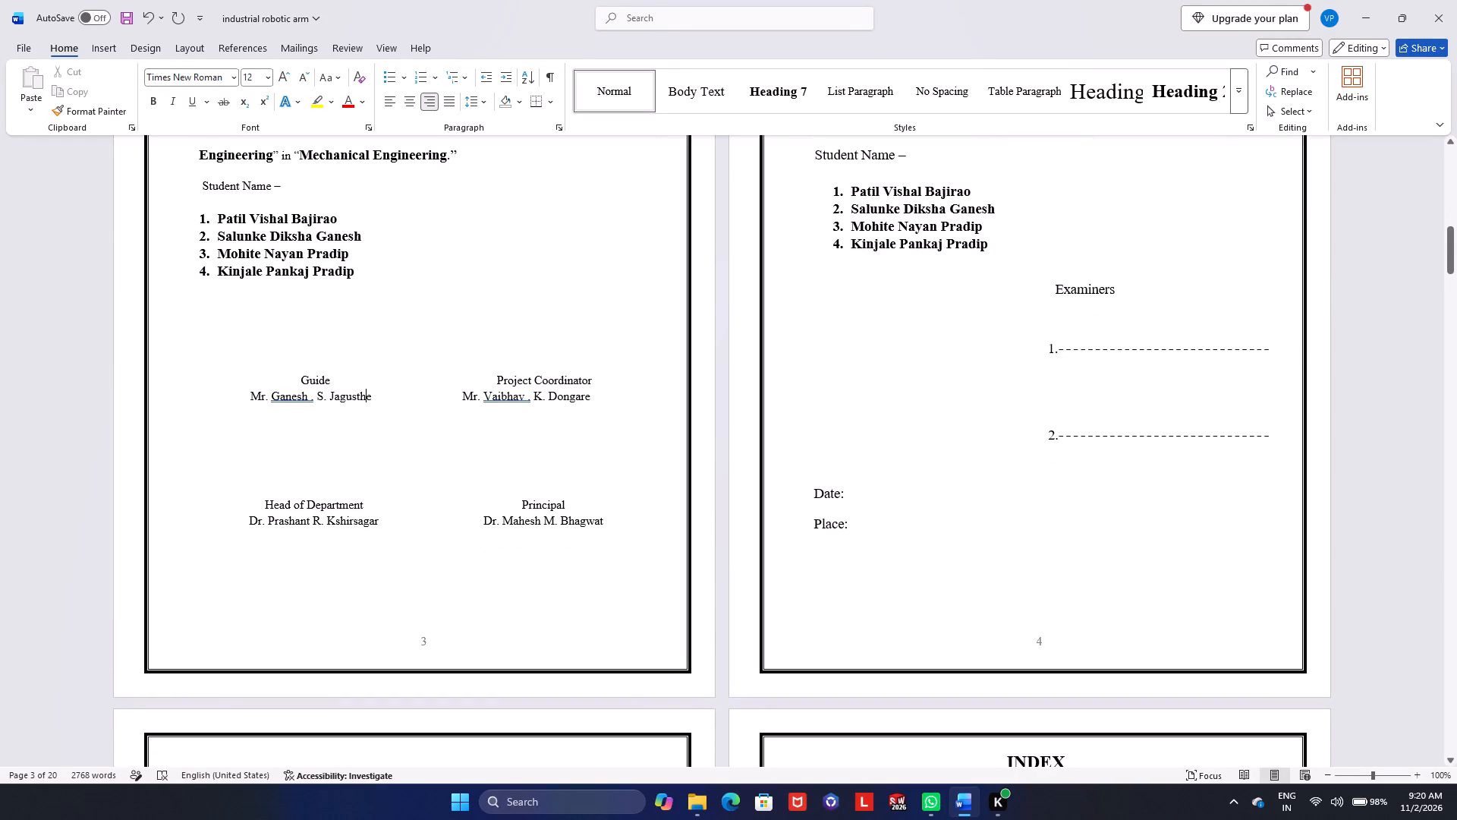
scroll(413, 560, down, 2)
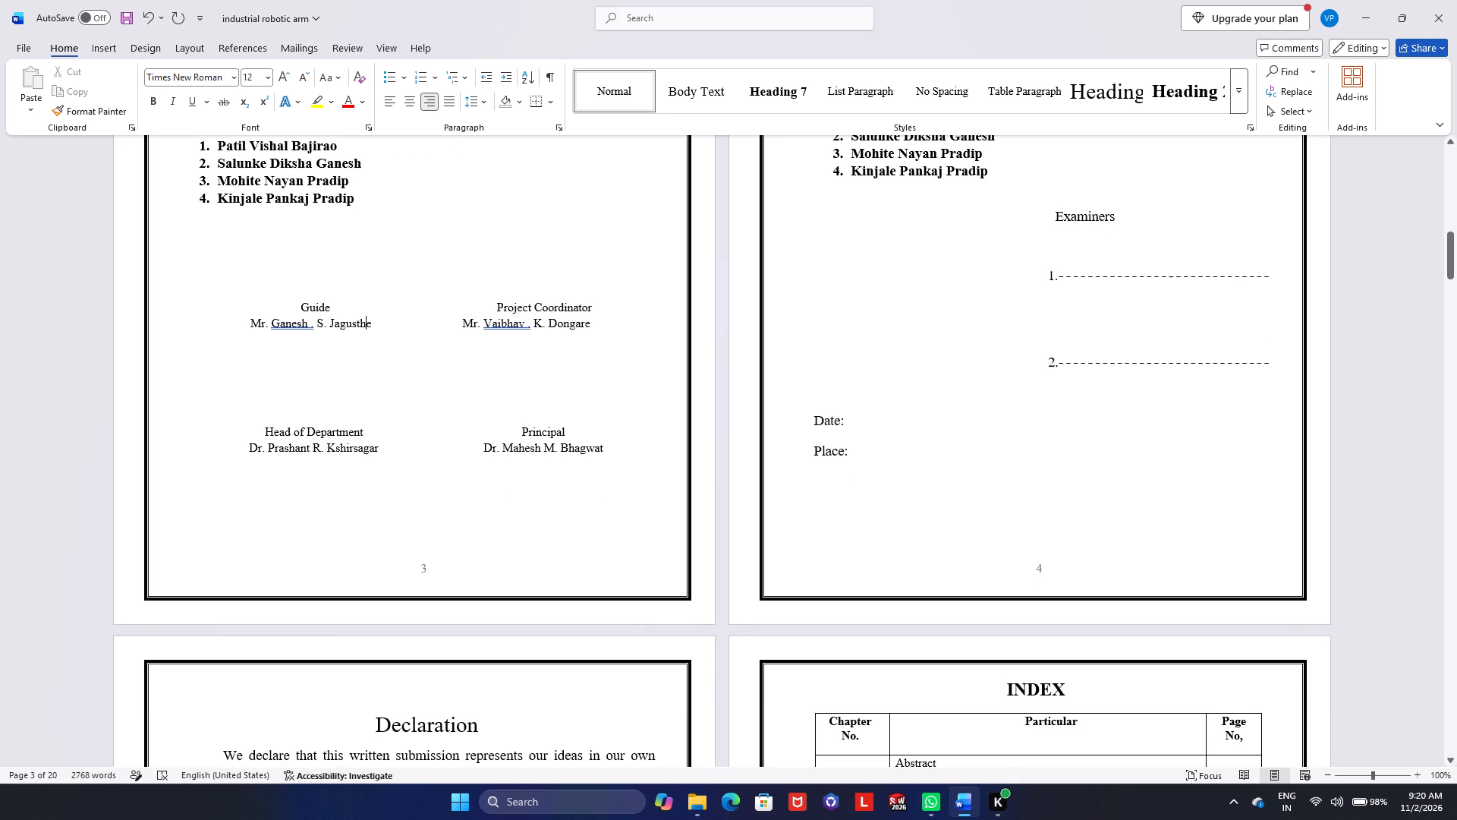
click(527, 326)
key(Return)
key(BackSpace)
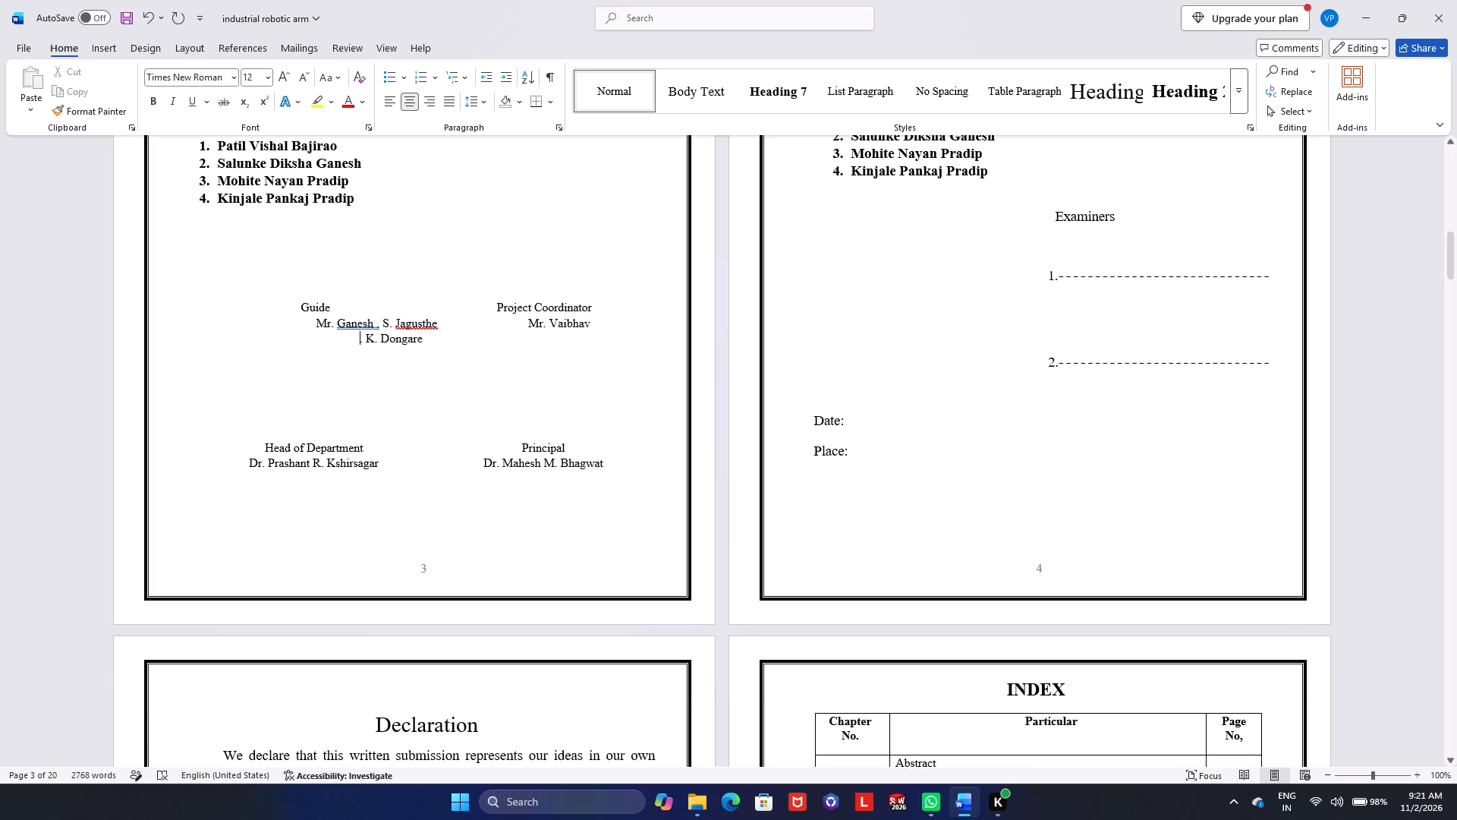
key(BackSpace)
key(BackSpace)
key(BackSpace)
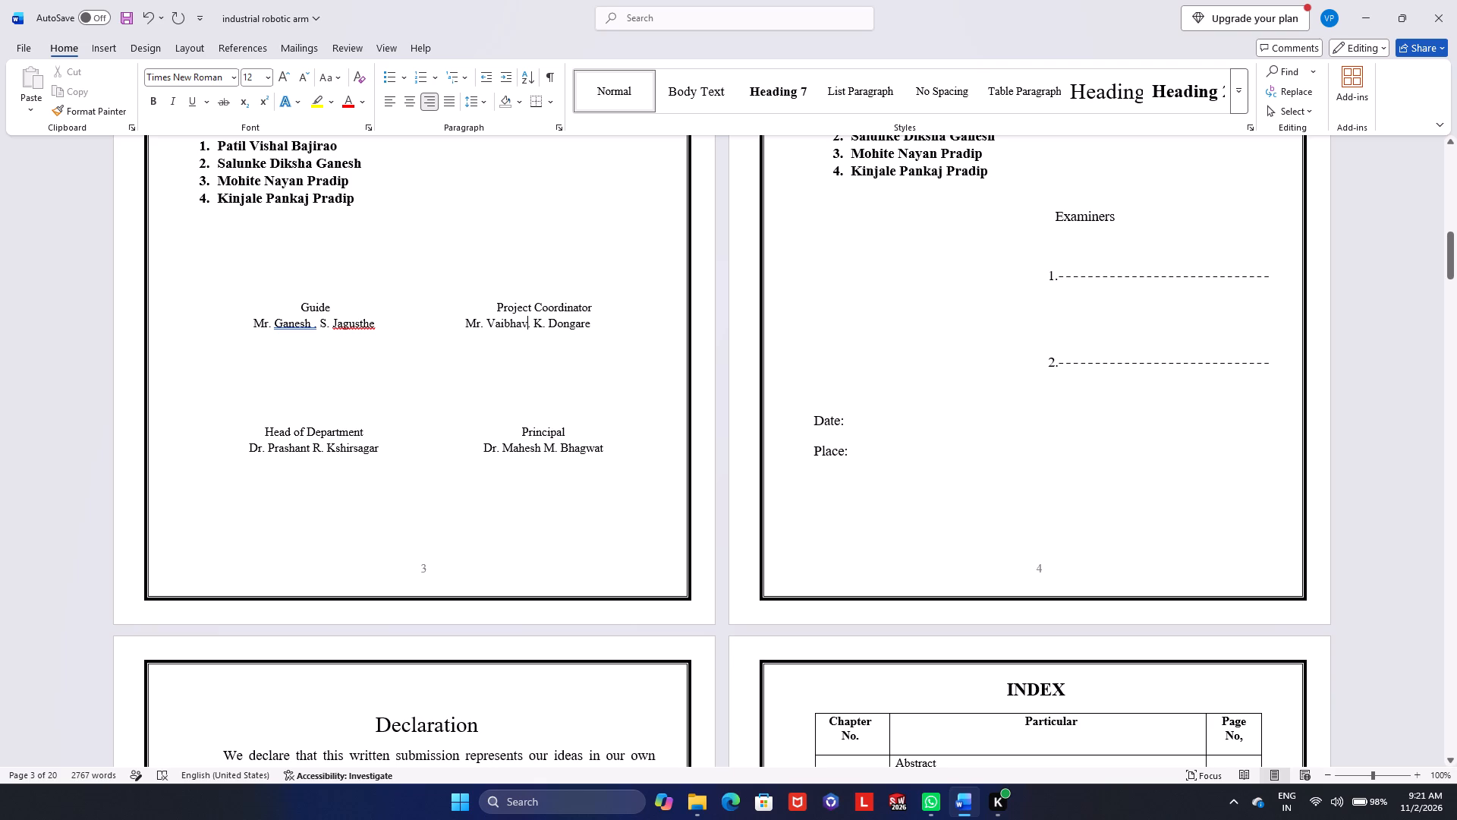
Remove the space before the period after the guide's first name.
click(311, 325)
key(Right)
key(BackSpace)
Clear the spelling flag on the guide's surname so its spelling is accepted.
right_click(352, 323)
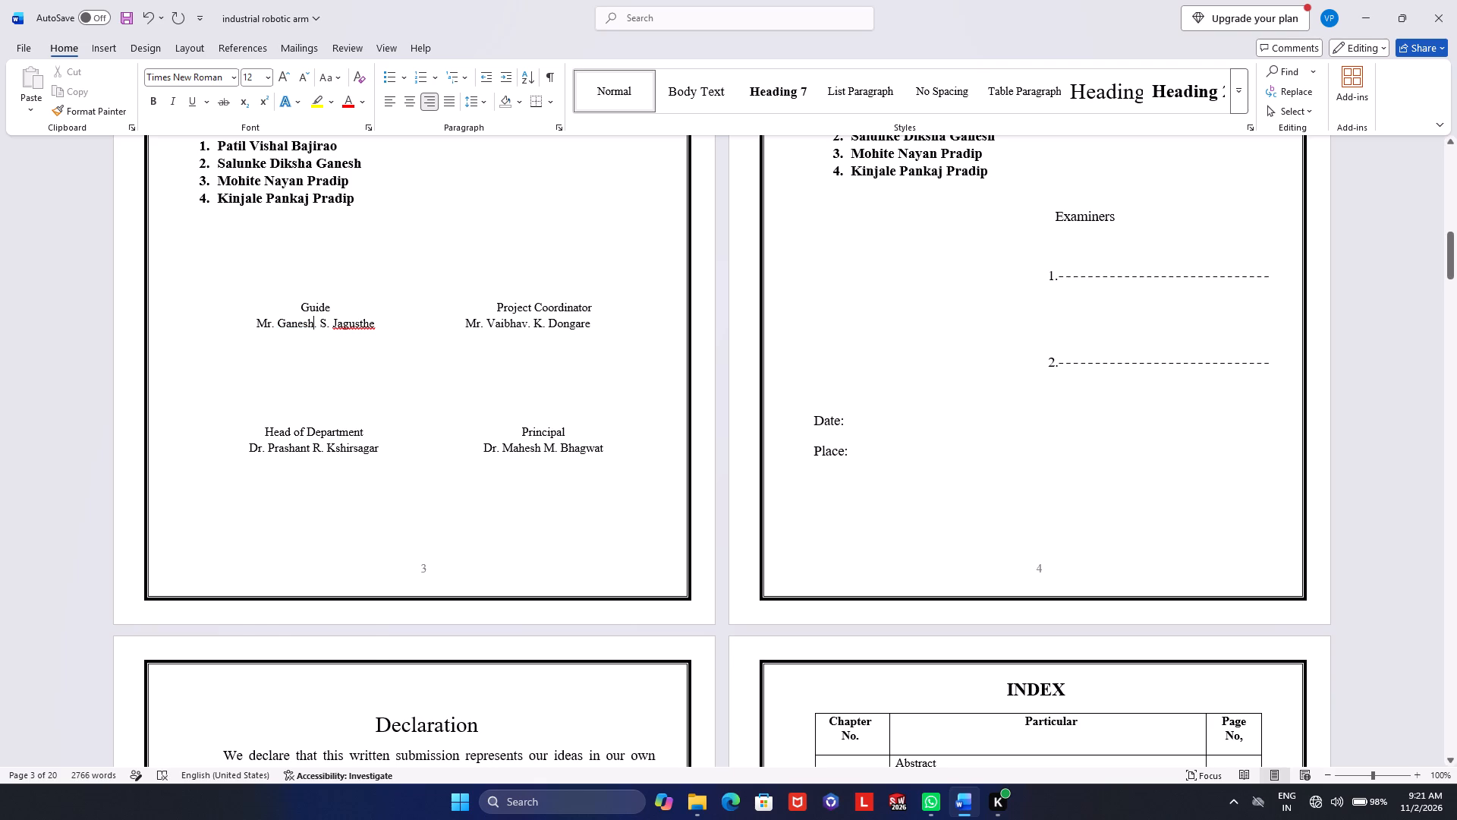
click(296, 404)
Insert three spaces before the project coordinator's name to shift the guide's name left on the same line.
click(462, 325)
key(space)
key(space)
key(space)
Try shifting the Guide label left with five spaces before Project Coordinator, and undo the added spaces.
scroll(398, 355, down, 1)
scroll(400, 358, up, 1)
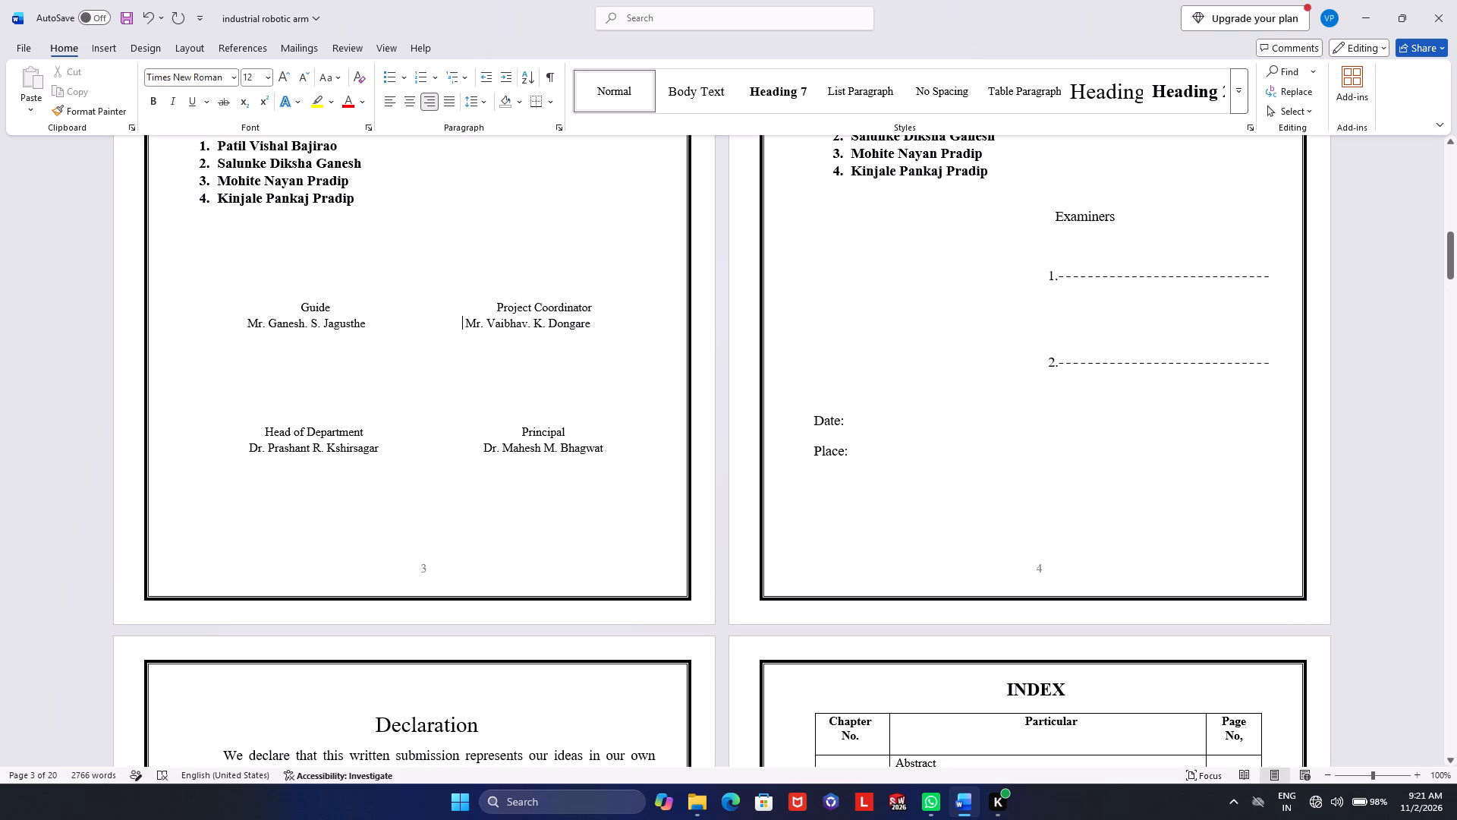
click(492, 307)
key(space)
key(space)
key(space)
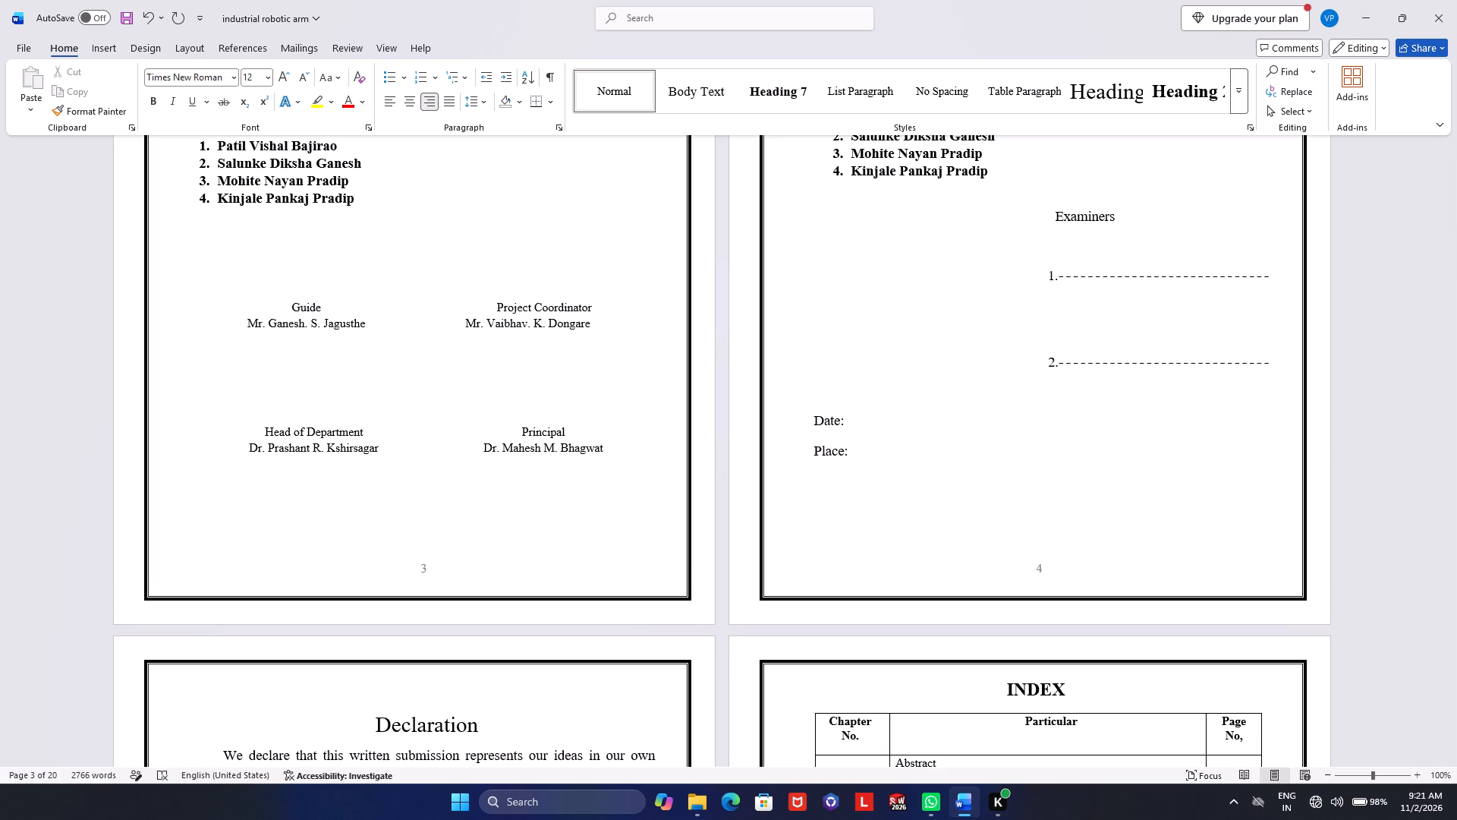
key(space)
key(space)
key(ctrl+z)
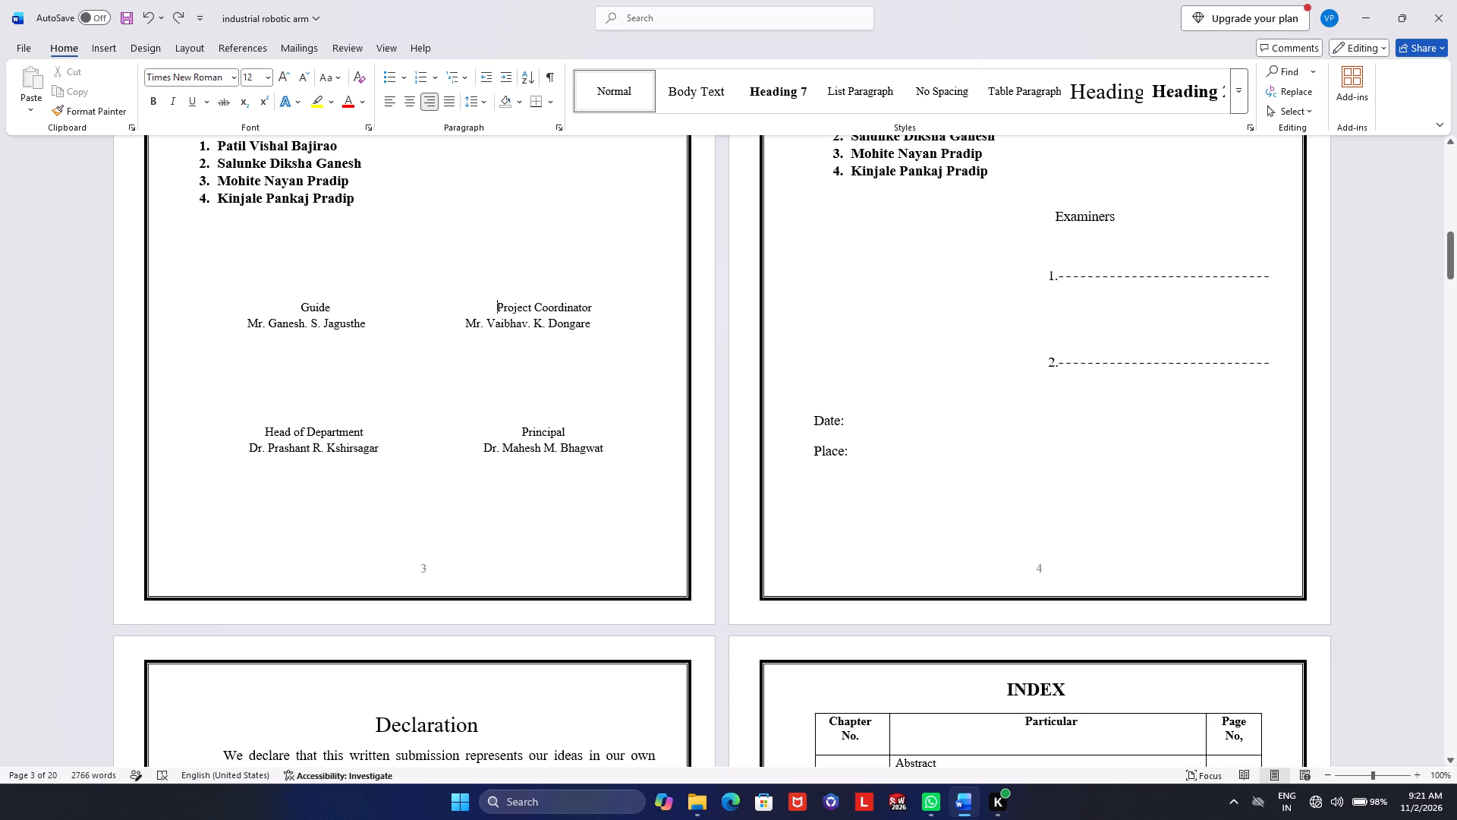
Insert three spaces before Project Coordinator so the Guide label sits centred above the guide's name.
key(space)
key(space)
key(space)
Read through the Declaration, Index, Abstract and Chapter 1 pages, checking the content for errors.
scroll(650, 431, down, 7)
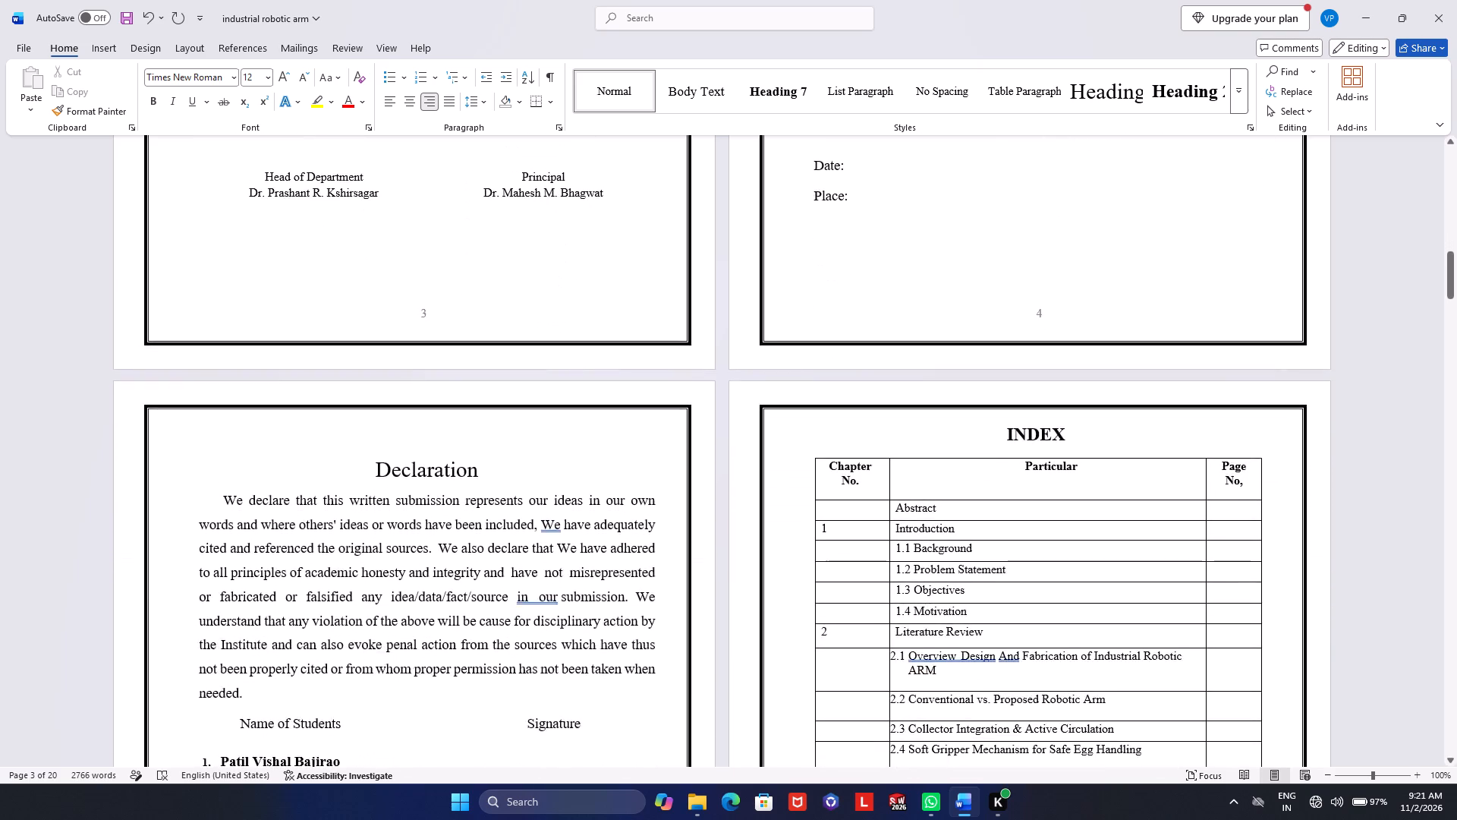
scroll(650, 431, down, 3)
scroll(984, 441, down, 3)
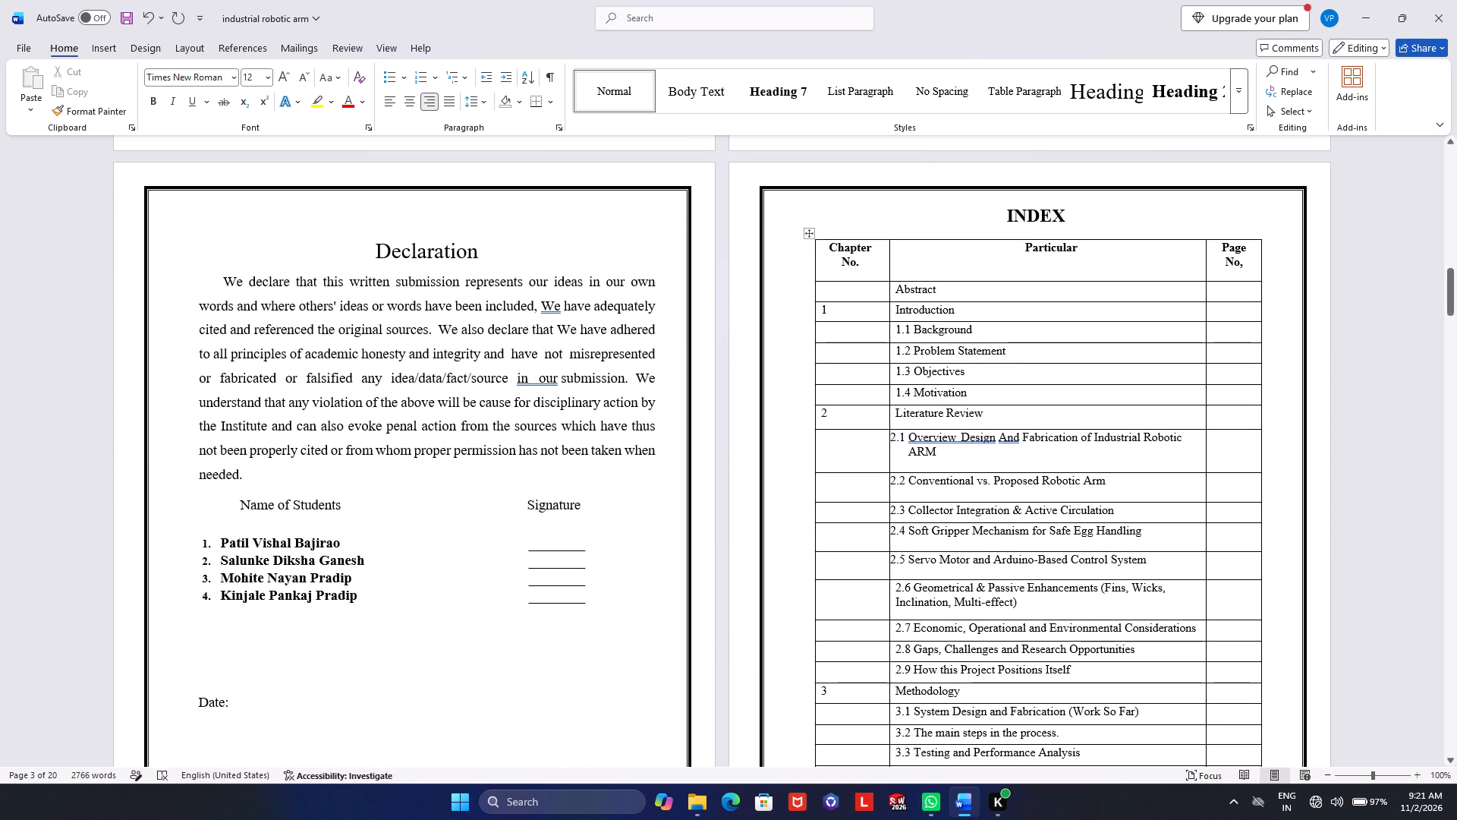
scroll(984, 441, down, 4)
scroll(984, 441, up, 2)
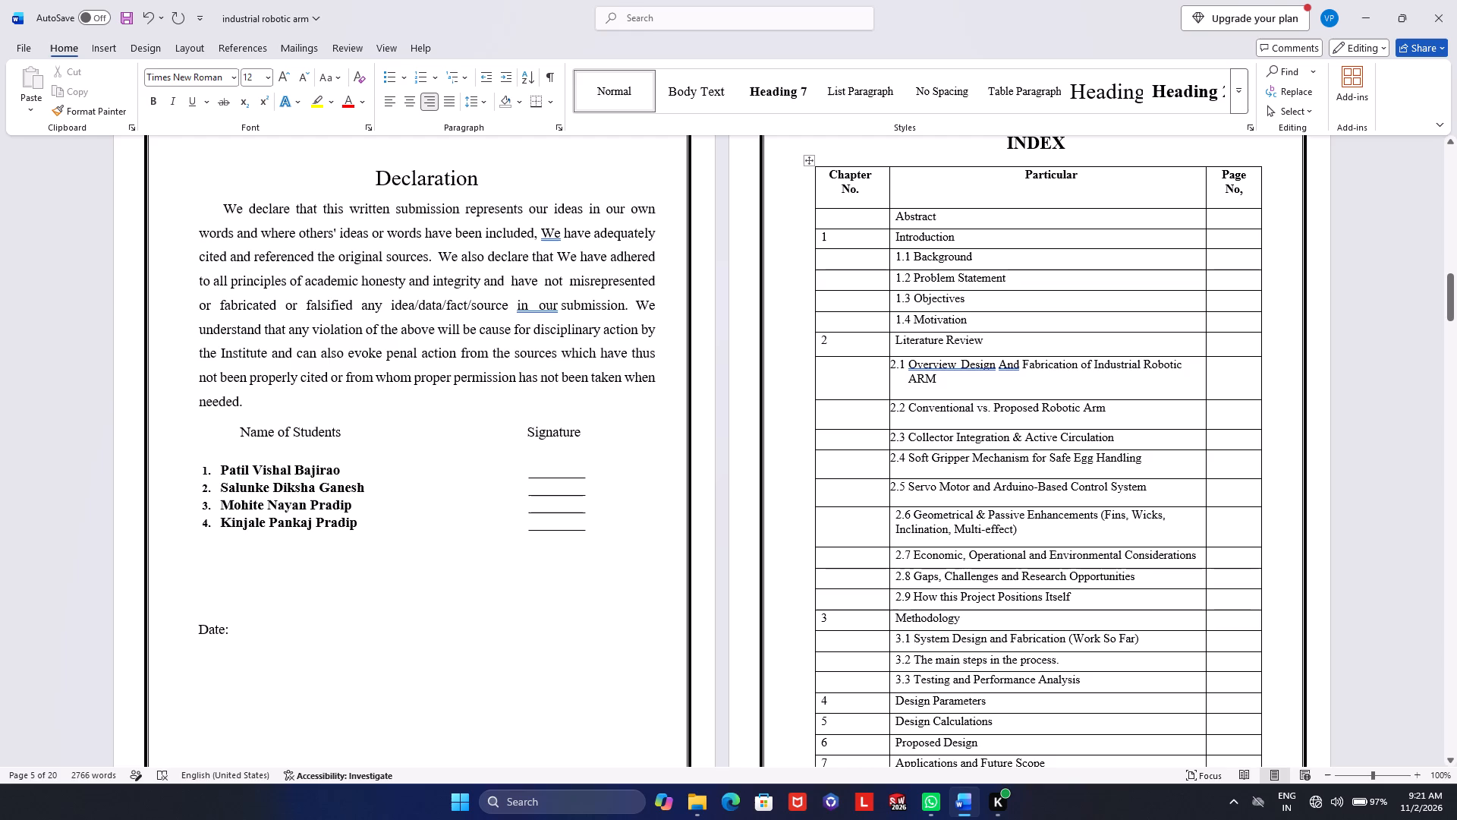
scroll(989, 402, down, 4)
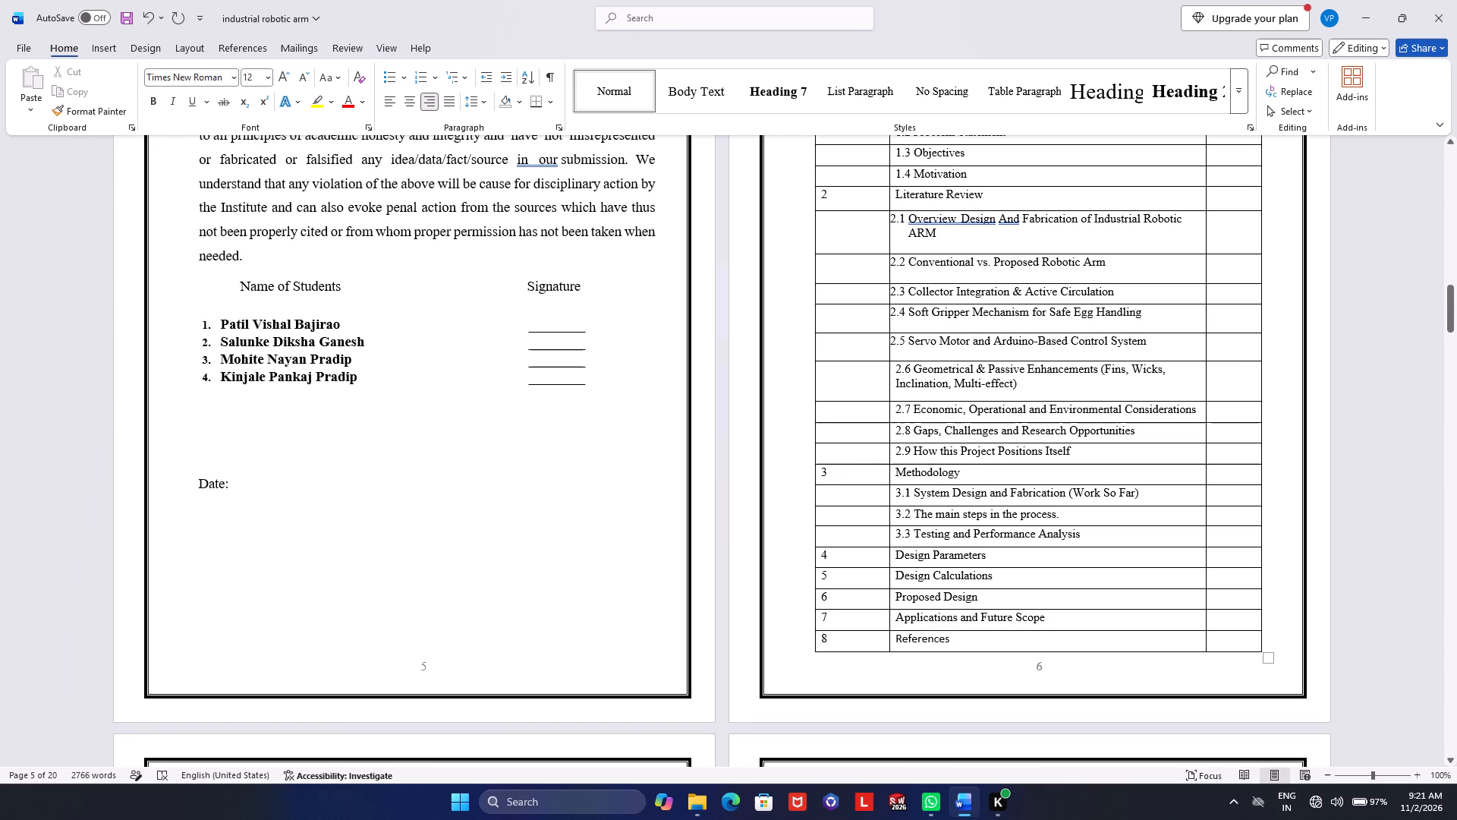
scroll(989, 402, down, 2)
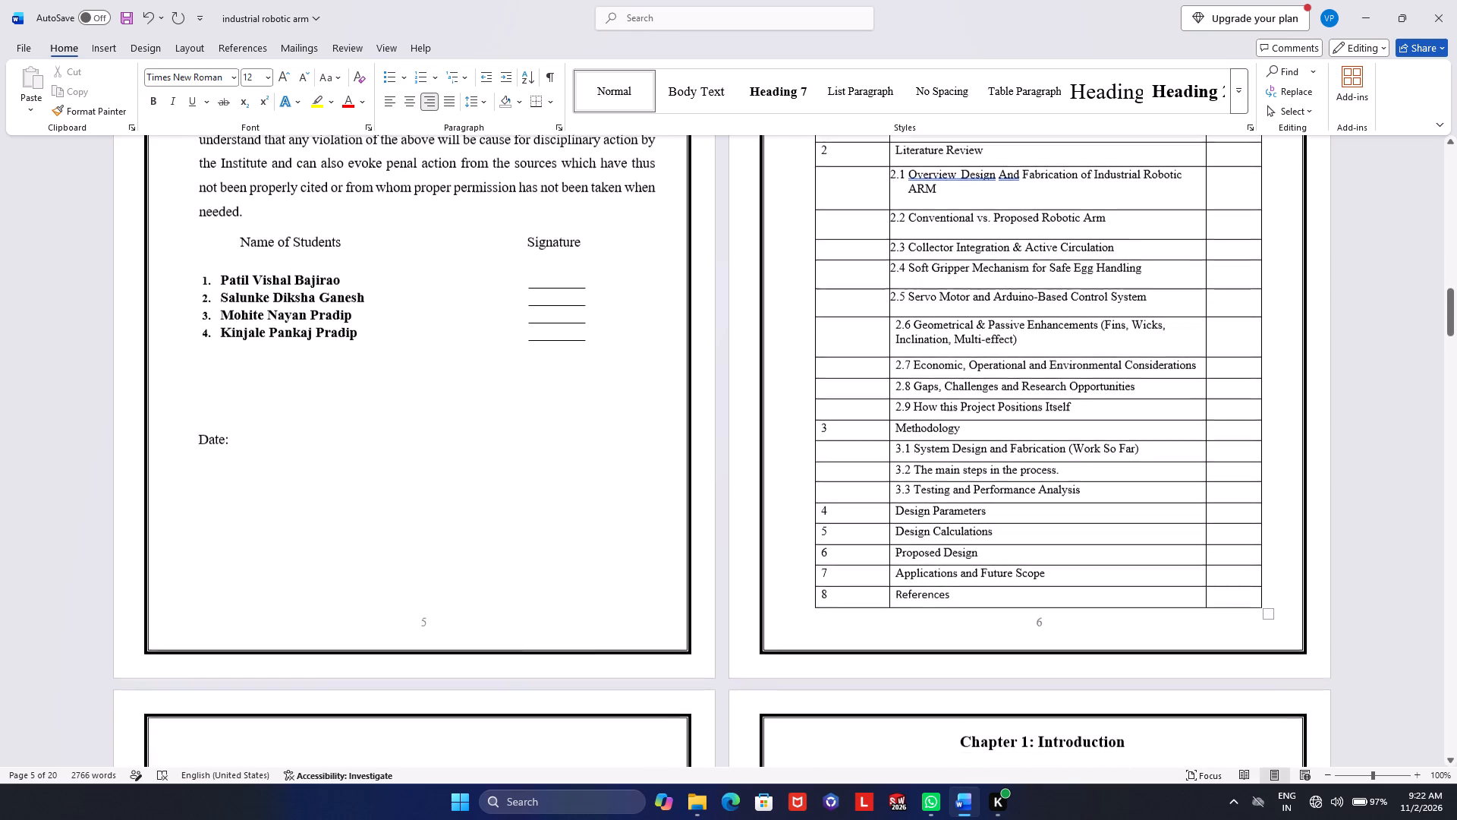
scroll(989, 402, down, 1)
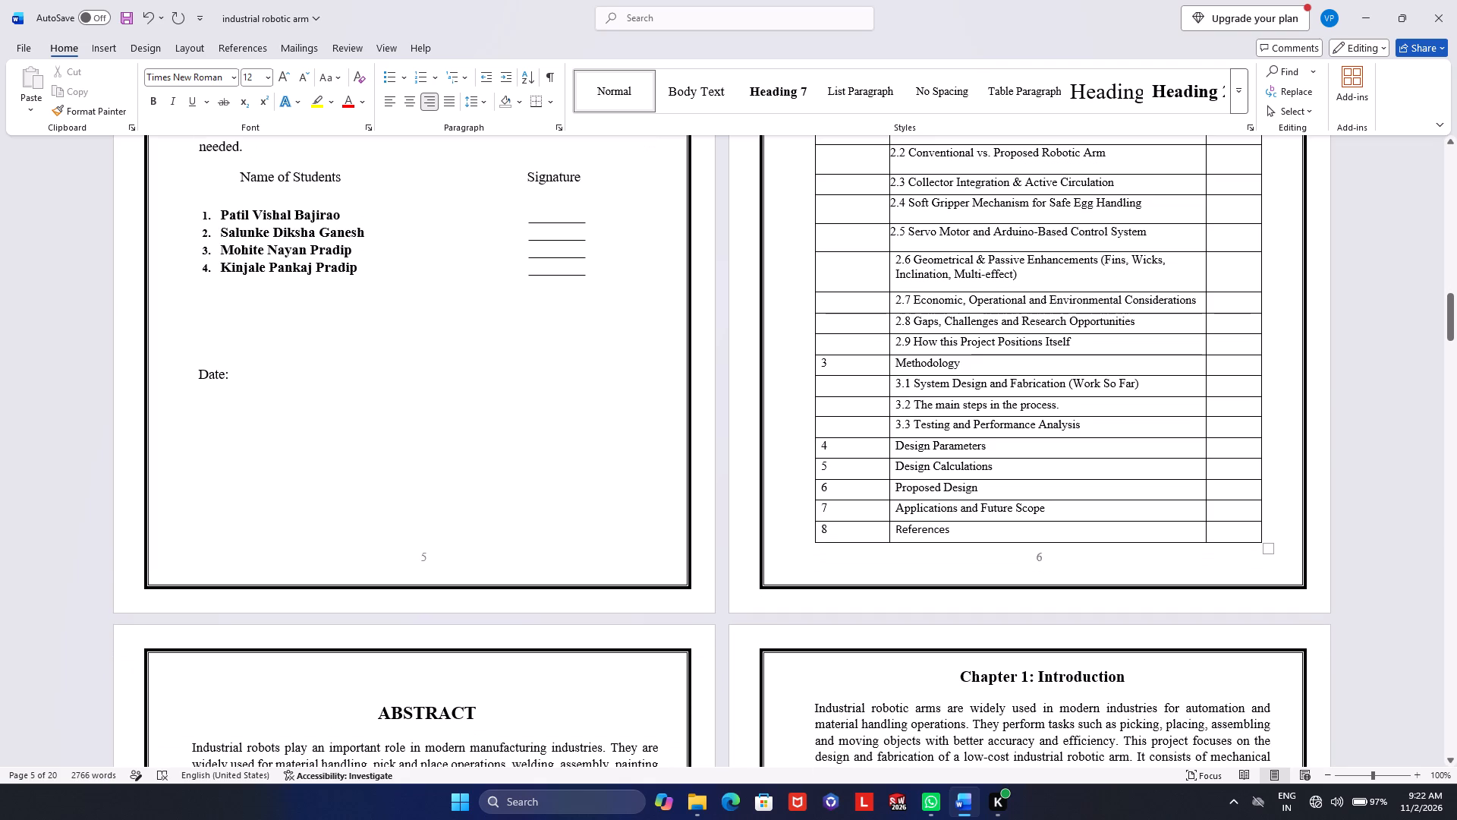
scroll(989, 402, down, 7)
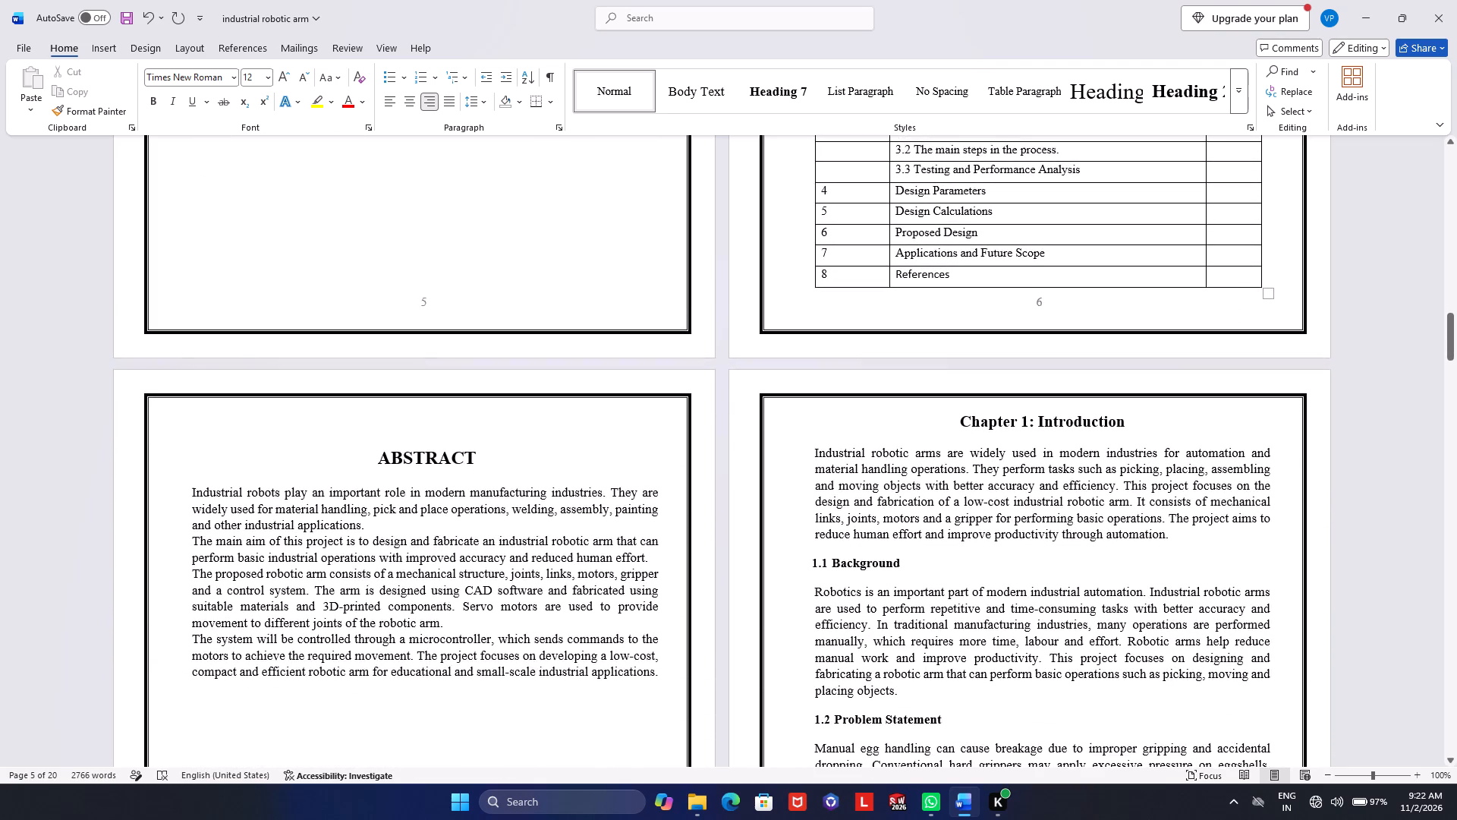
scroll(989, 402, down, 13)
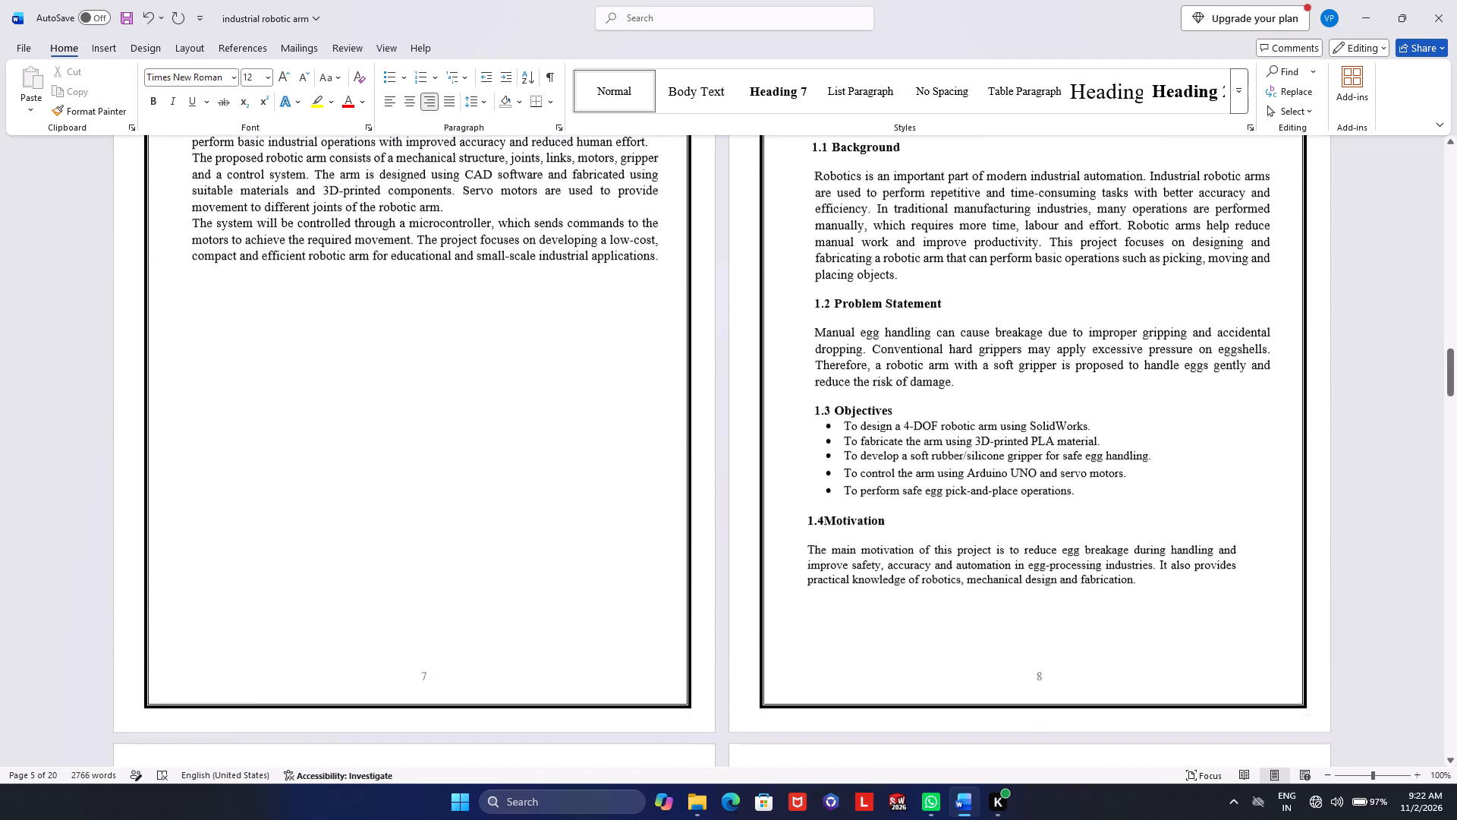
scroll(989, 408, down, 3)
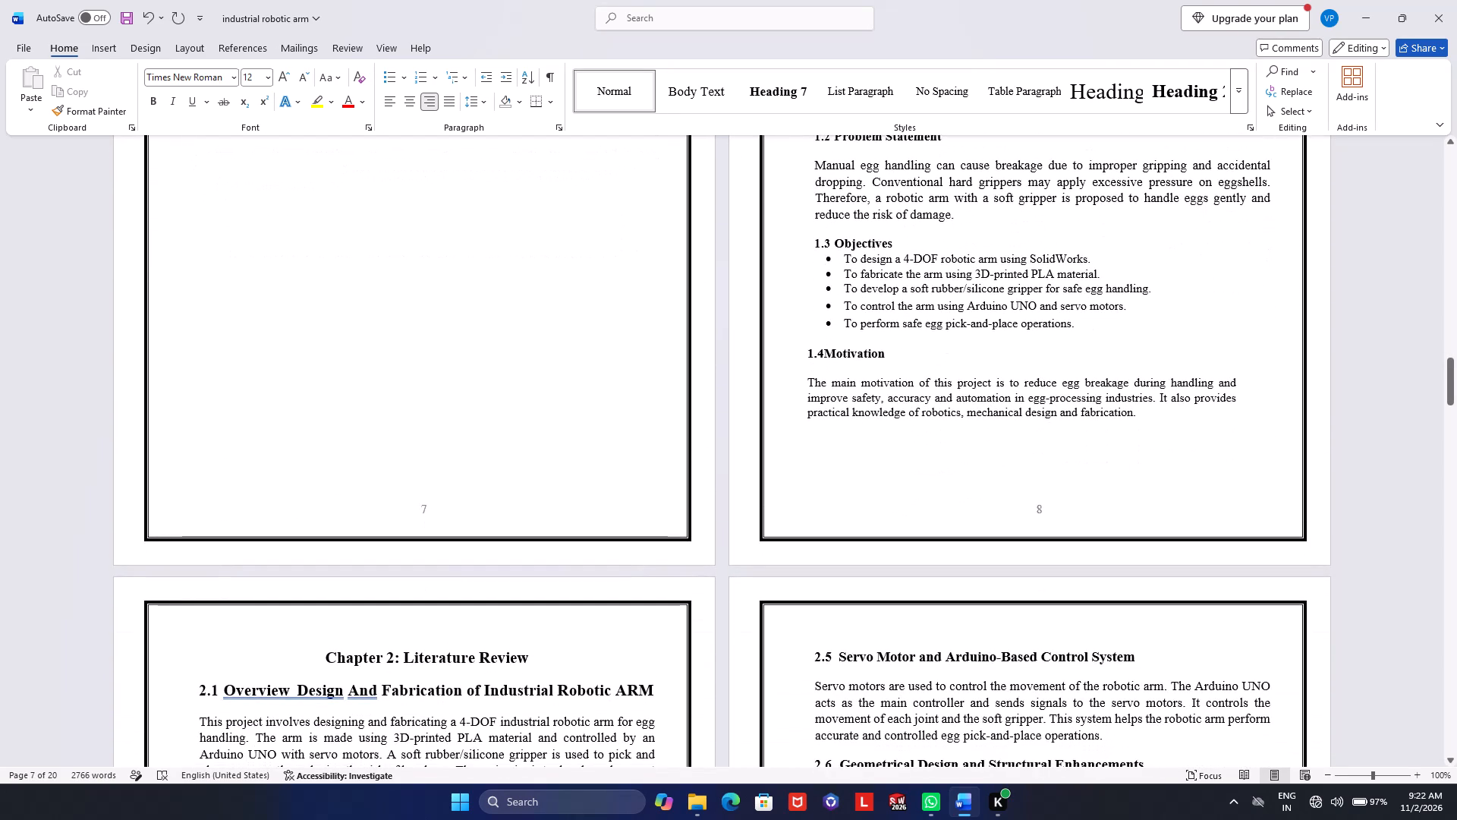
Change the robotic arm's degrees of freedom to 5-DOF in the first bullet of 1.3 Objectives.
scroll(989, 408, up, 5)
scroll(989, 408, down, 1)
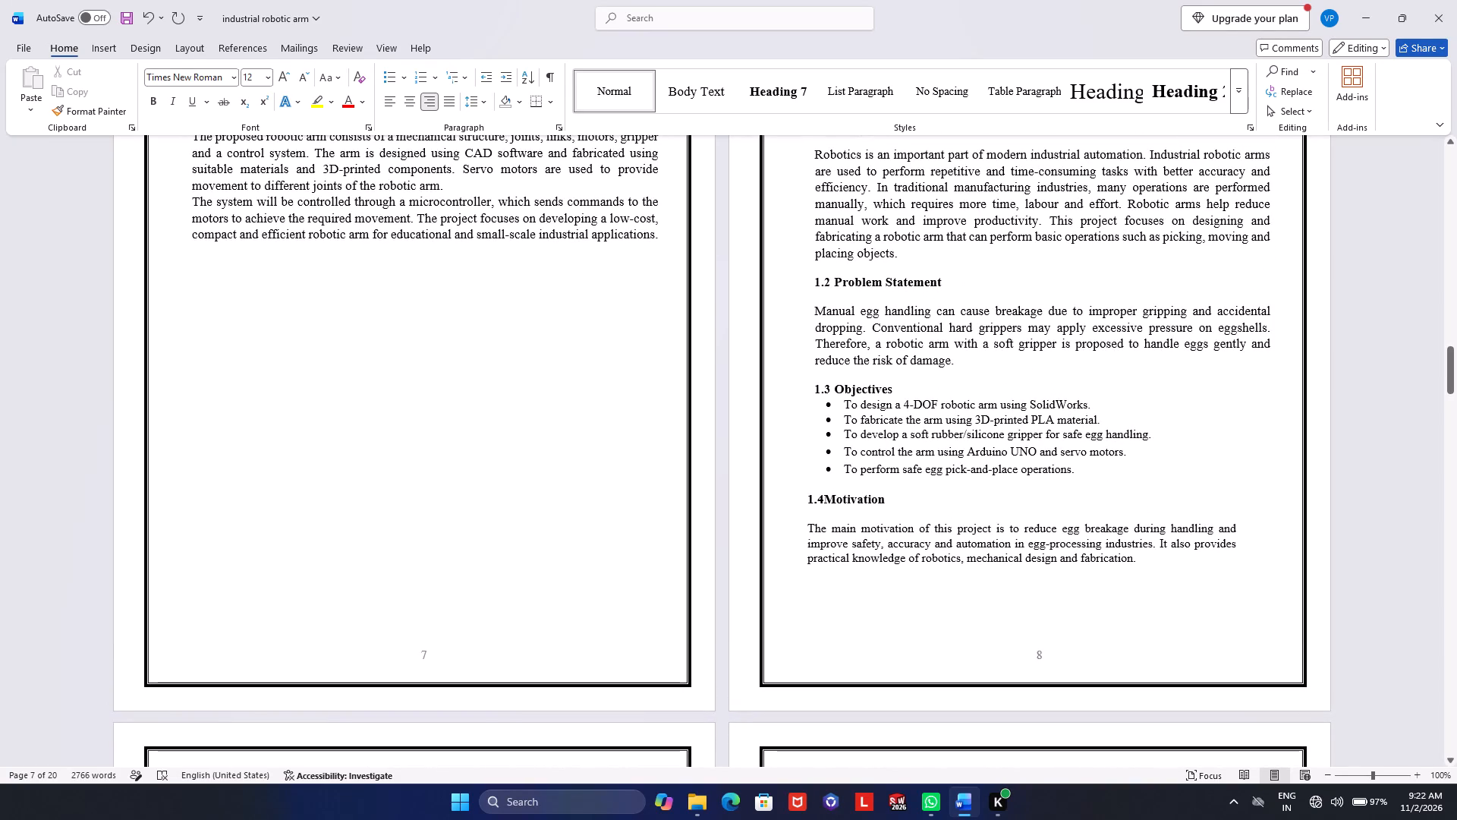
click(909, 404)
key(BackSpace)
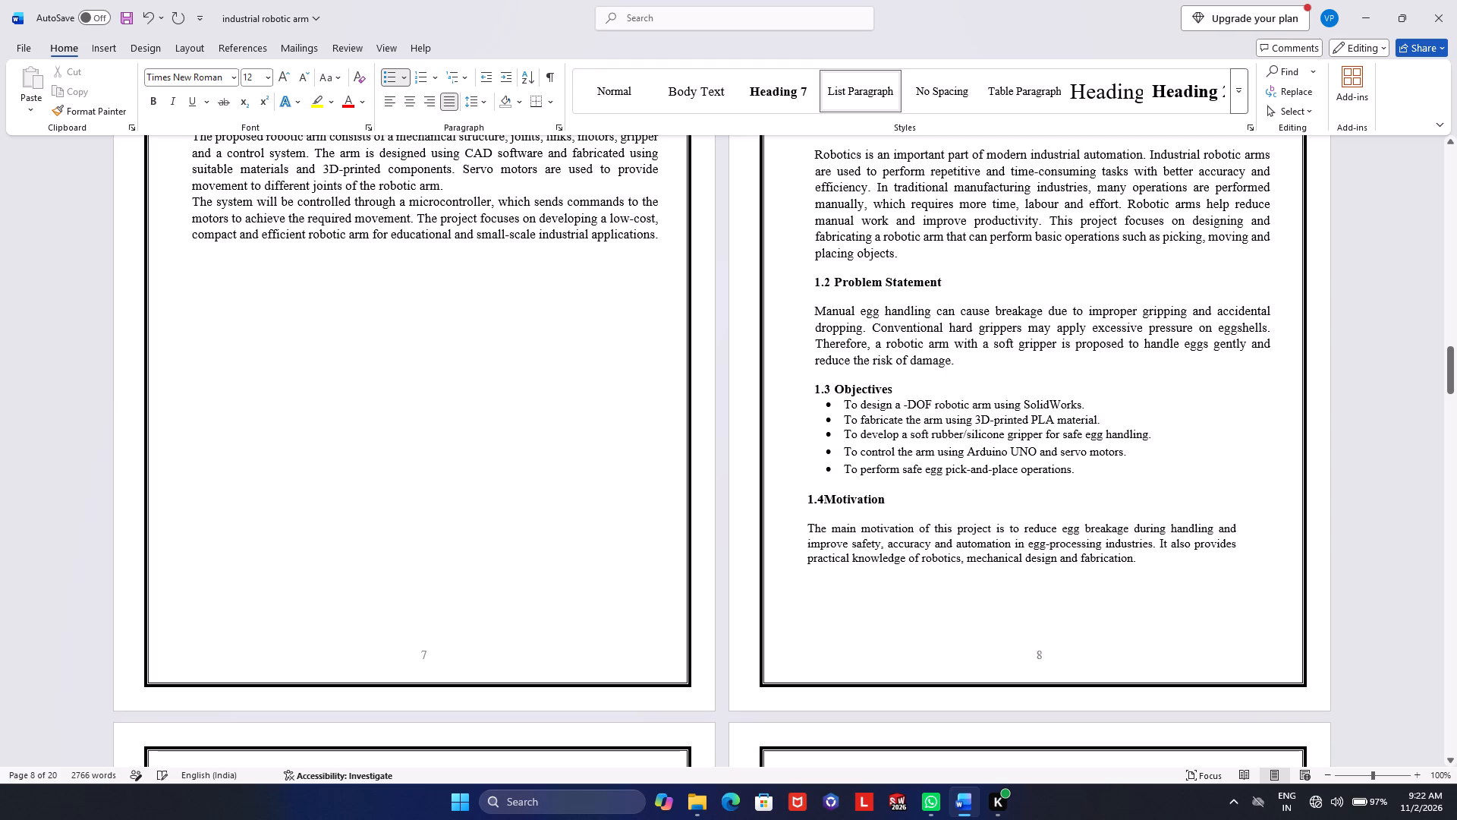
key(5)
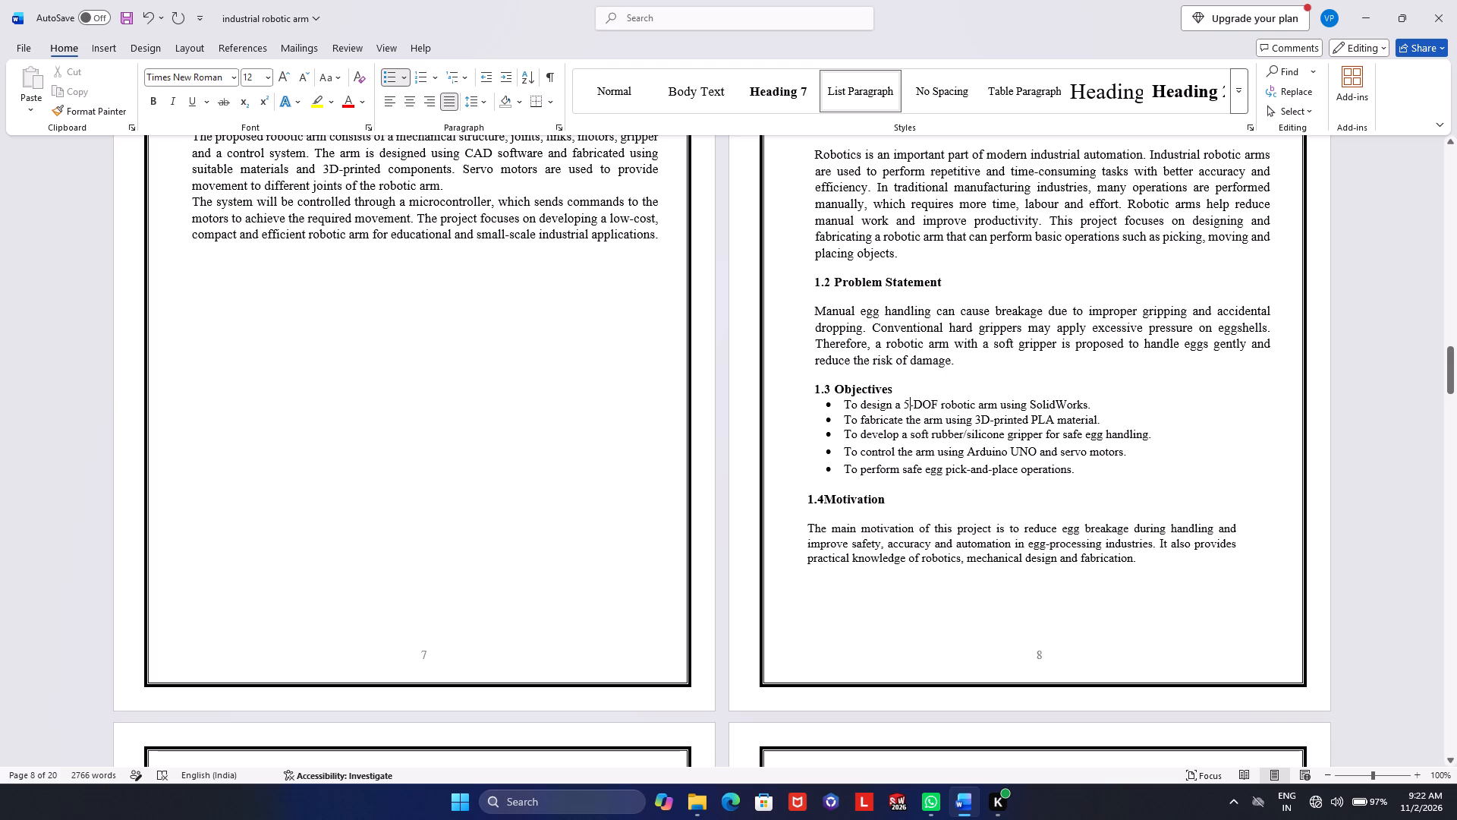
Review the Abstract, Index, Declaration and Chapter 1 pages again, looking for remaining details that need correction.
scroll(1099, 472, up, 5)
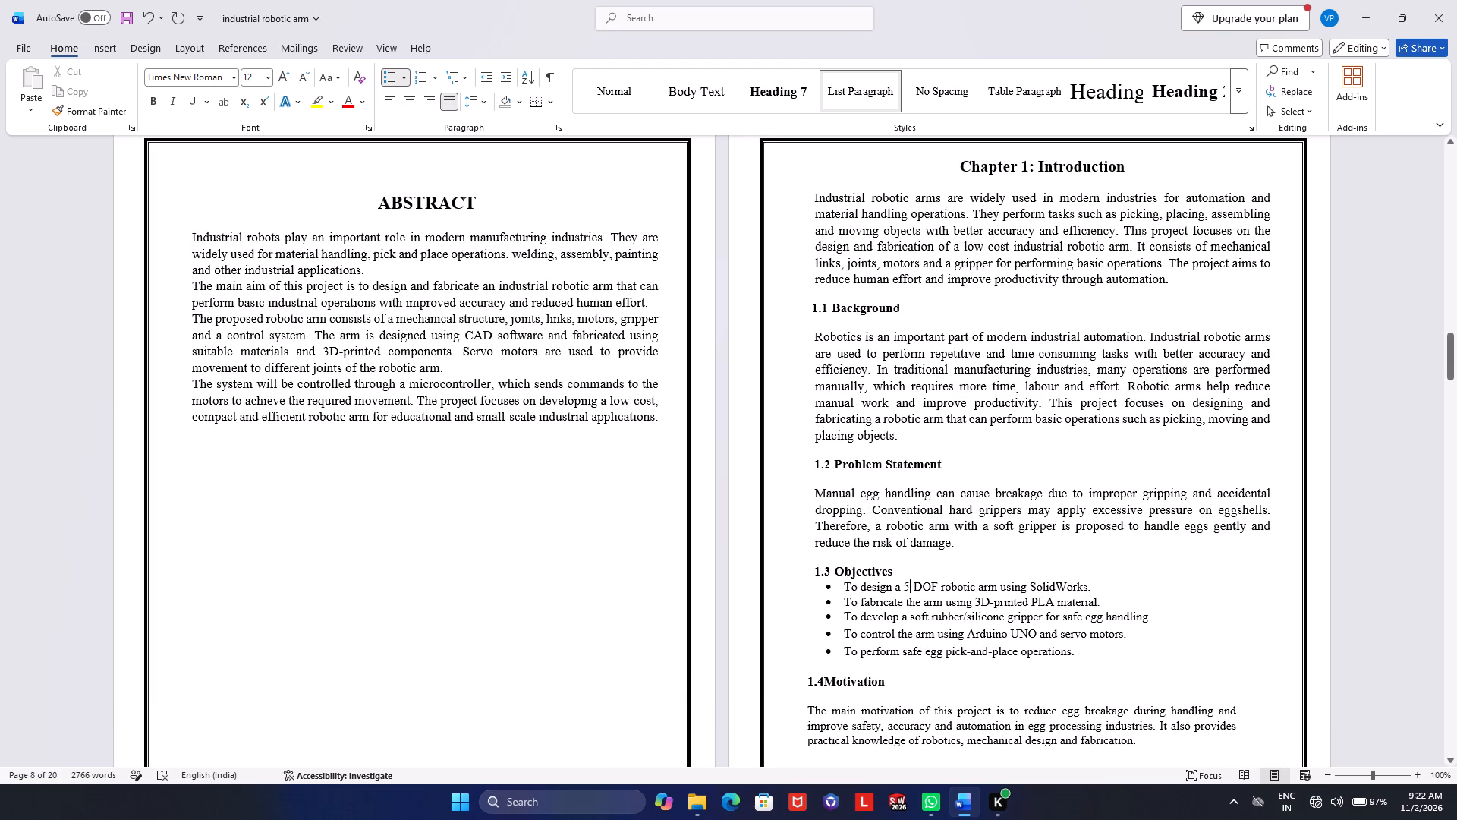
scroll(1086, 474, up, 12)
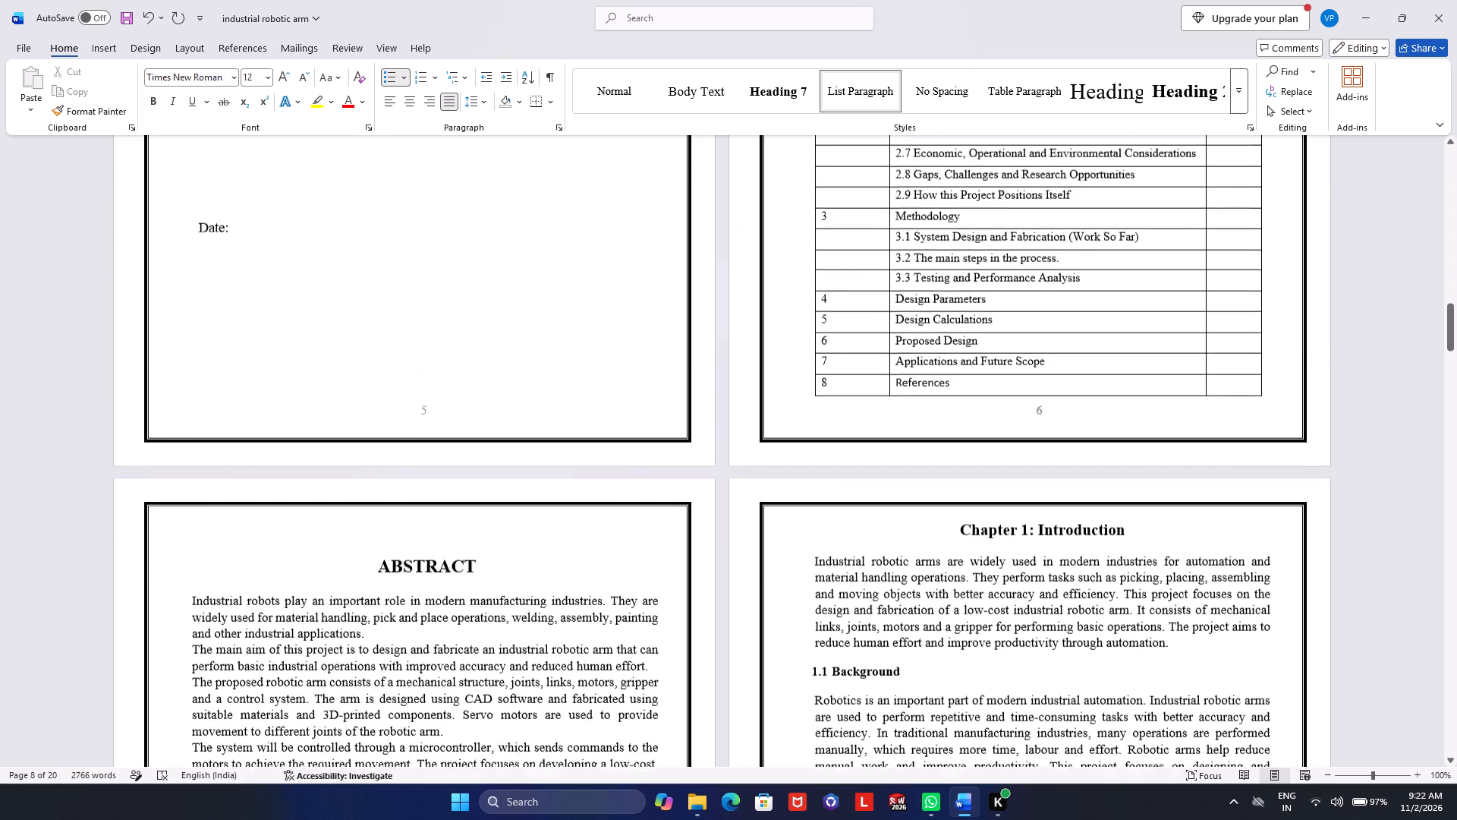
scroll(1086, 474, up, 7)
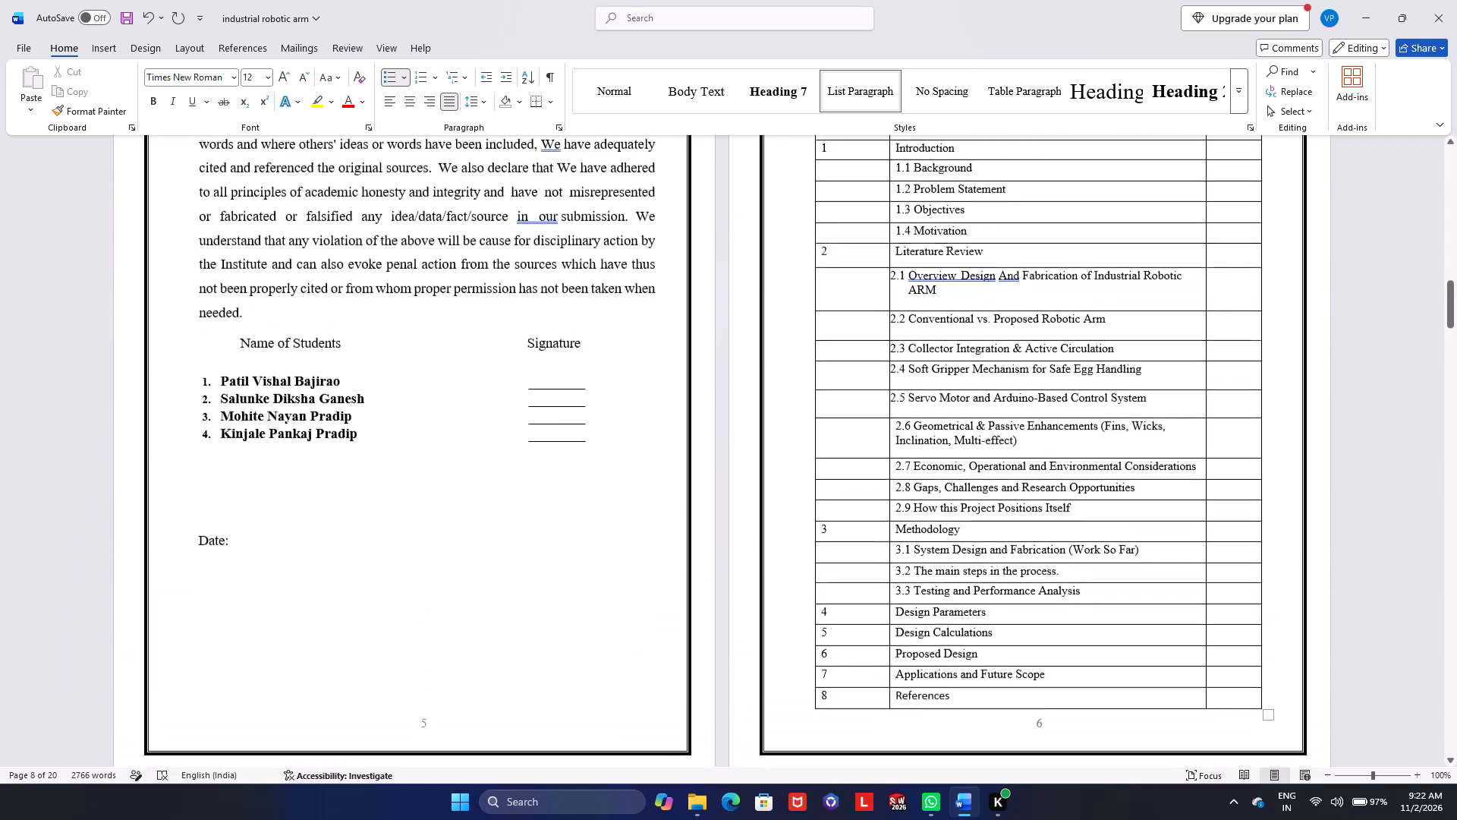
scroll(1086, 474, up, 2)
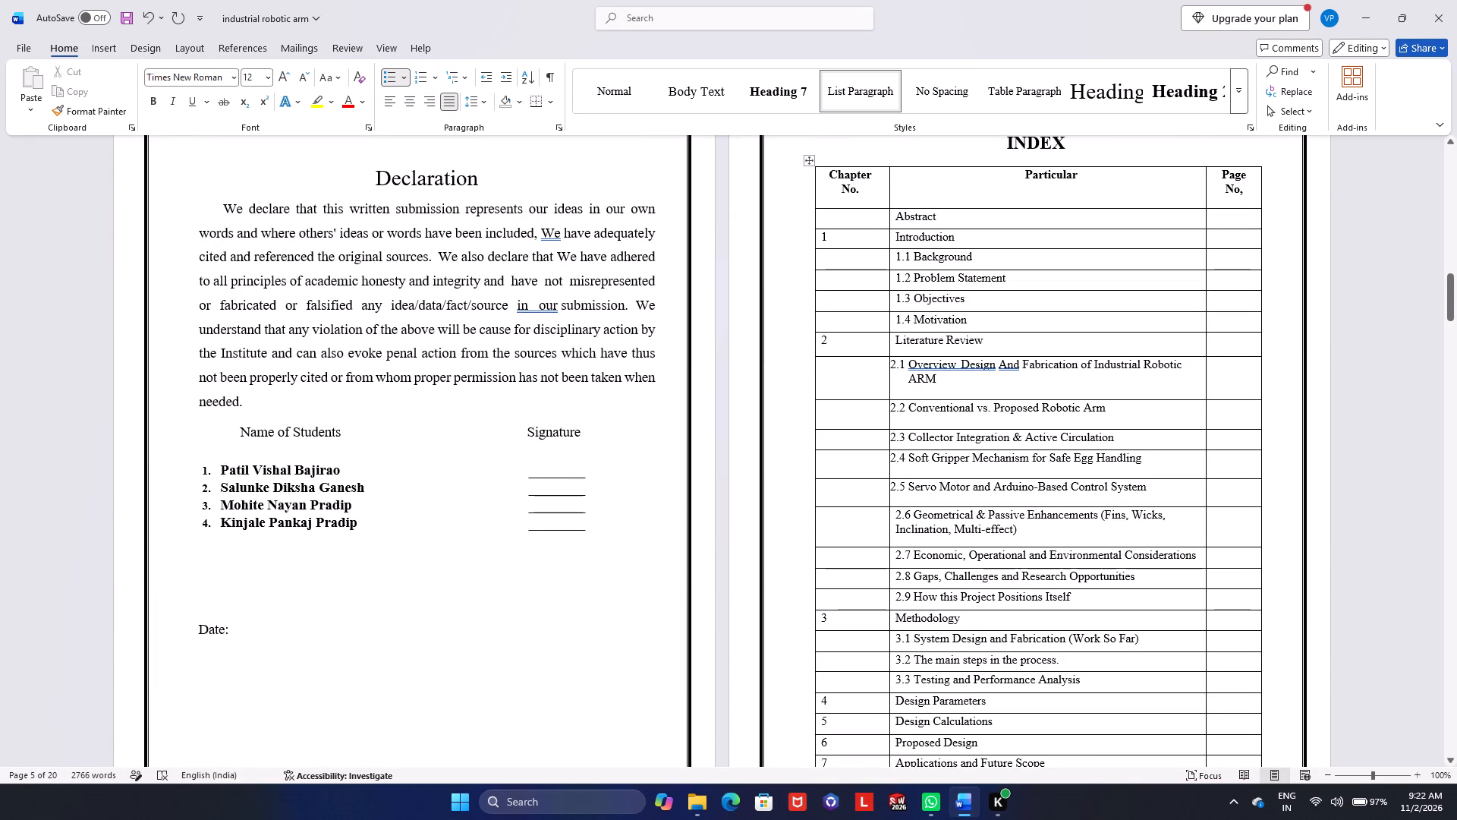
scroll(1097, 531, down, 5)
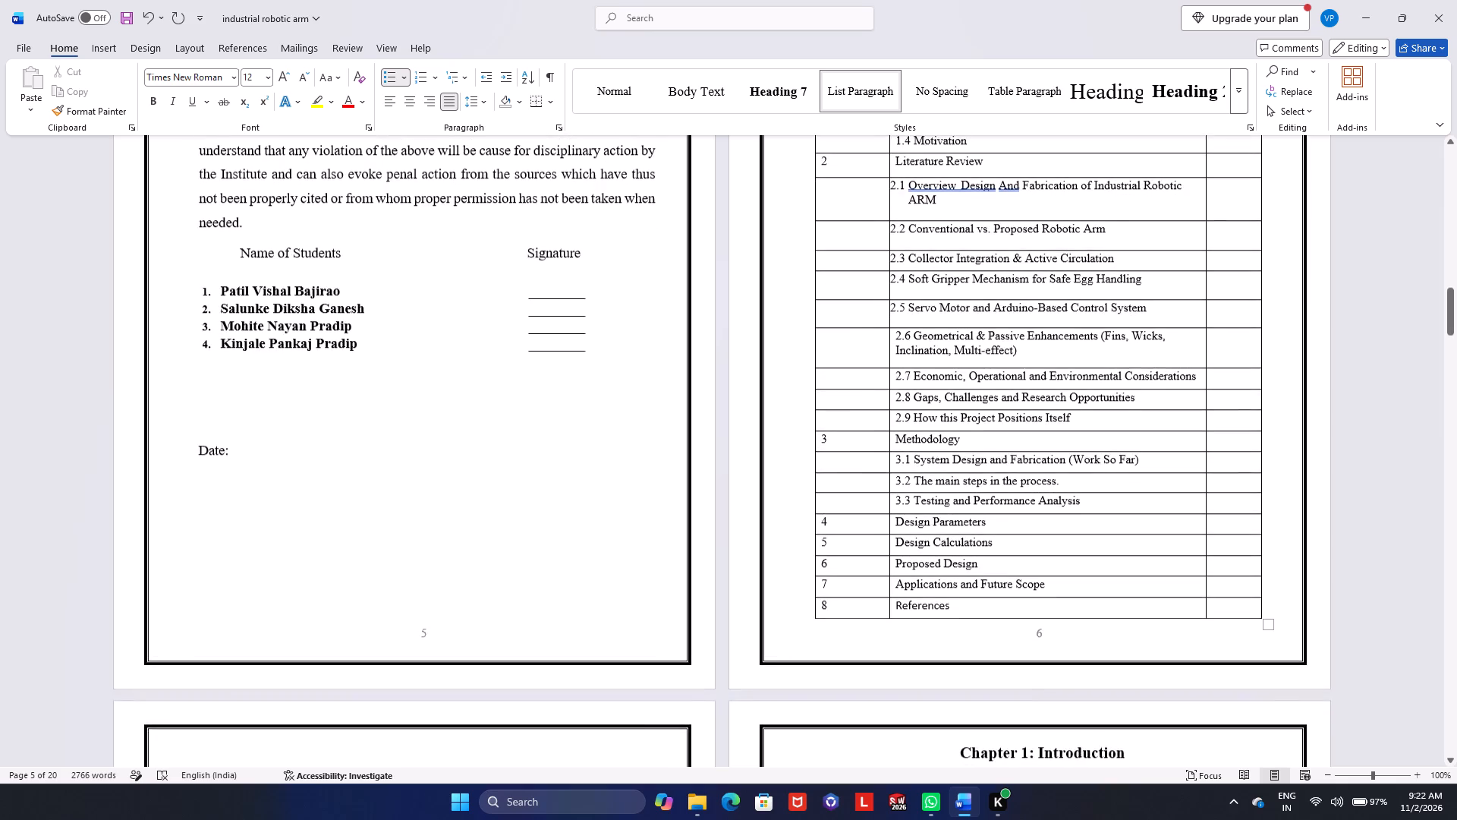
scroll(1067, 560, down, 17)
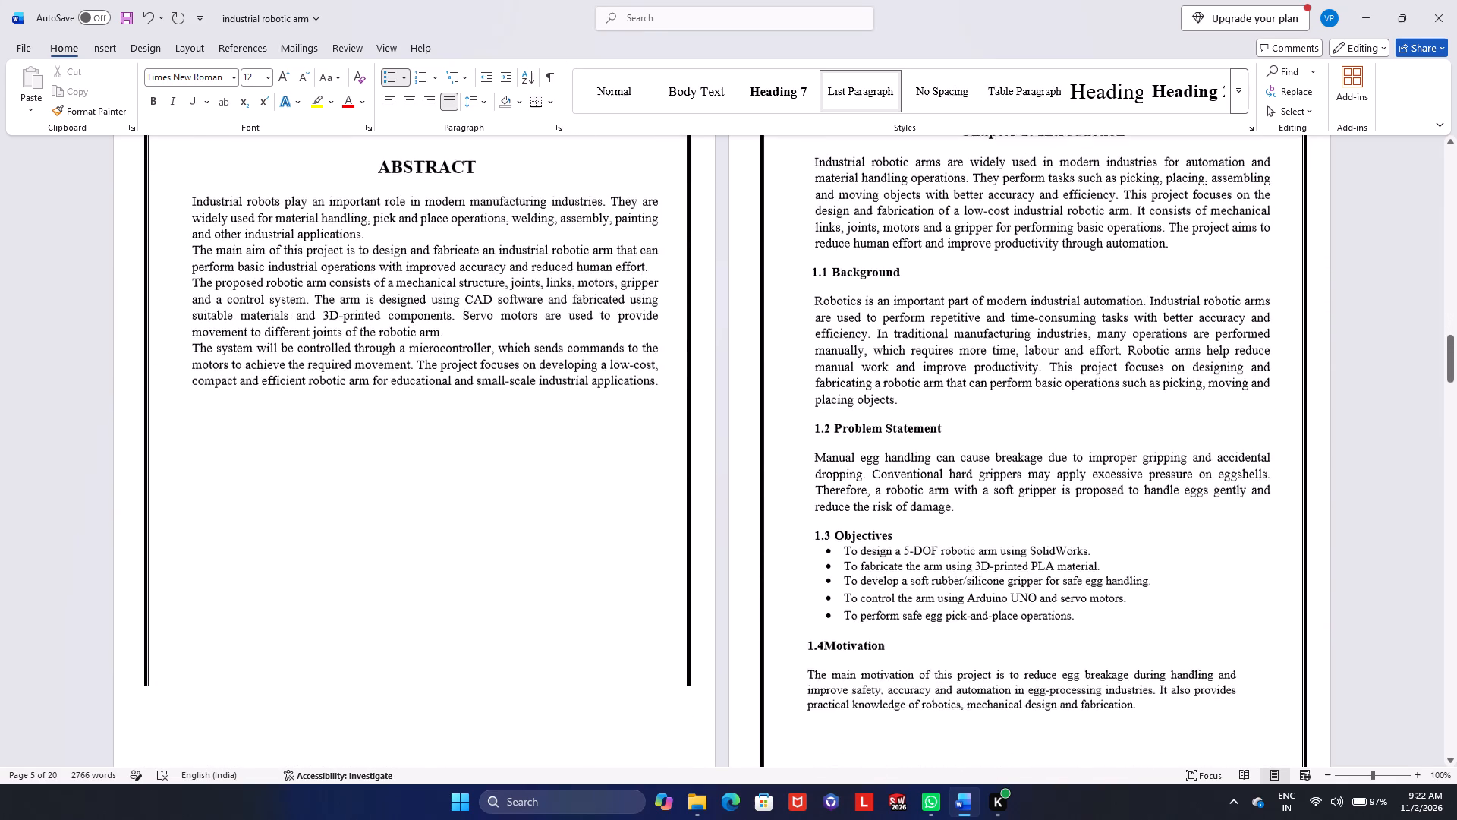
Change the industrial robotic arm's degrees of freedom to 5-DOF in the section 2.1 overview paragraph of Chapter 2.
scroll(1068, 560, down, 13)
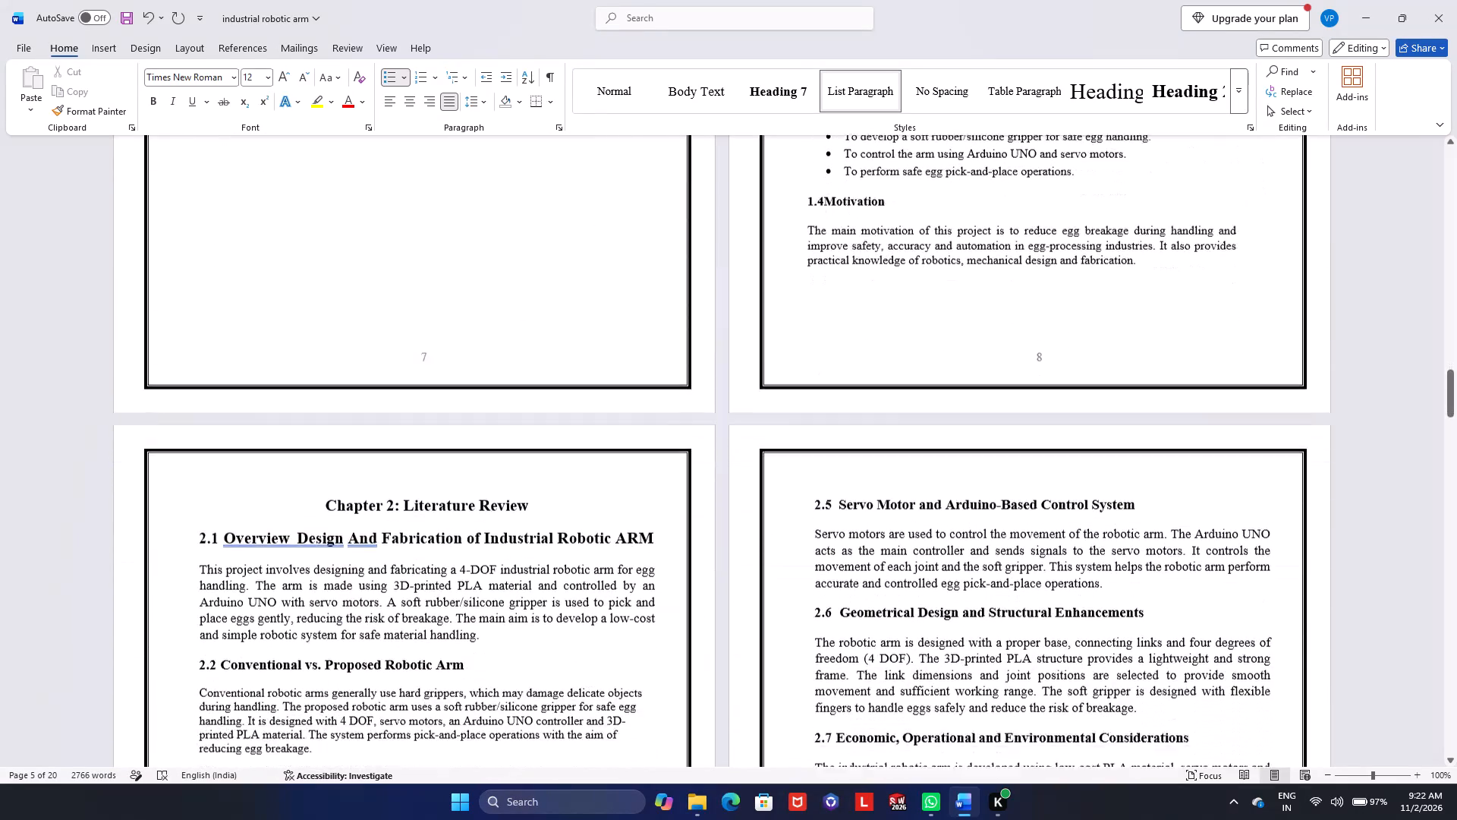
scroll(1068, 560, down, 2)
click(465, 468)
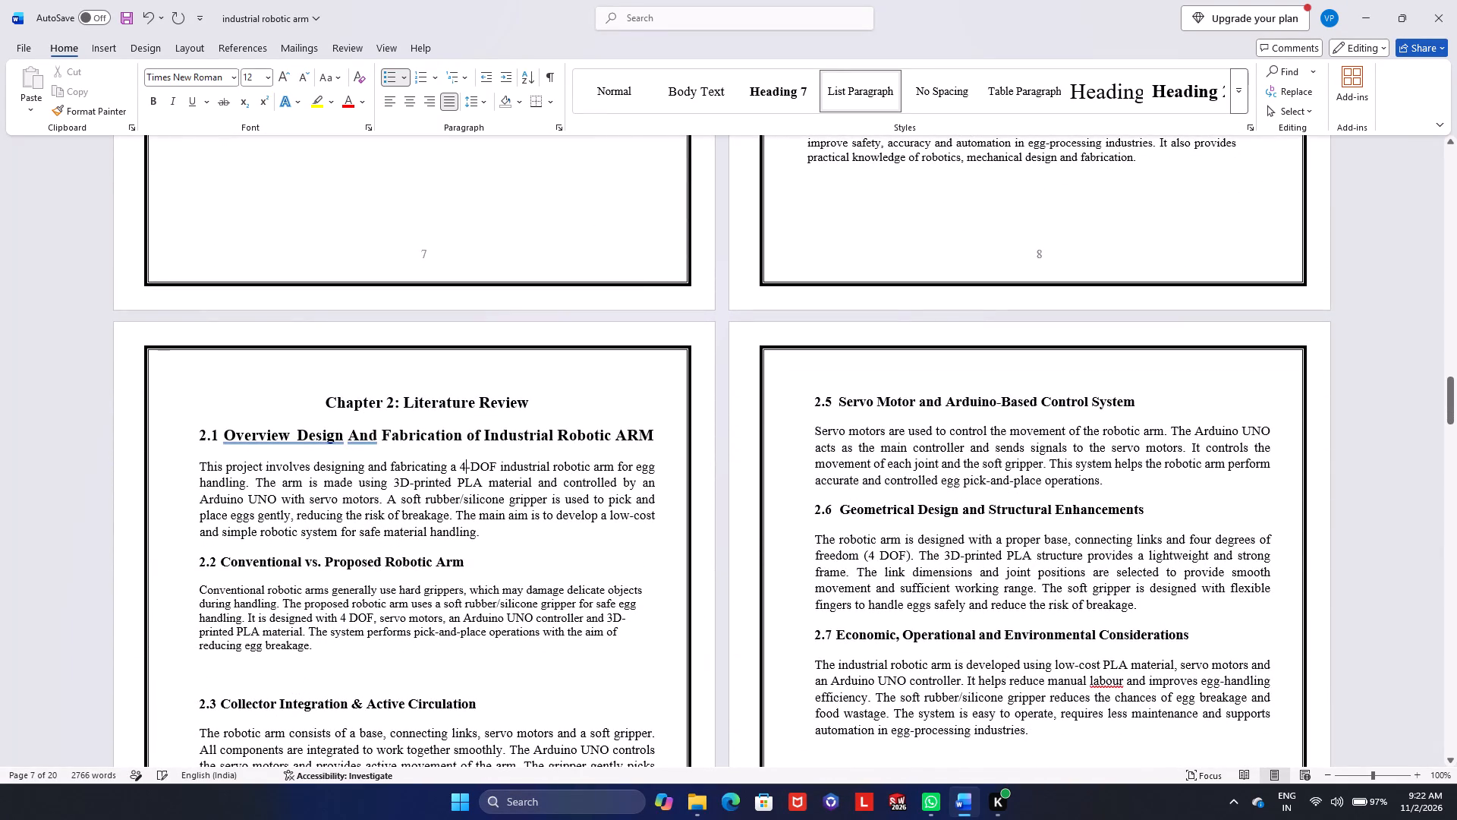
key(BackSpace)
key(5)
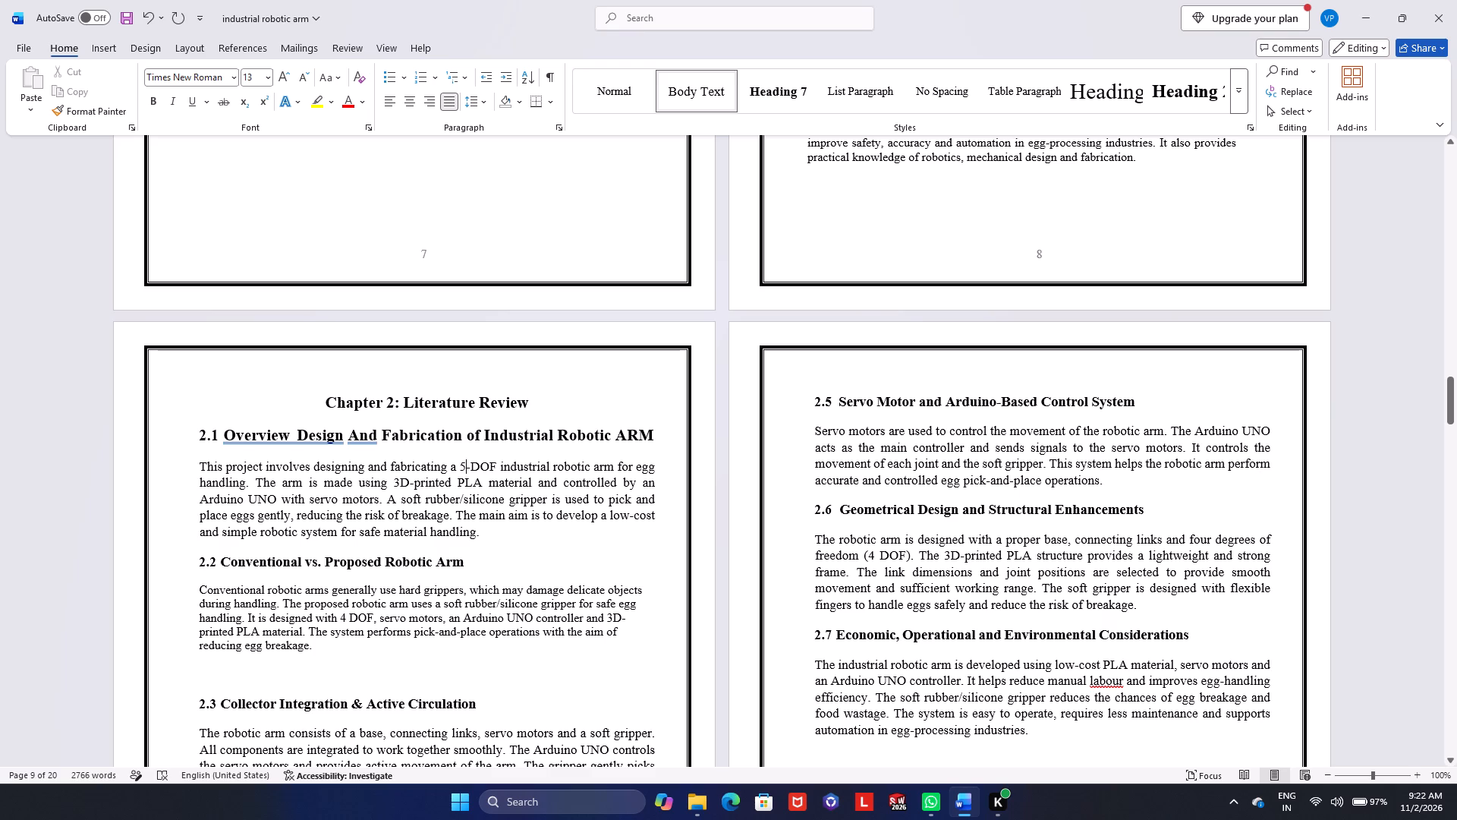
Change the degrees of freedom to 5 DOF in the section 2.2 paragraph and in the brackets in section 2.6.
scroll(460, 523, down, 2)
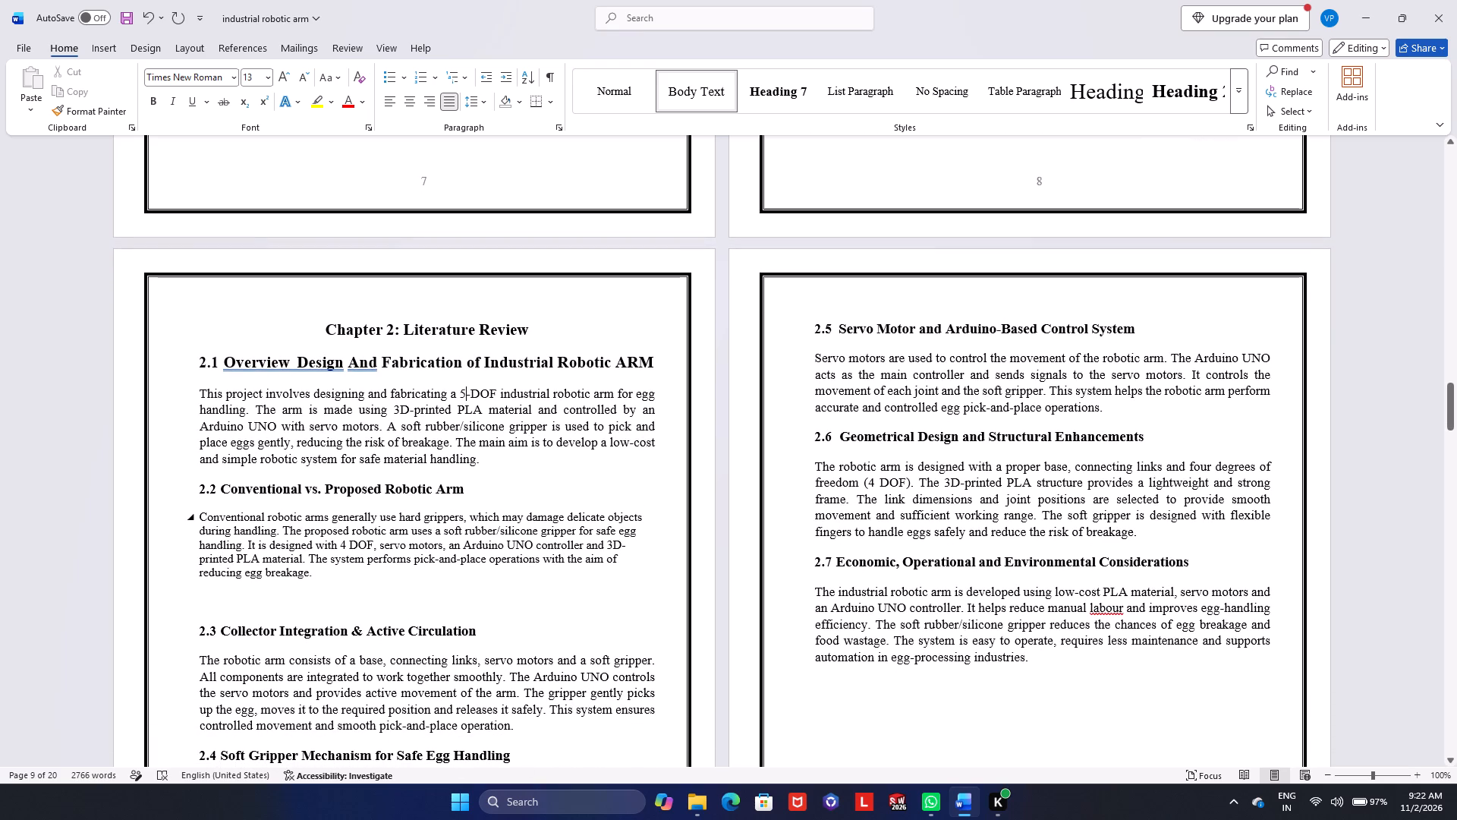
click(347, 543)
key(BackSpace)
key(5)
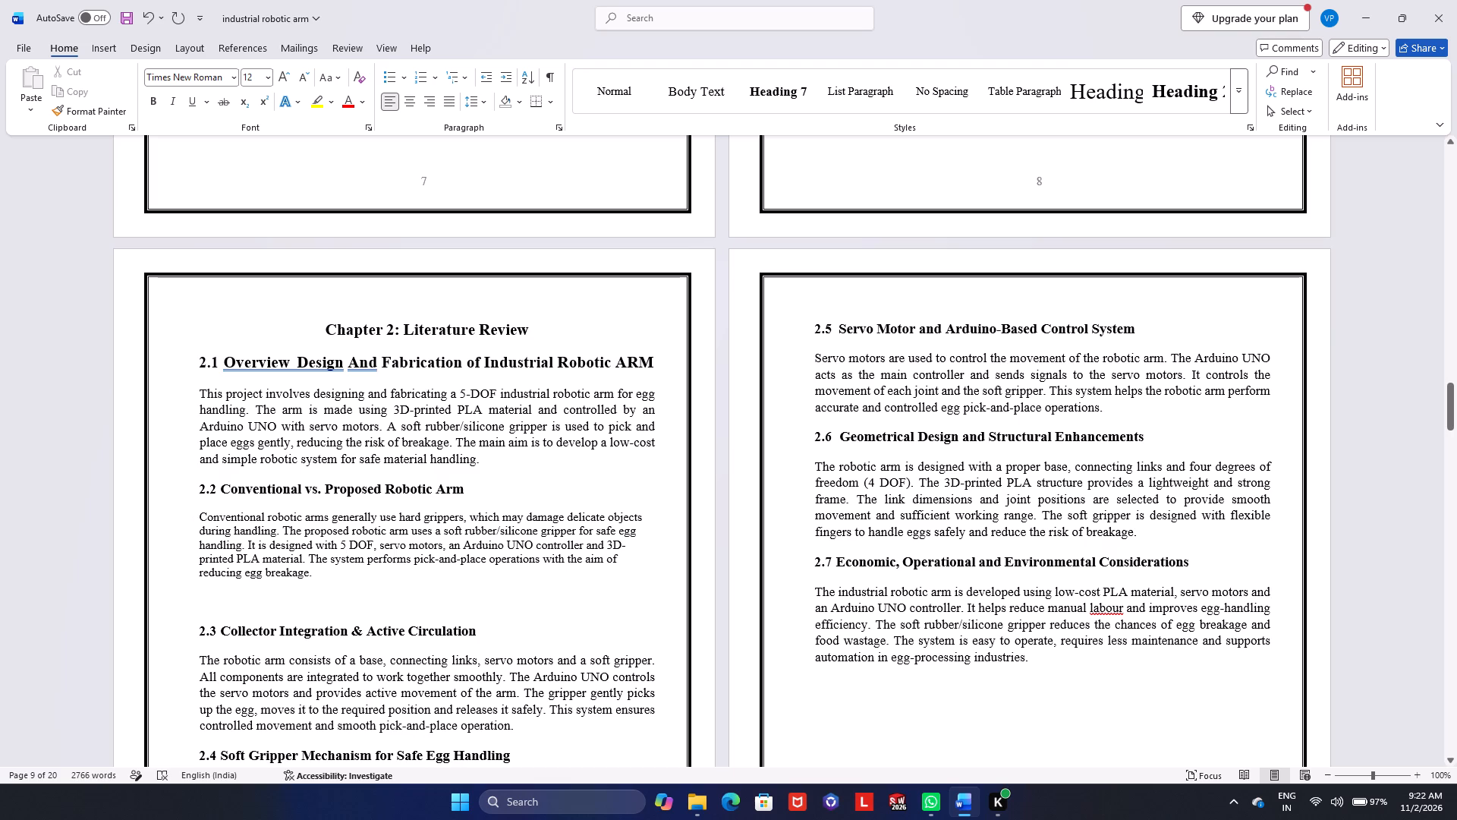
scroll(921, 414, down, 1)
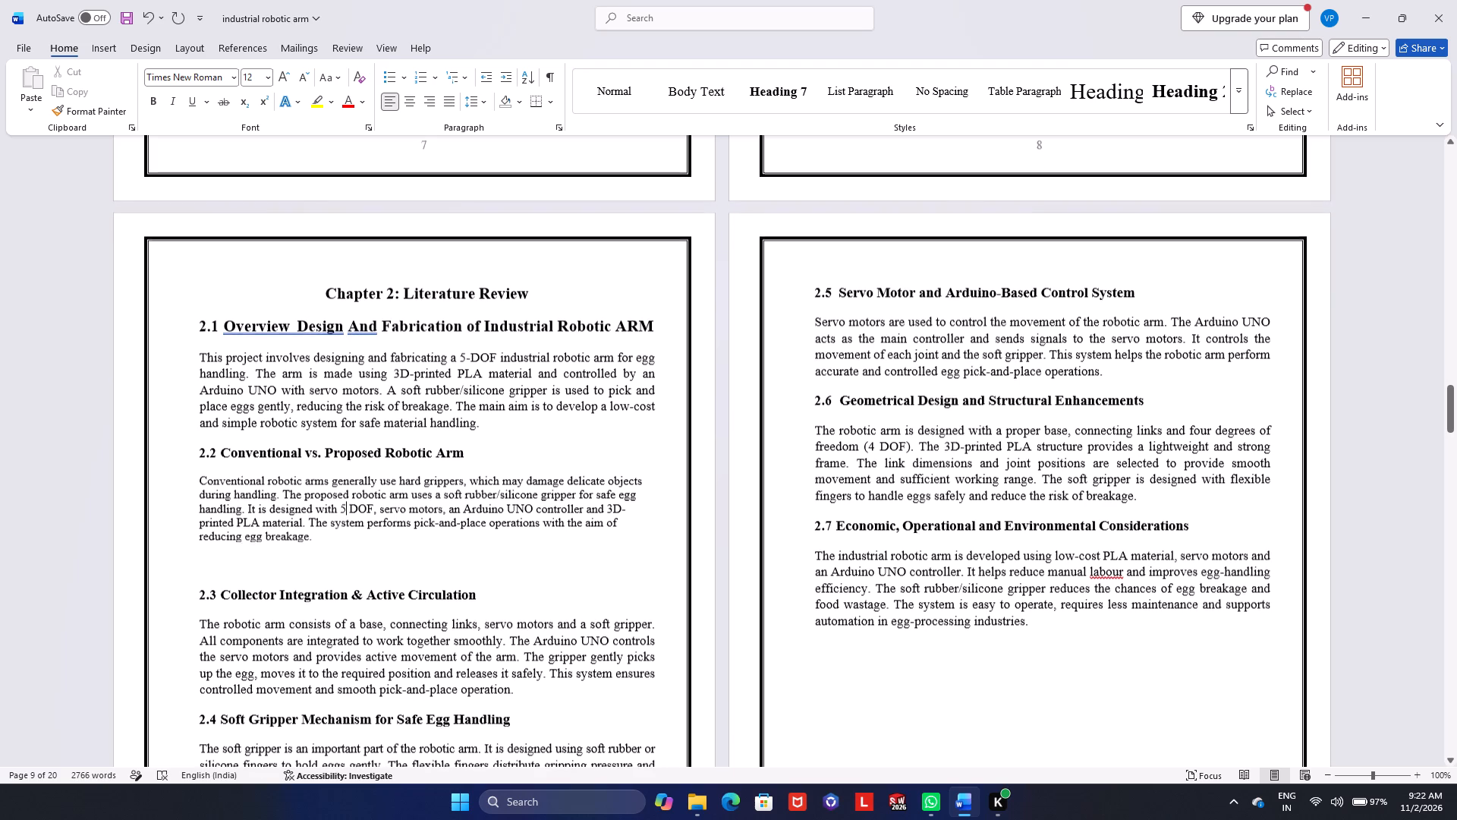
click(872, 446)
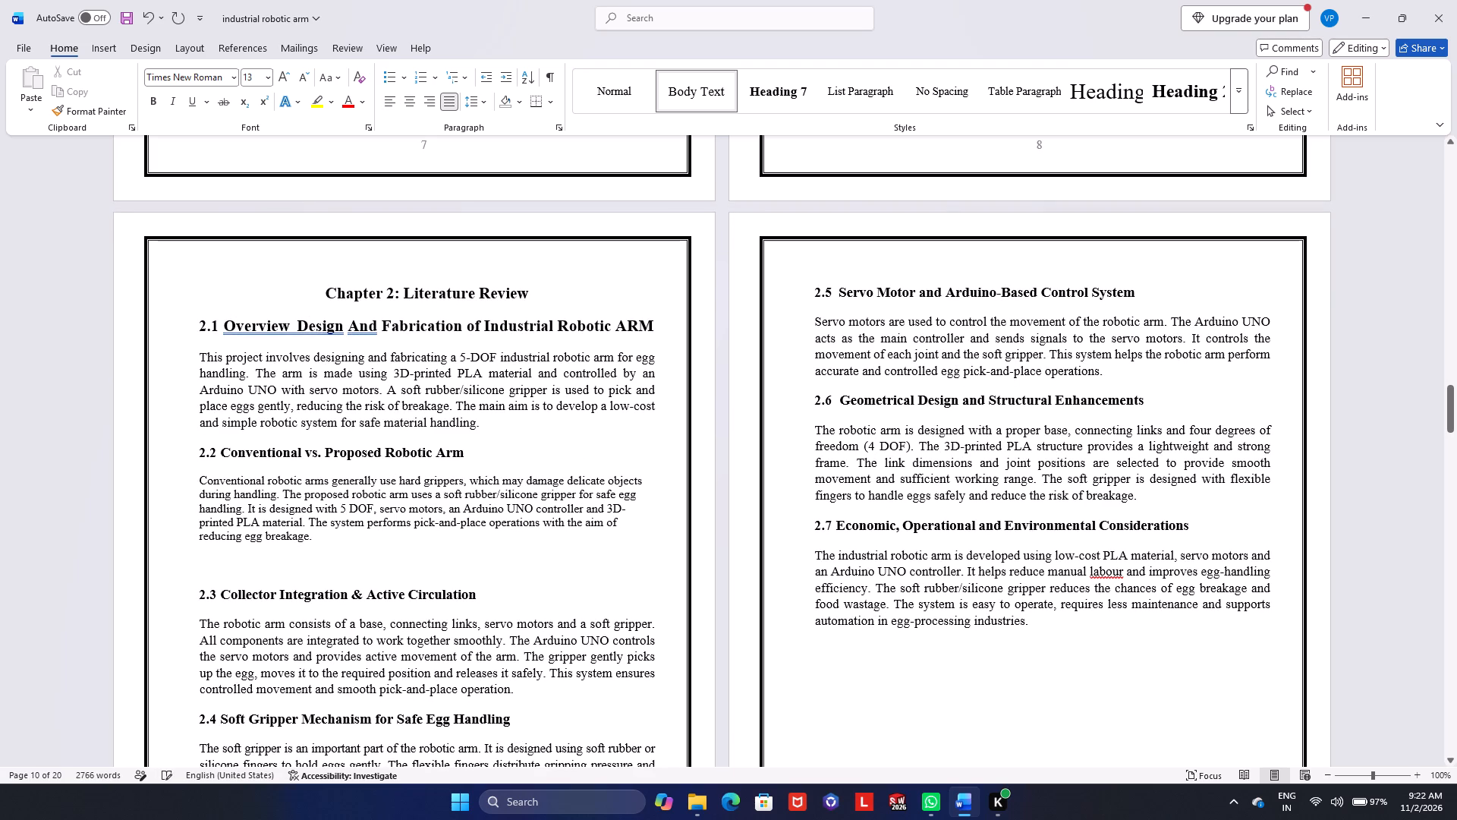
key(BackSpace)
key(5)
Add the flagged words "labour" in section 2.7 and "placeoperation" in section 2.4 to the spelling dictionary.
right_click(1103, 573)
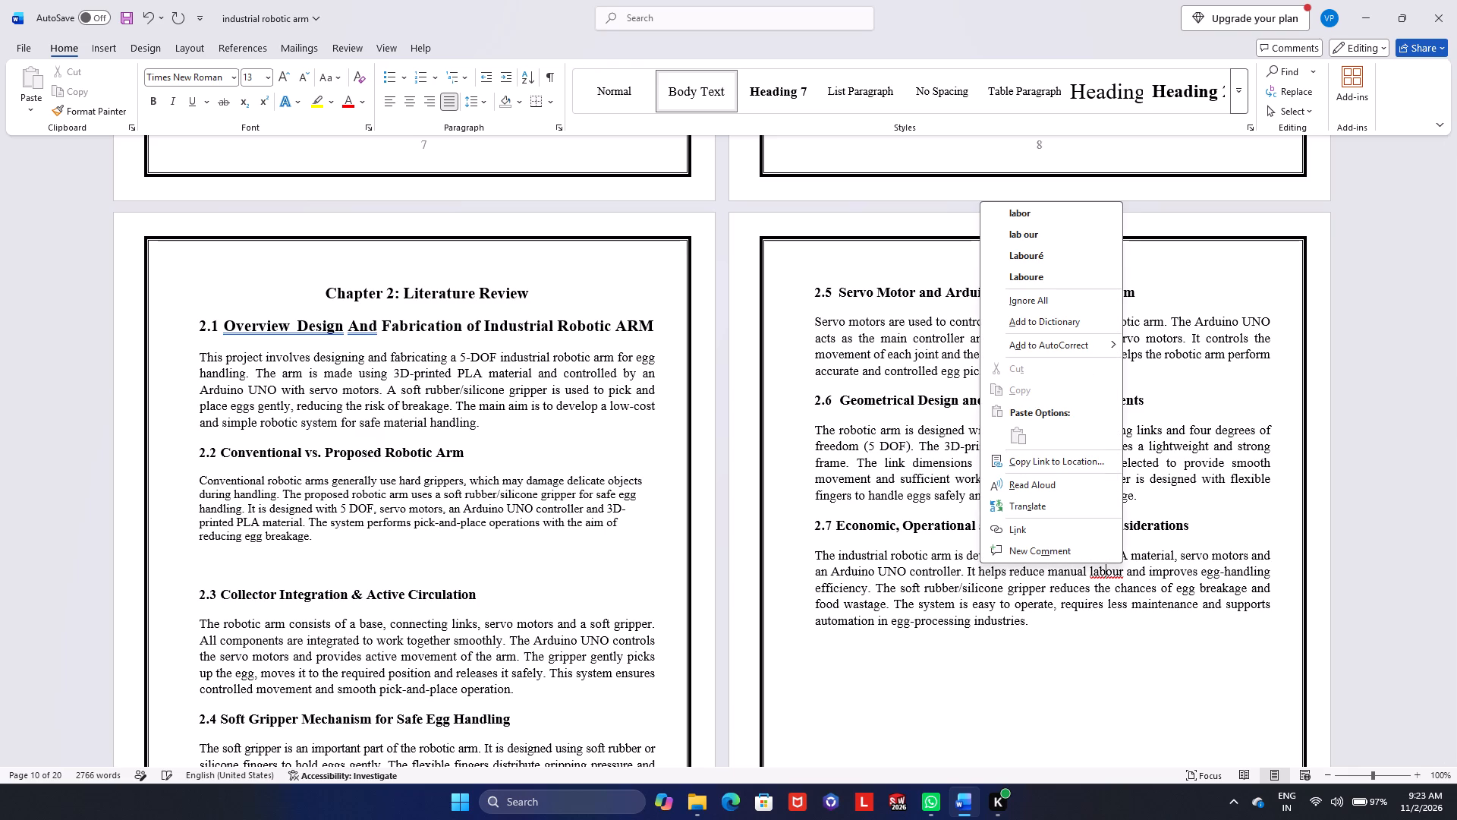
click(1061, 325)
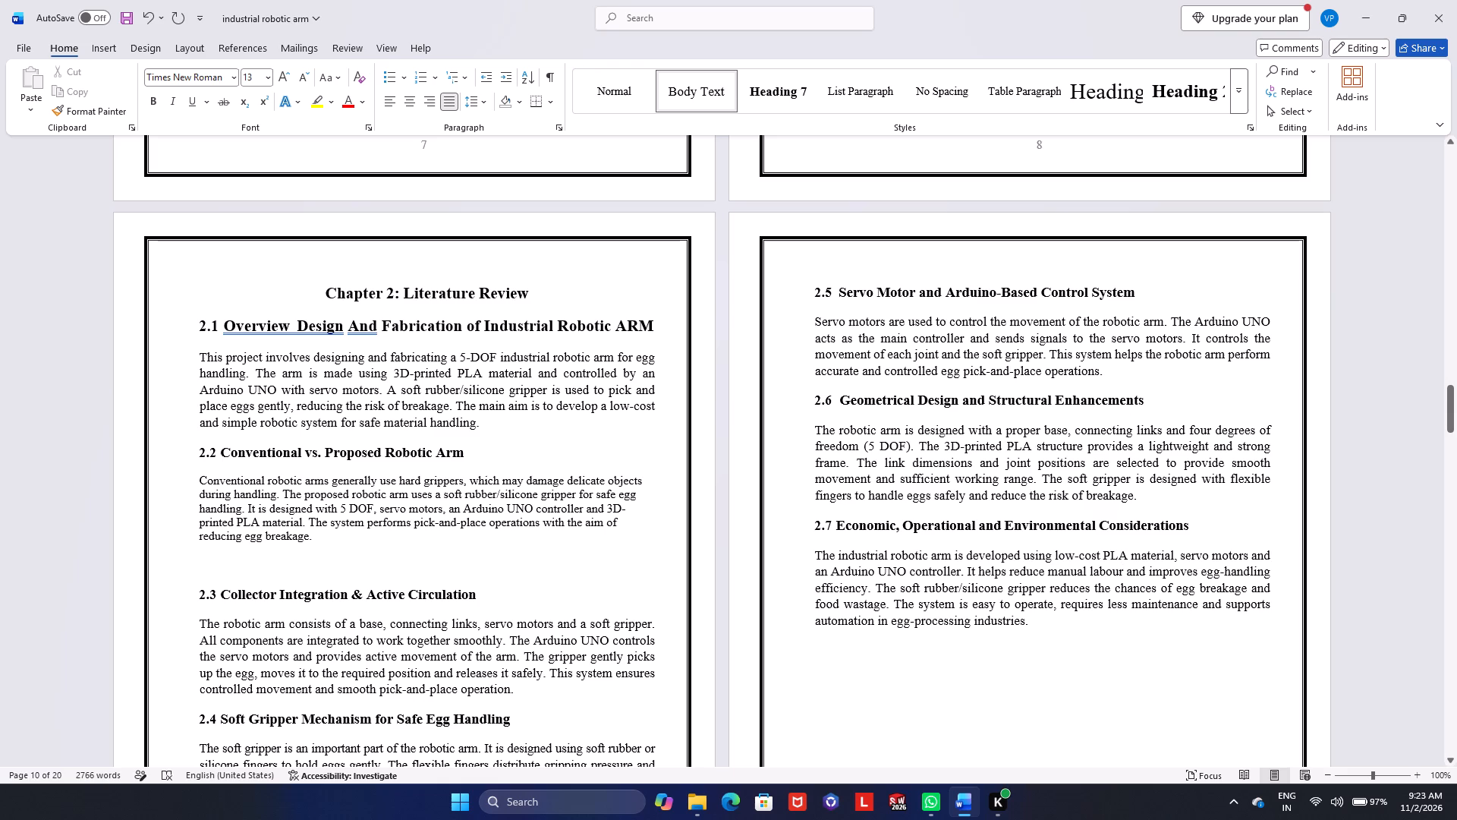
scroll(1144, 569, down, 5)
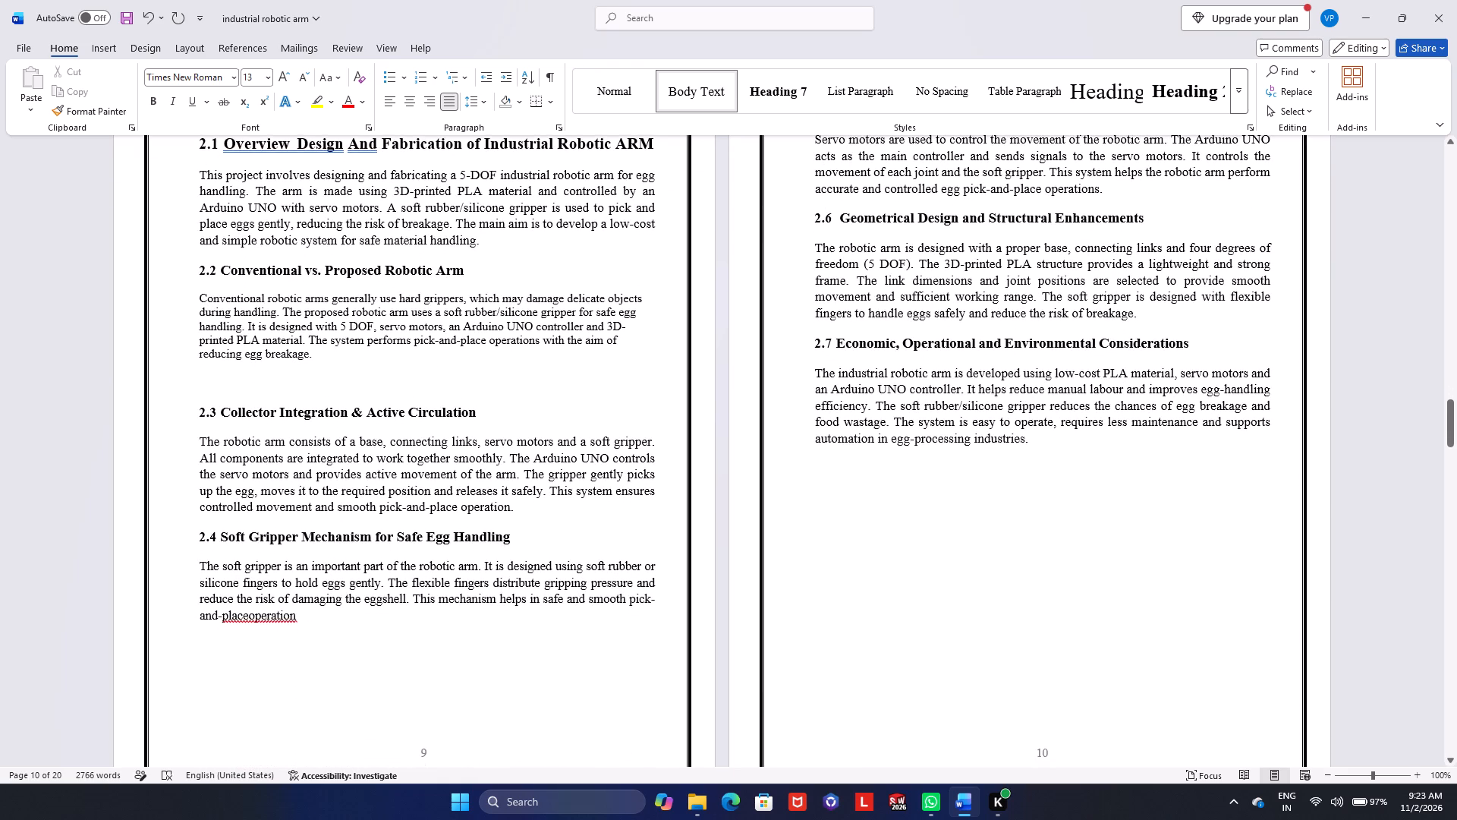
right_click(286, 617)
click(242, 369)
Change the degrees of freedom to 5 in the Chapter 3 introductory sentence and in section 2.8's Low-cost robotic design bullet.
scroll(367, 490, down, 11)
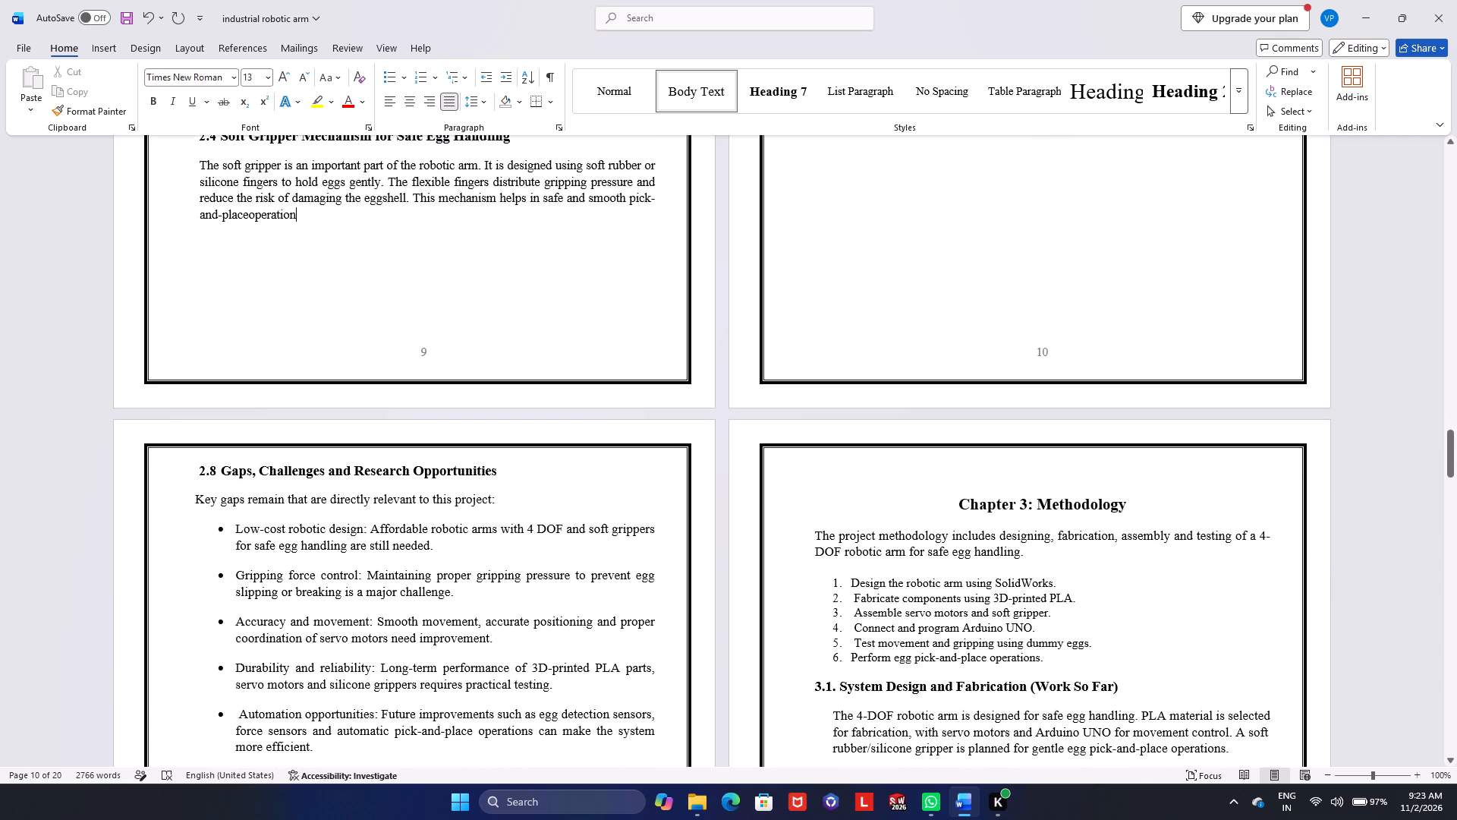
scroll(367, 490, down, 2)
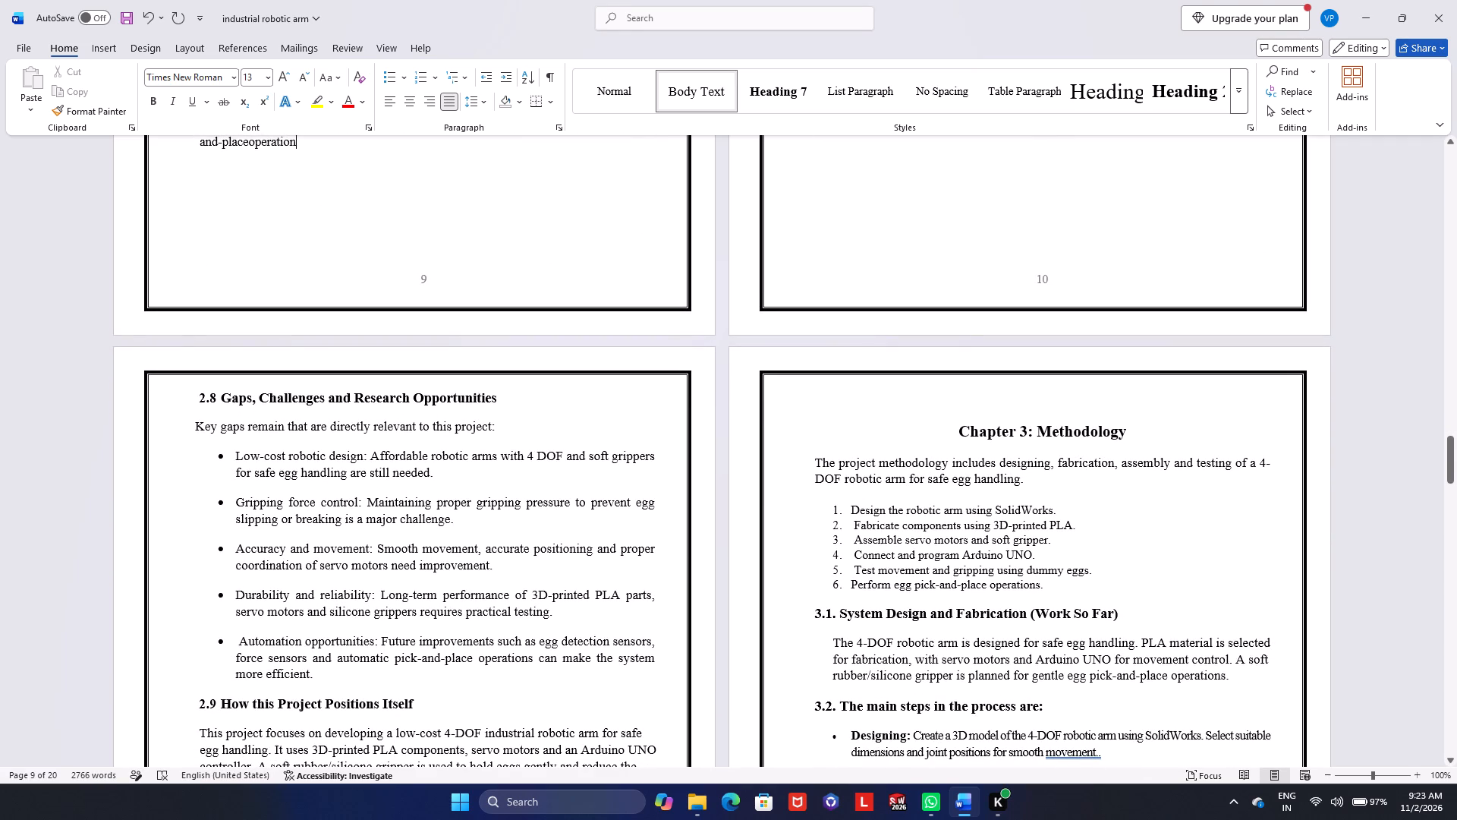
click(1264, 463)
key(BackSpace)
key(5)
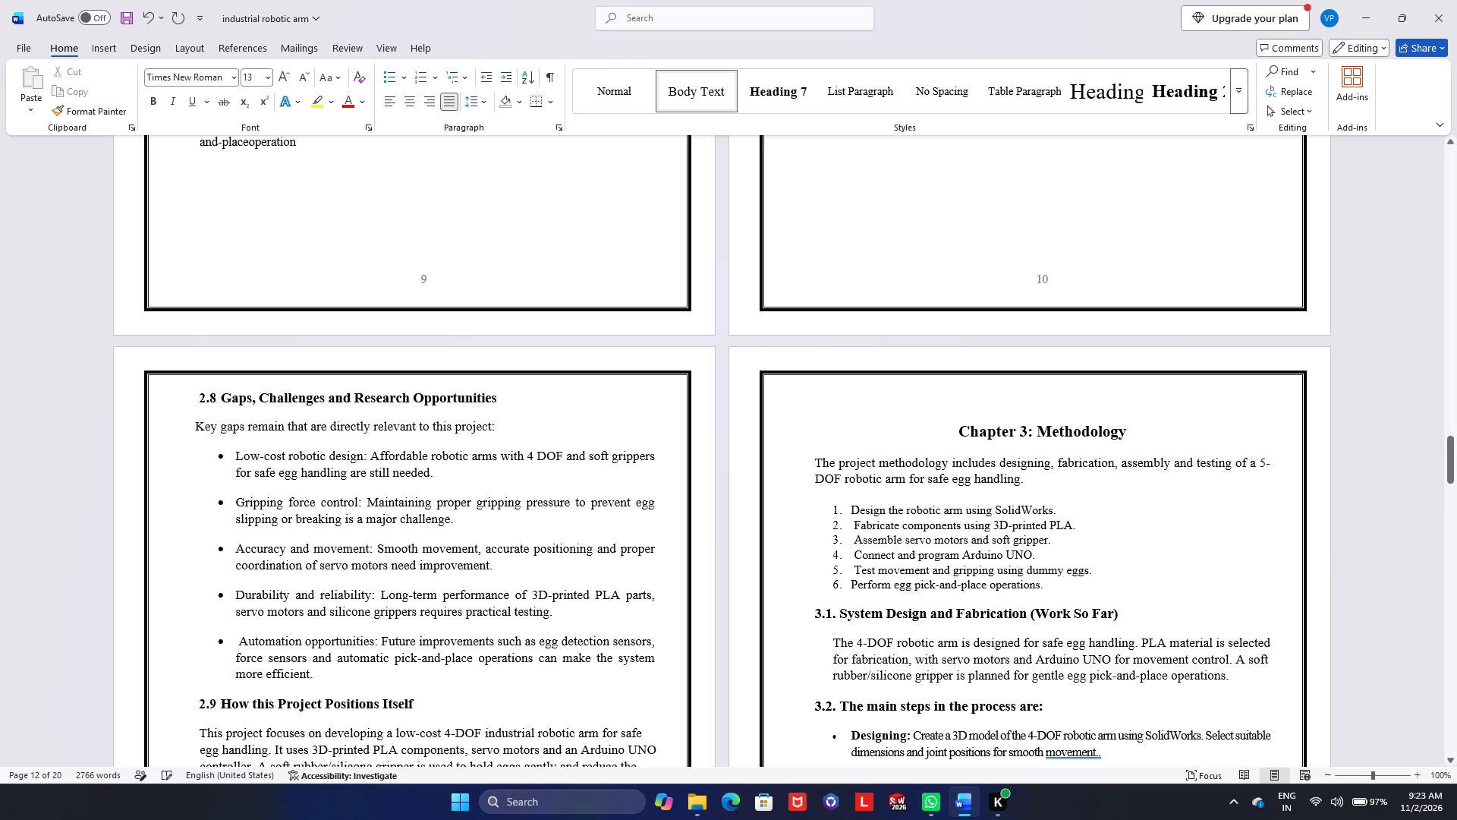
click(532, 457)
key(BackSpace)
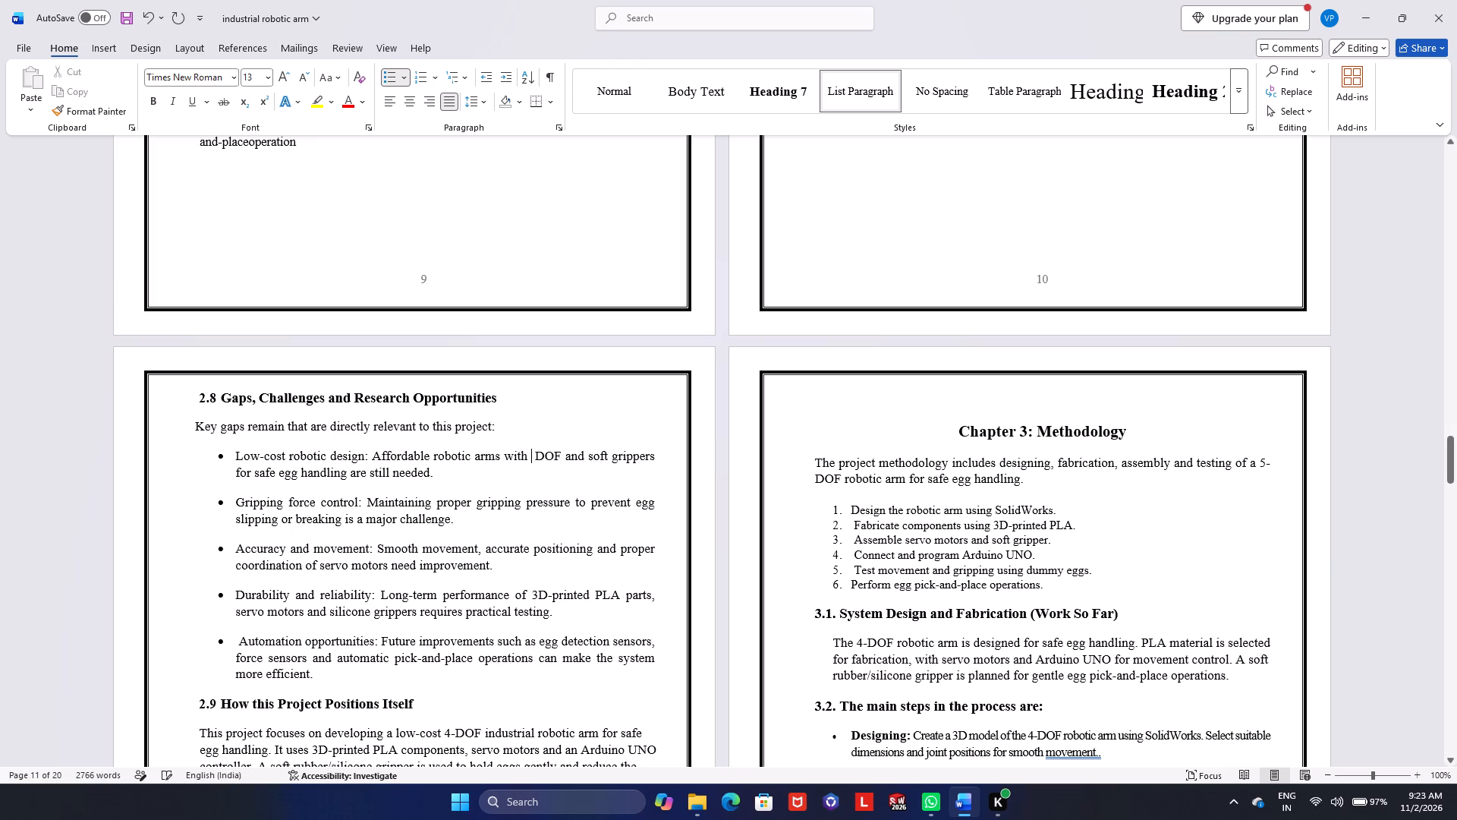
key(5)
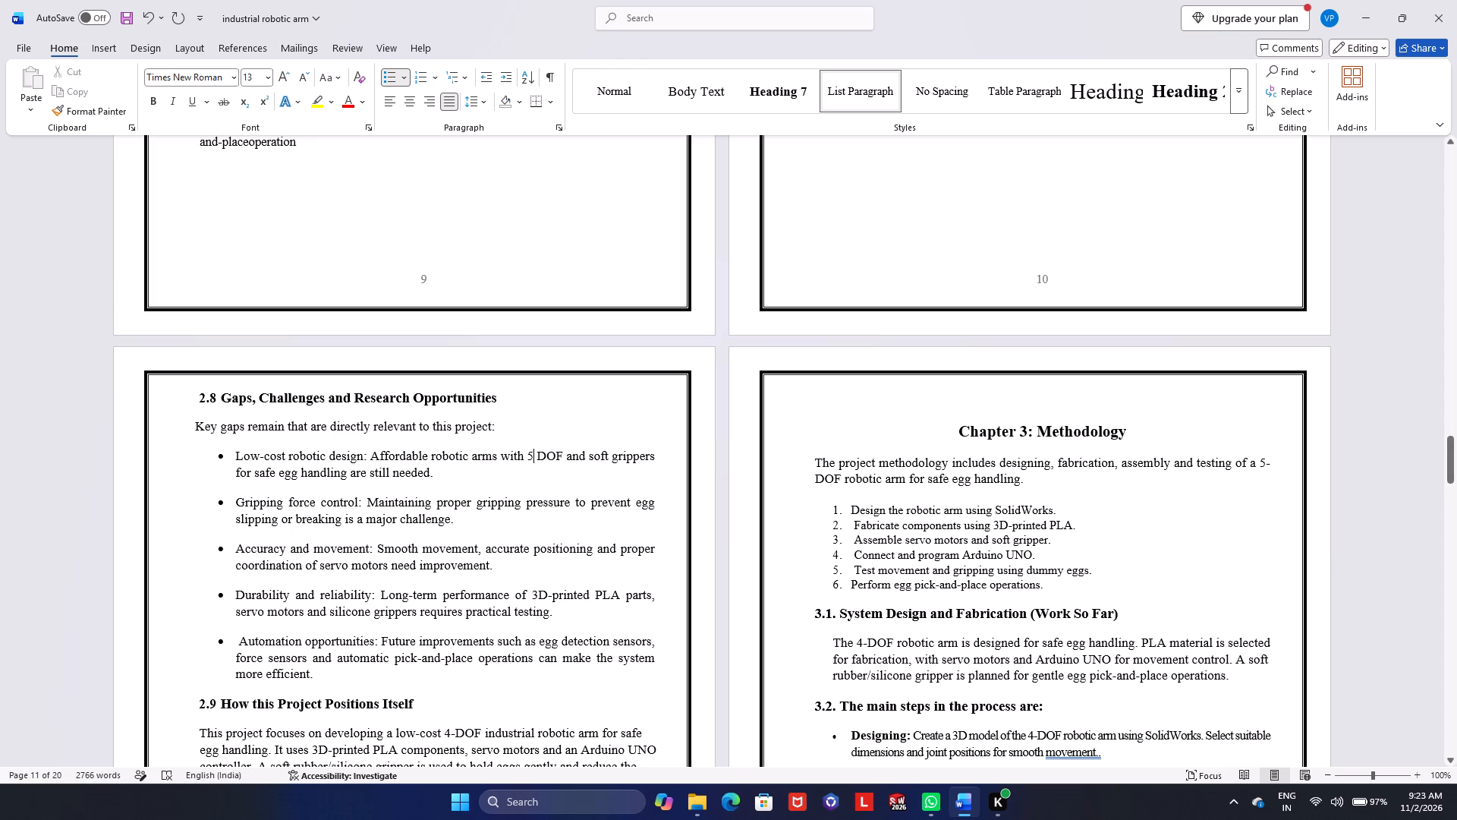
Change the robotic arm to 5-DOF in the section 3.1 paragraph and in the Designing bullet of section 3.2.
scroll(527, 511, down, 1)
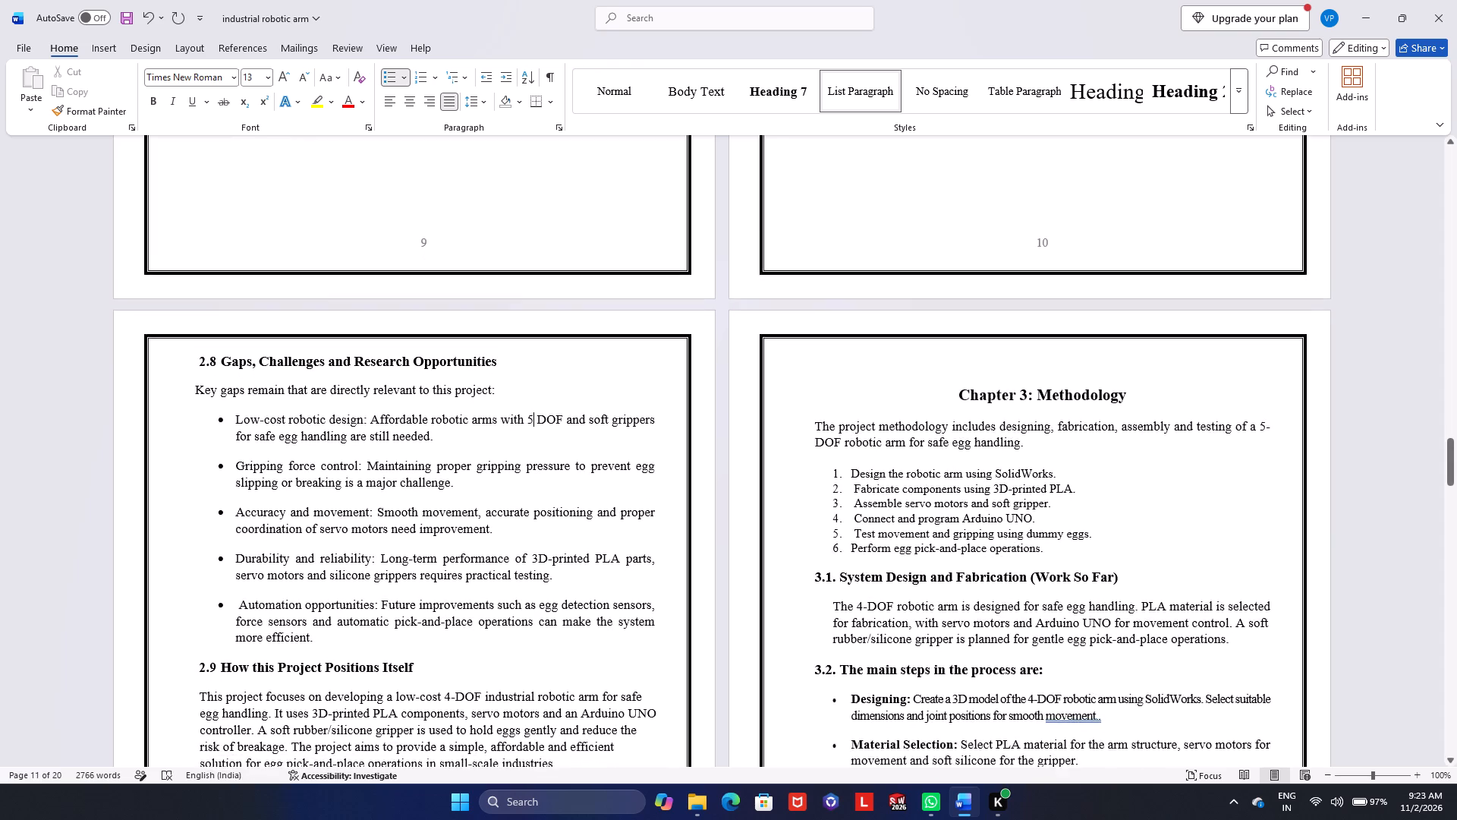
scroll(527, 511, down, 1)
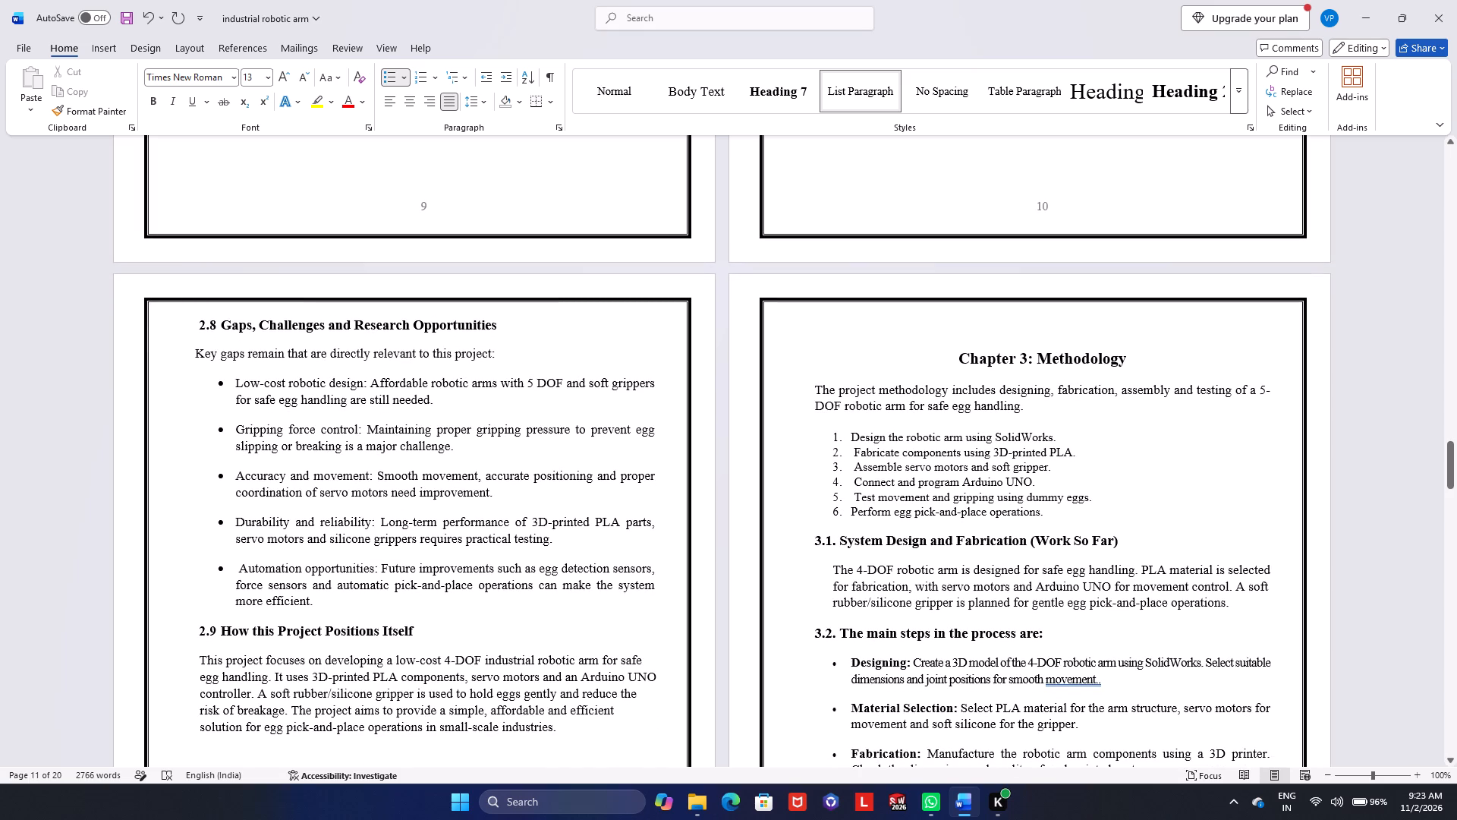
scroll(955, 570, down, 2)
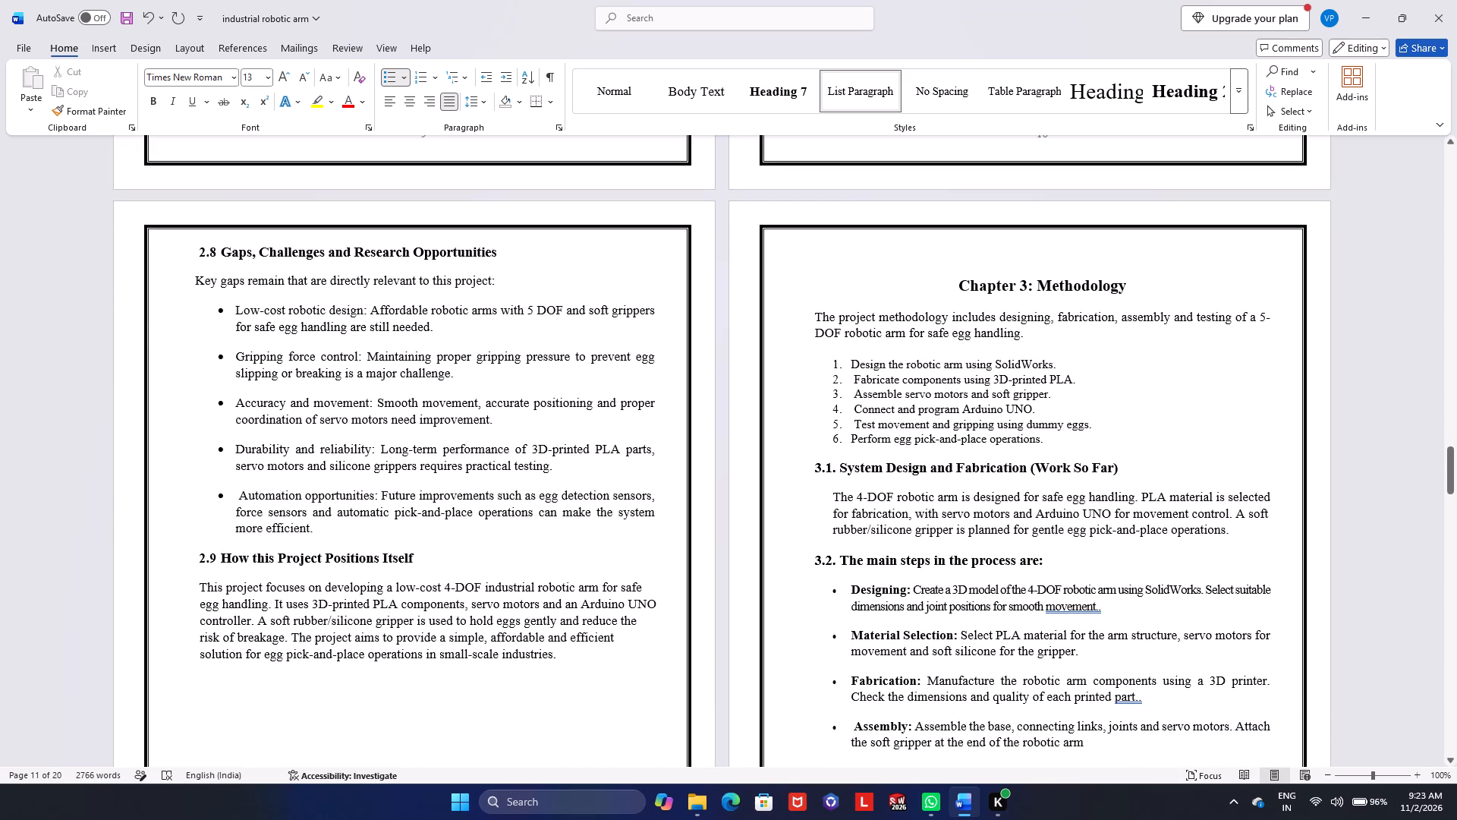
click(862, 500)
key(BackSpace)
key(5)
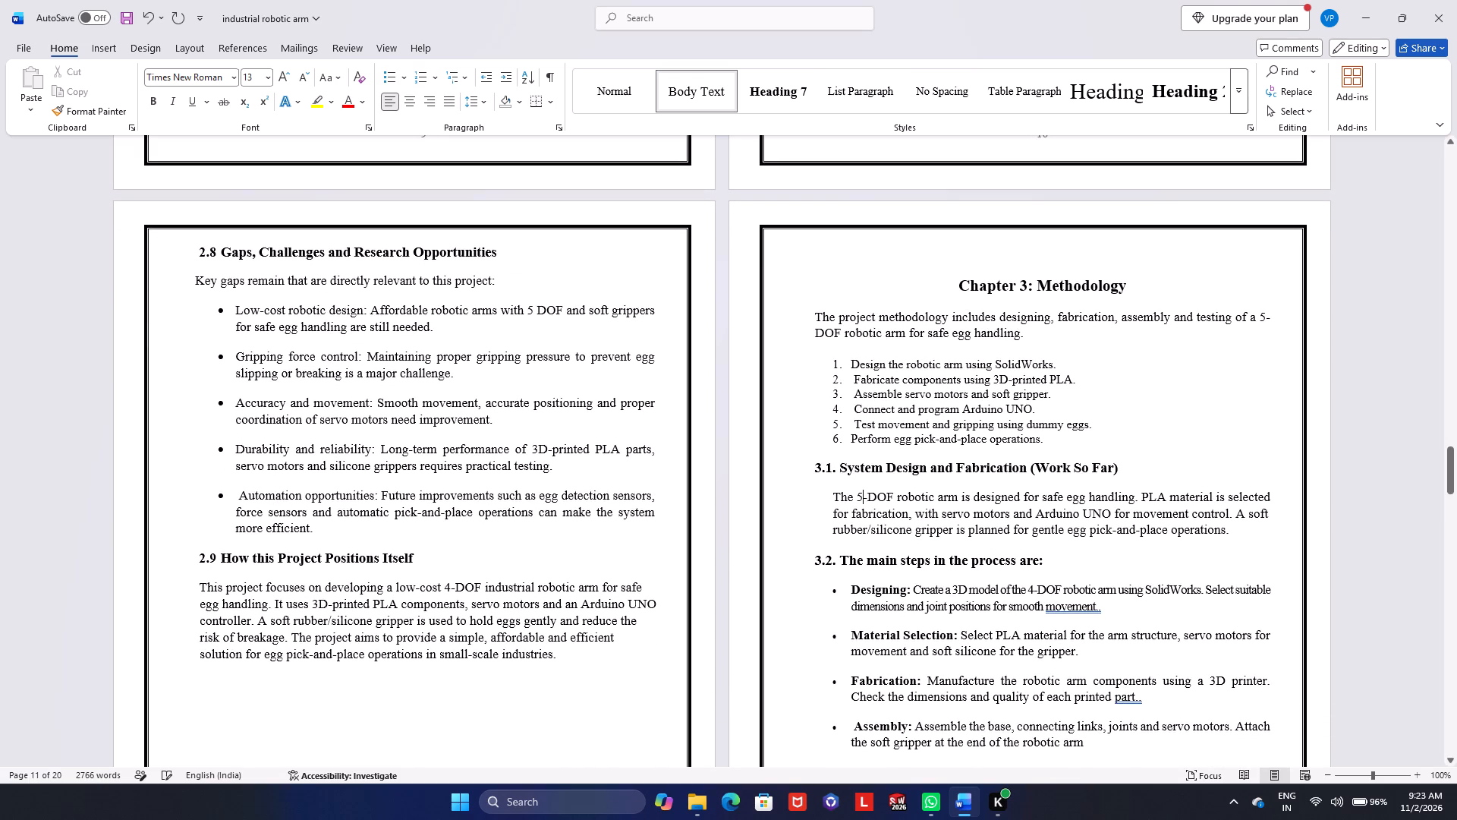
click(1032, 590)
key(BackSpace)
key(5)
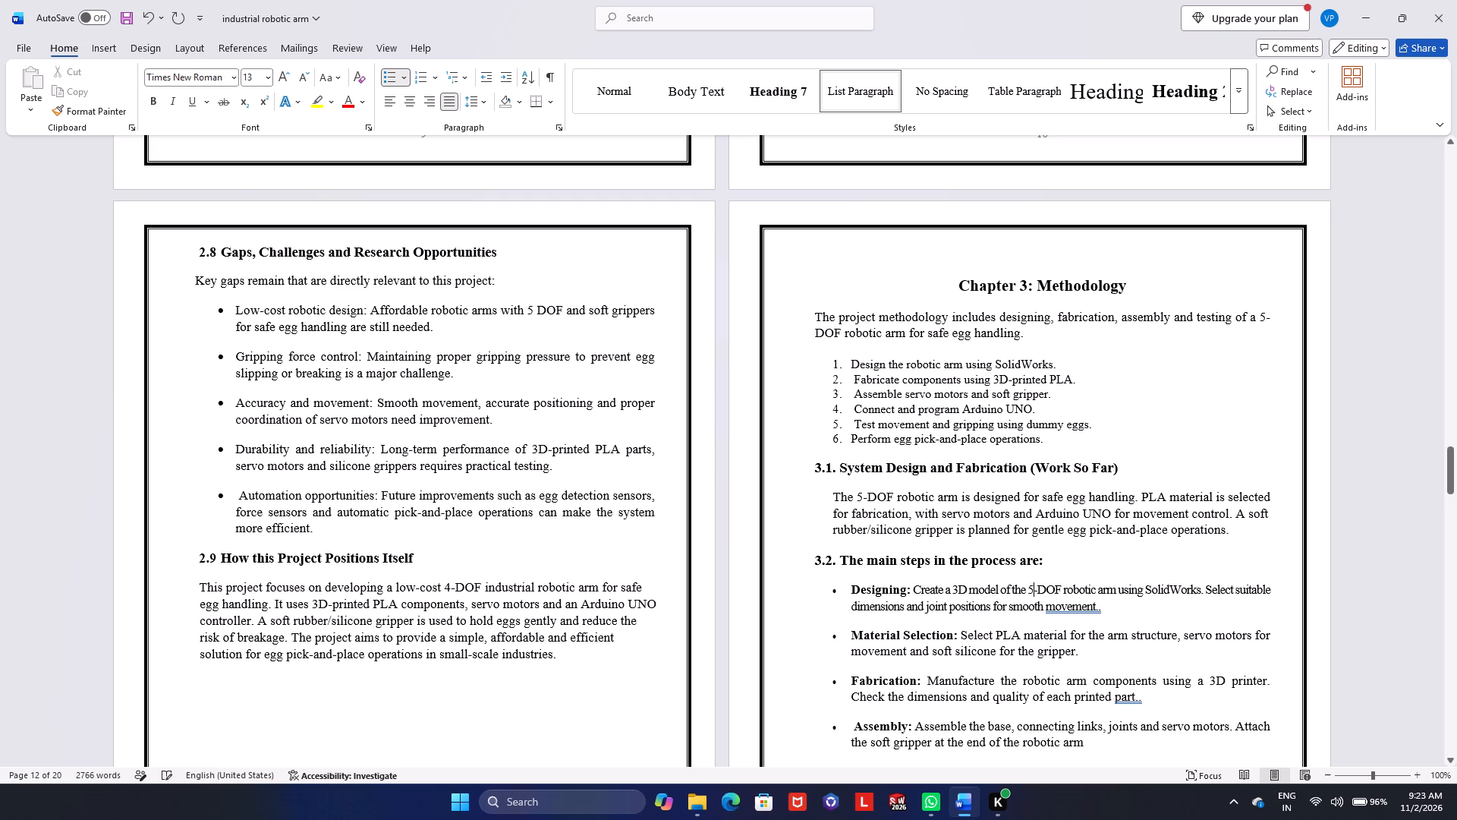
Correct the double full stop after "movement" in the Designing bullet of section 3.2 using the suggestion "movement.".
scroll(1049, 605, down, 1)
right_click(1073, 569)
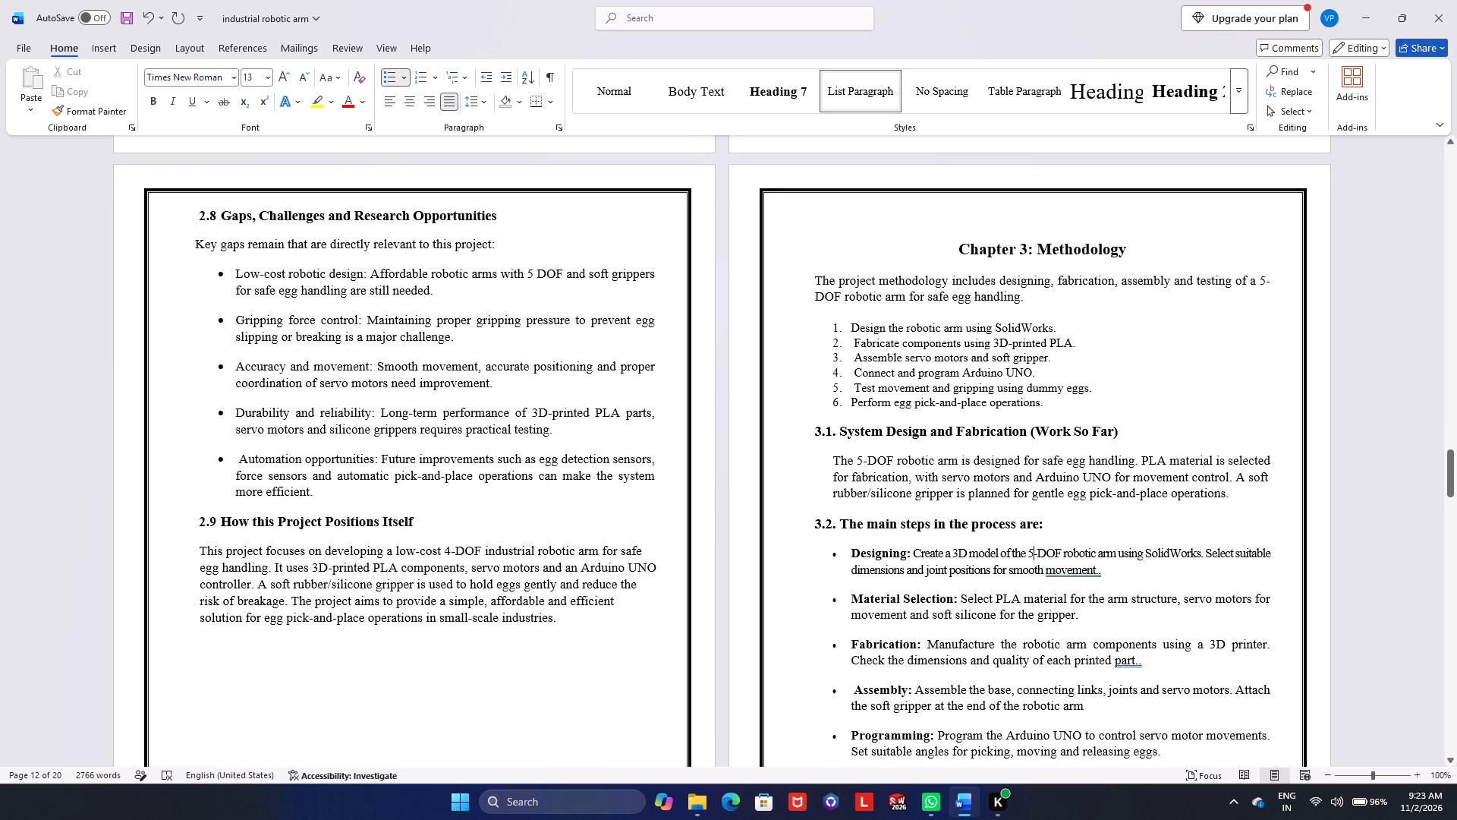
scroll(1008, 415, up, 1)
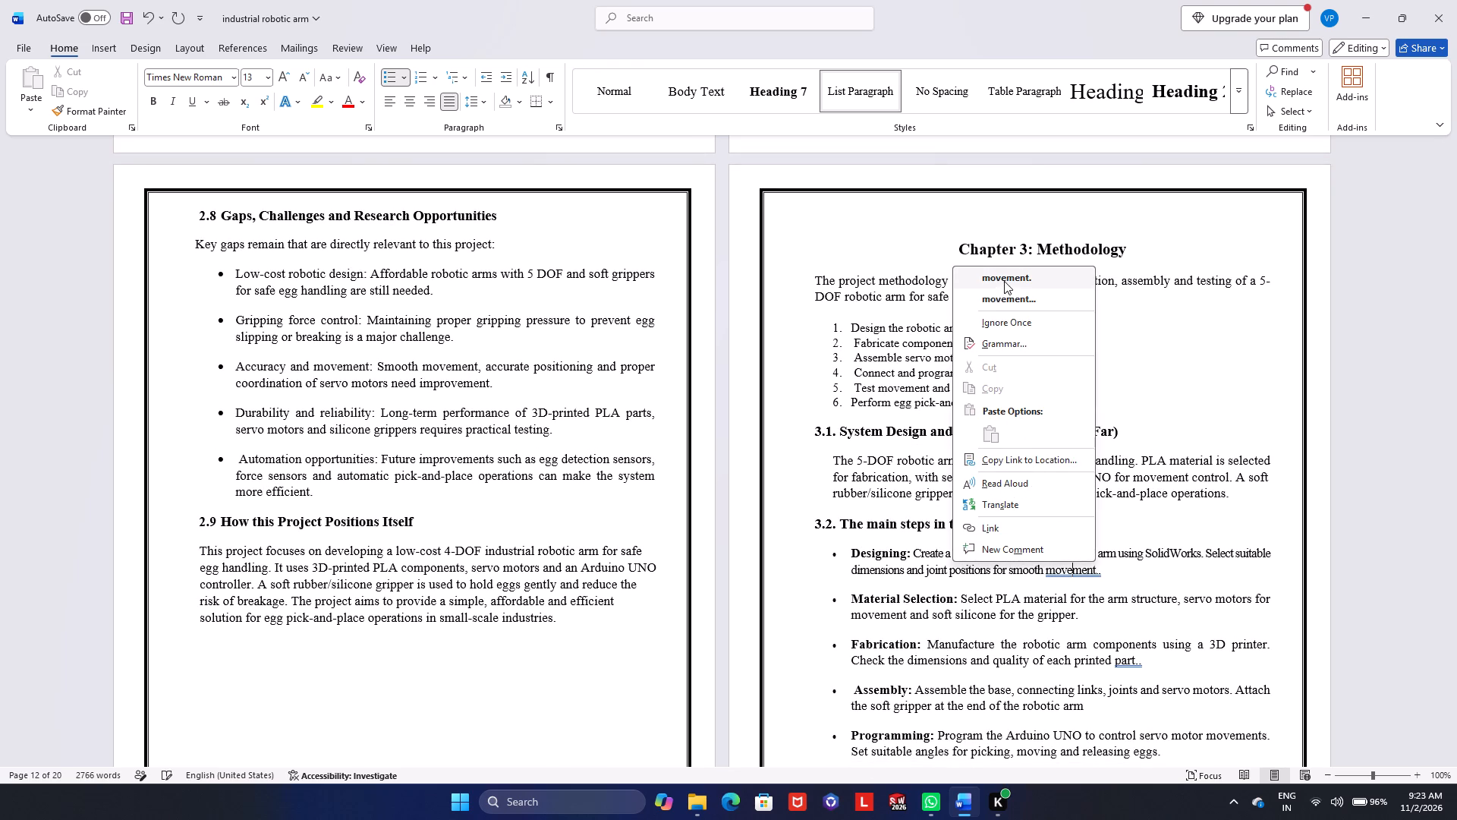
click(1005, 278)
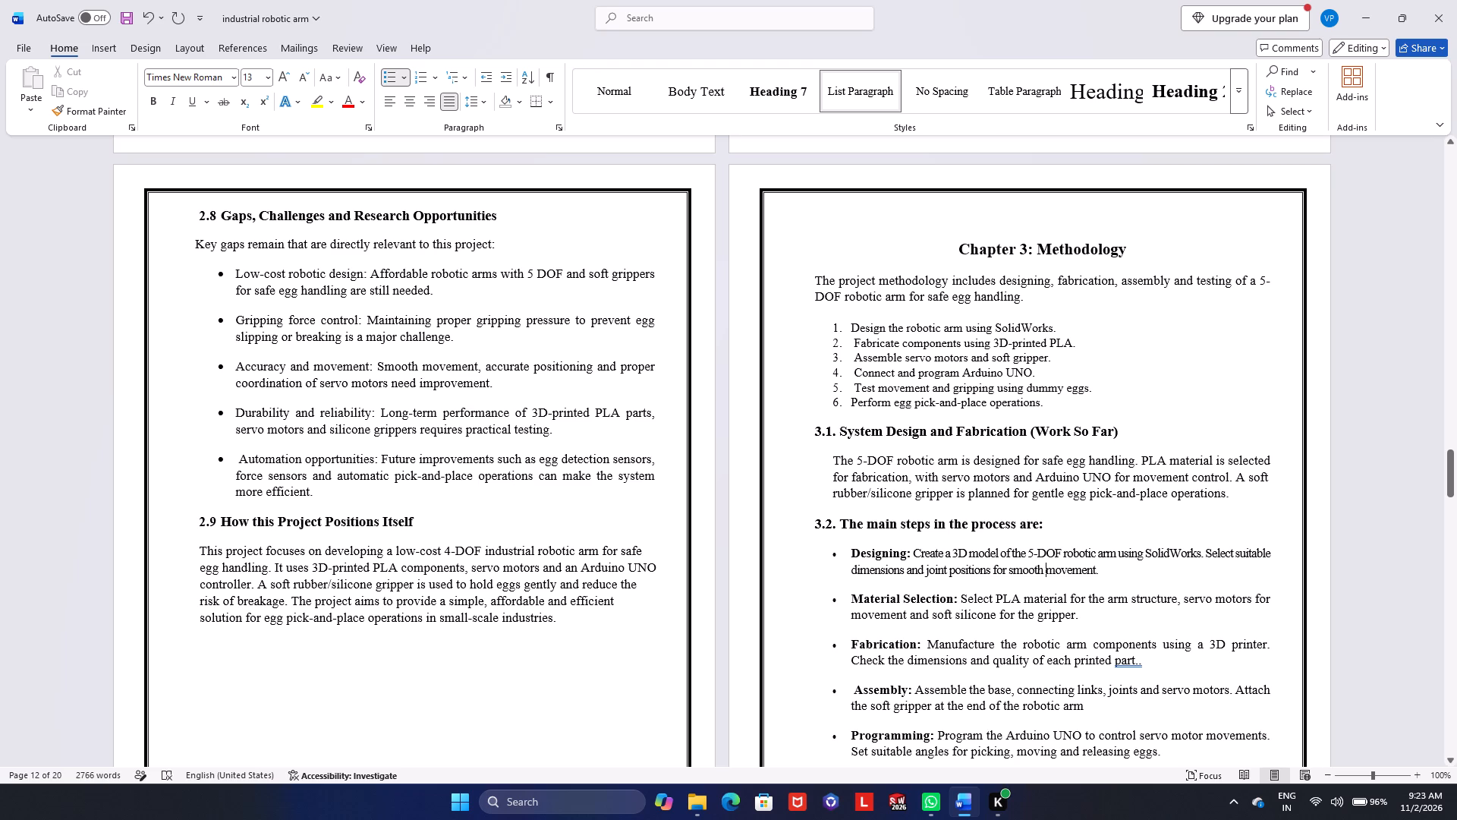
Correct the double full stop in the Fabrication bullet of section 3.2 using the suggestion "part.".
right_click(1125, 657)
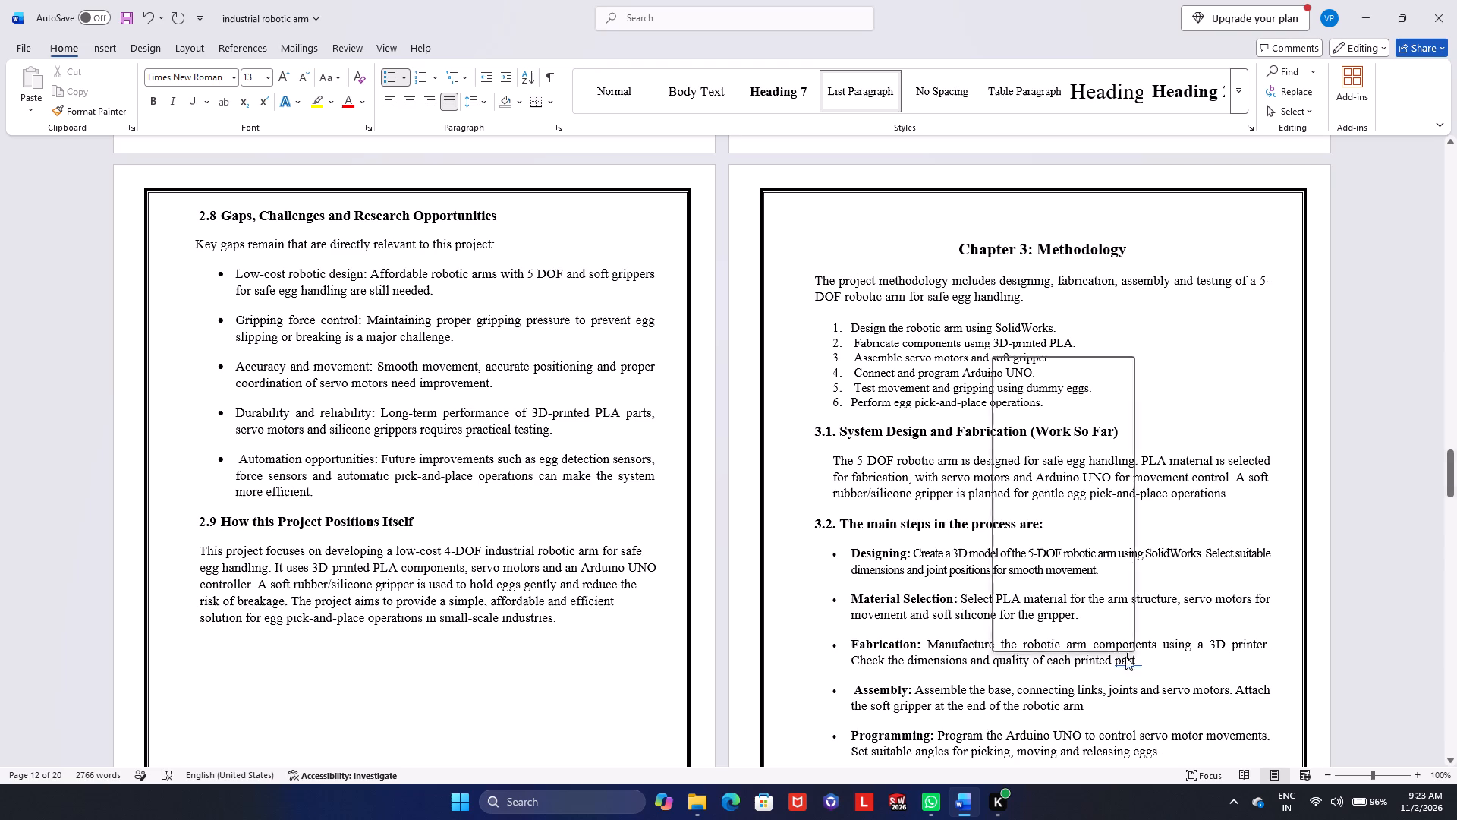
click(1054, 366)
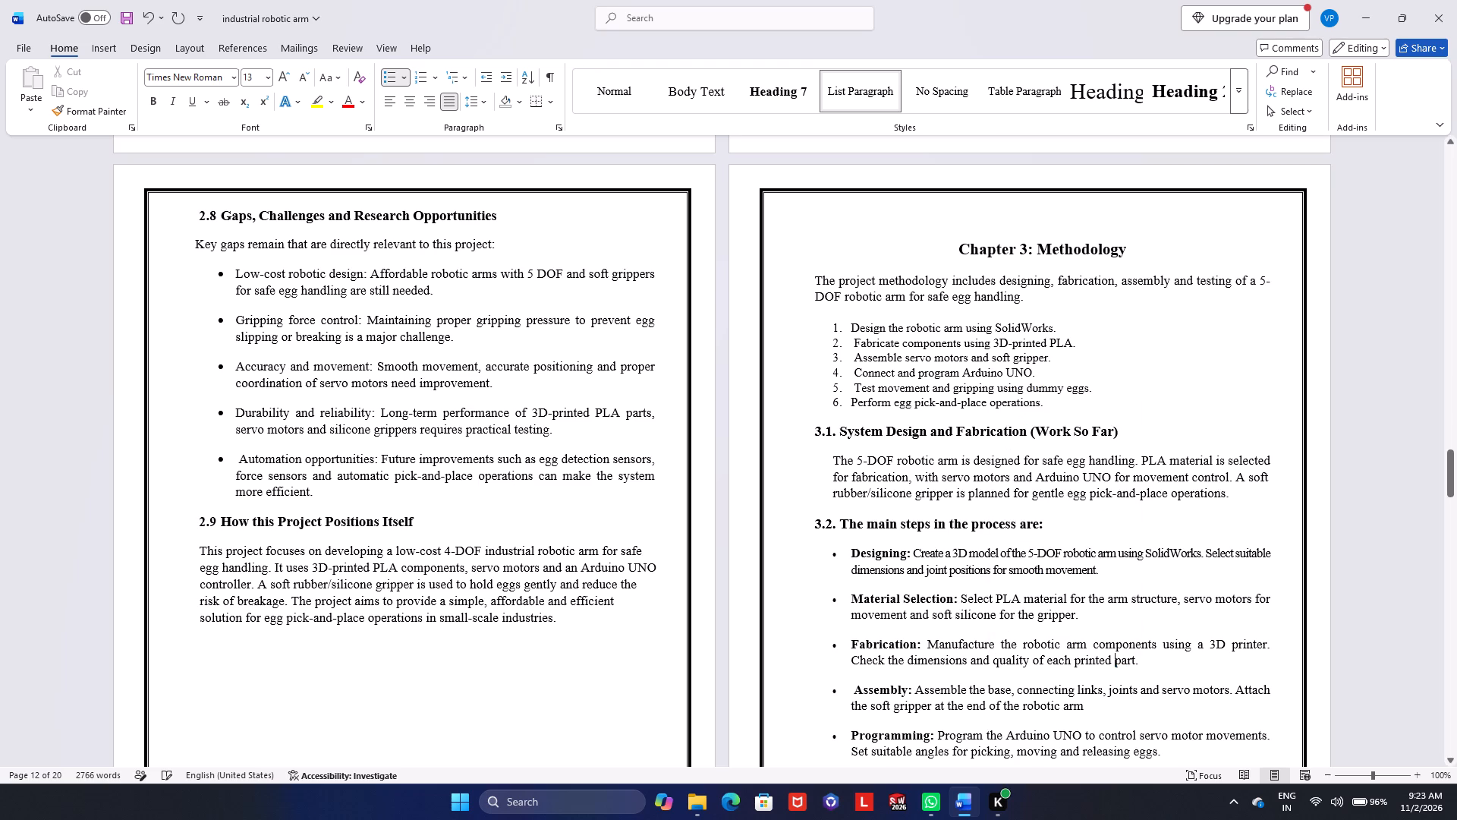
Change the industrial robotic arm to 5-DOF in the section 2.9 paragraph.
scroll(1118, 684, down, 1)
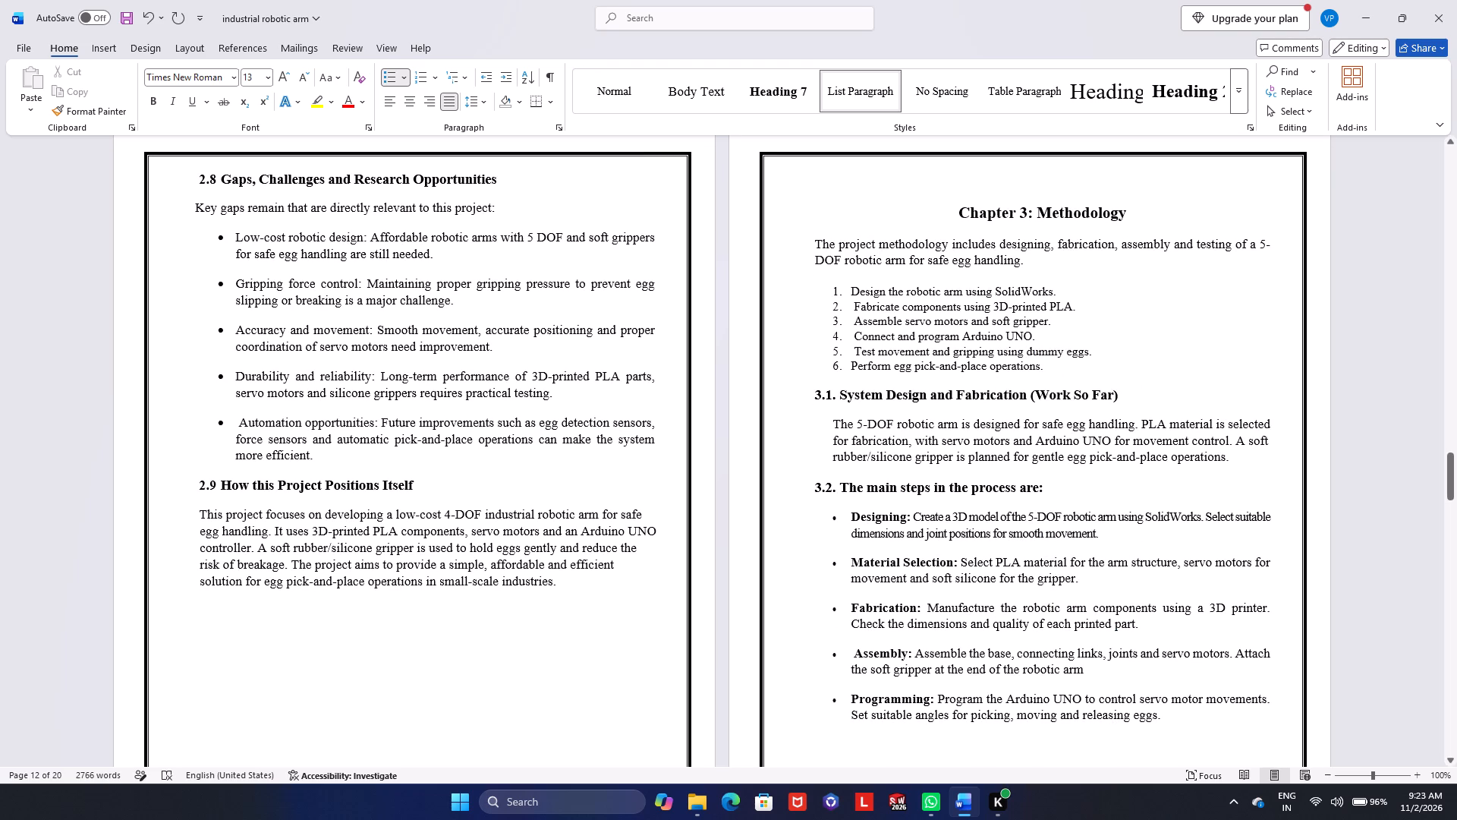
scroll(1118, 684, down, 3)
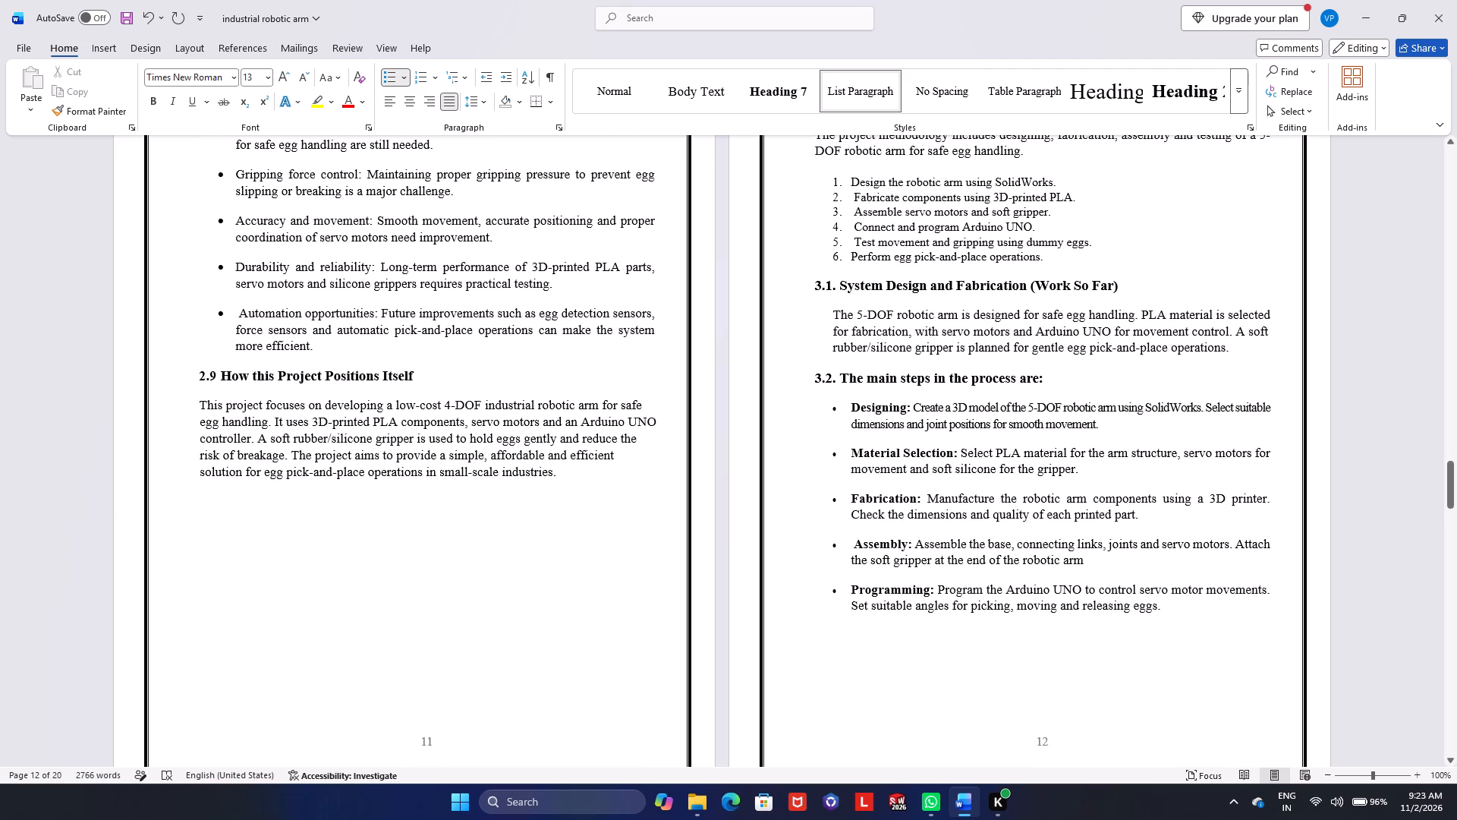
click(451, 408)
key(BackSpace)
key(5)
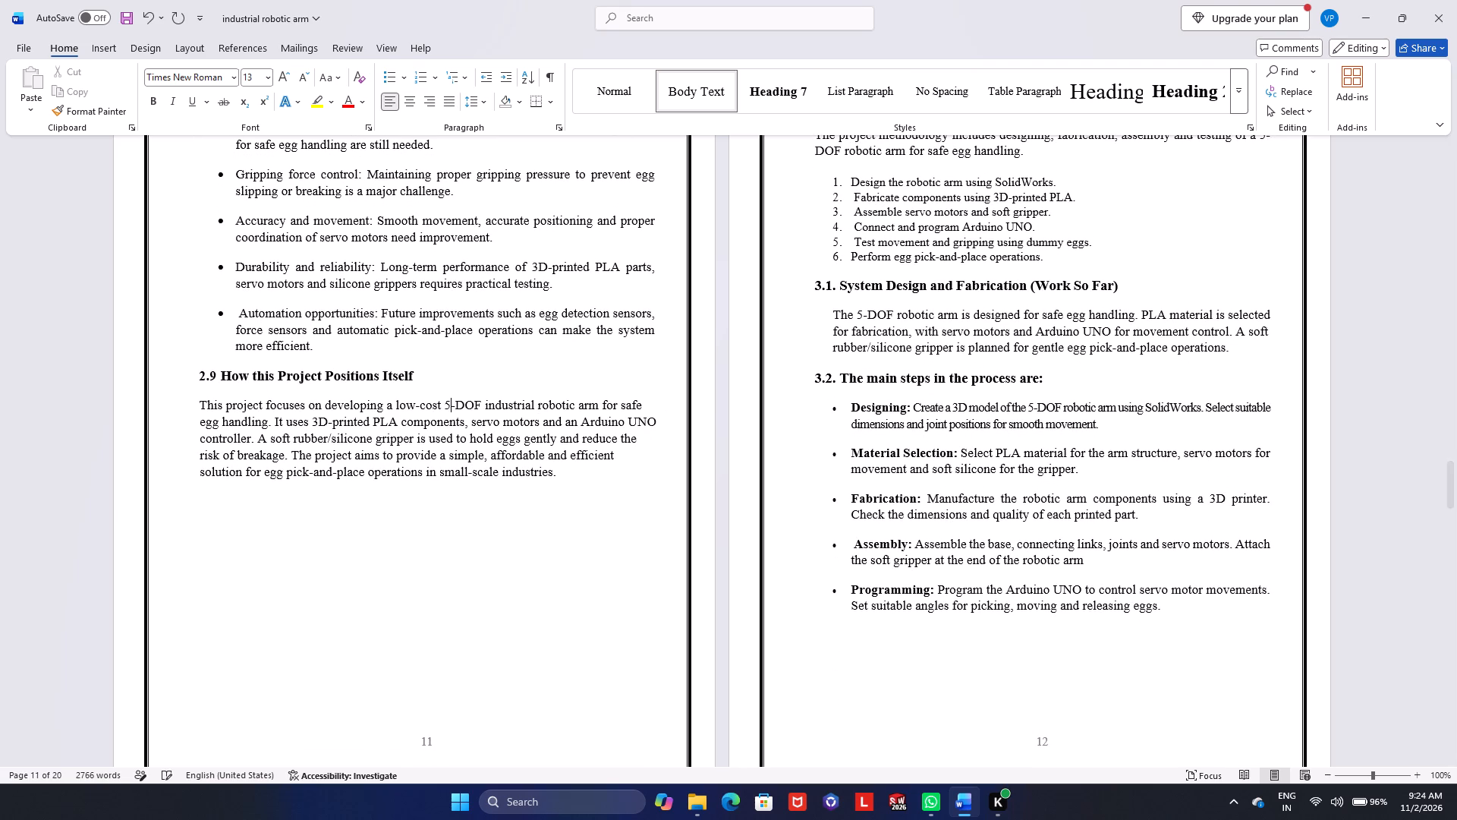
Replace "Analyse" with "Analyze" in item 5 of section 3.3 and in the Instrumentation/Performance Analysis bullet.
scroll(833, 481, down, 4)
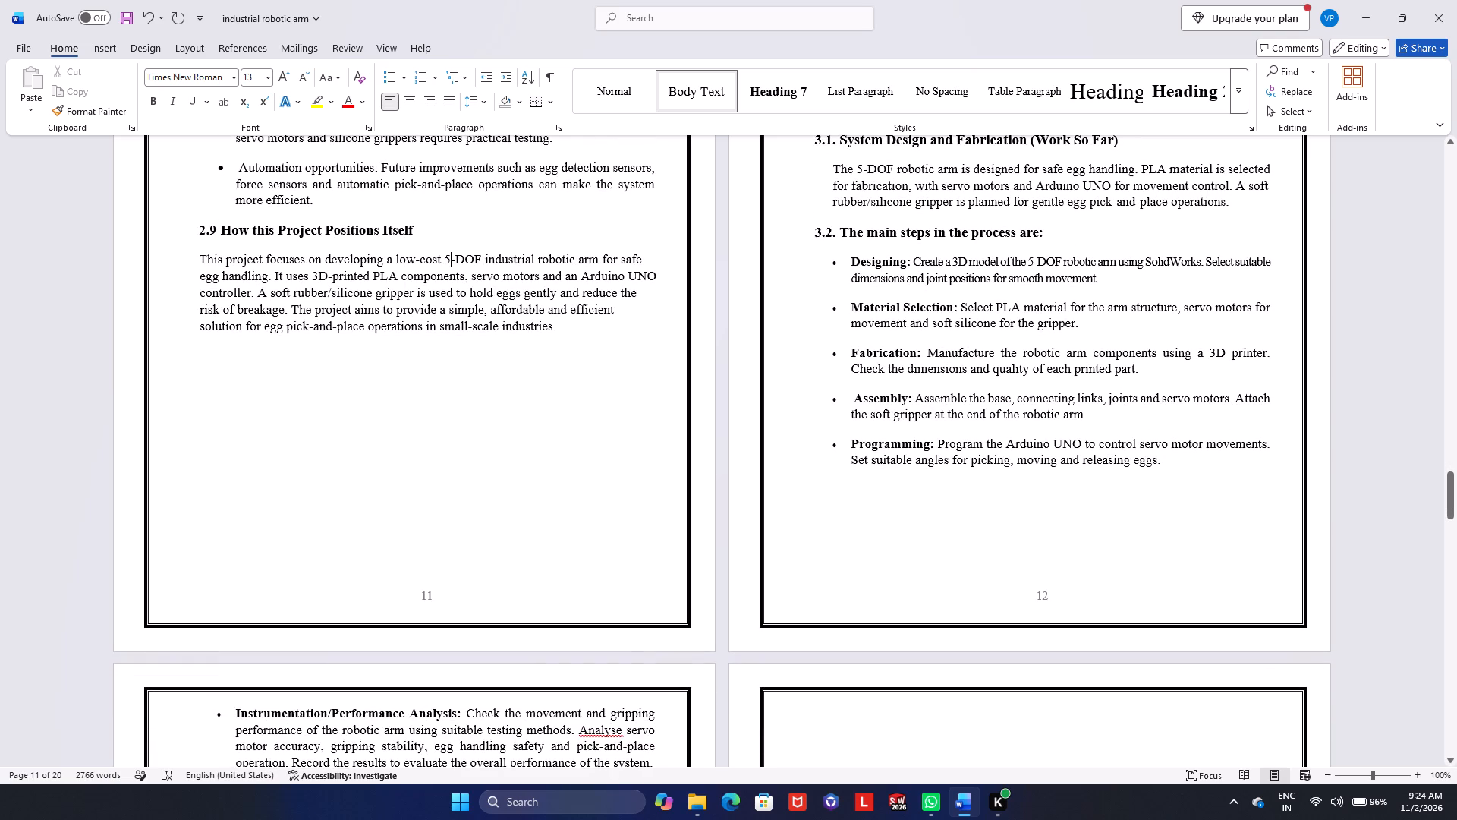
scroll(833, 481, down, 1)
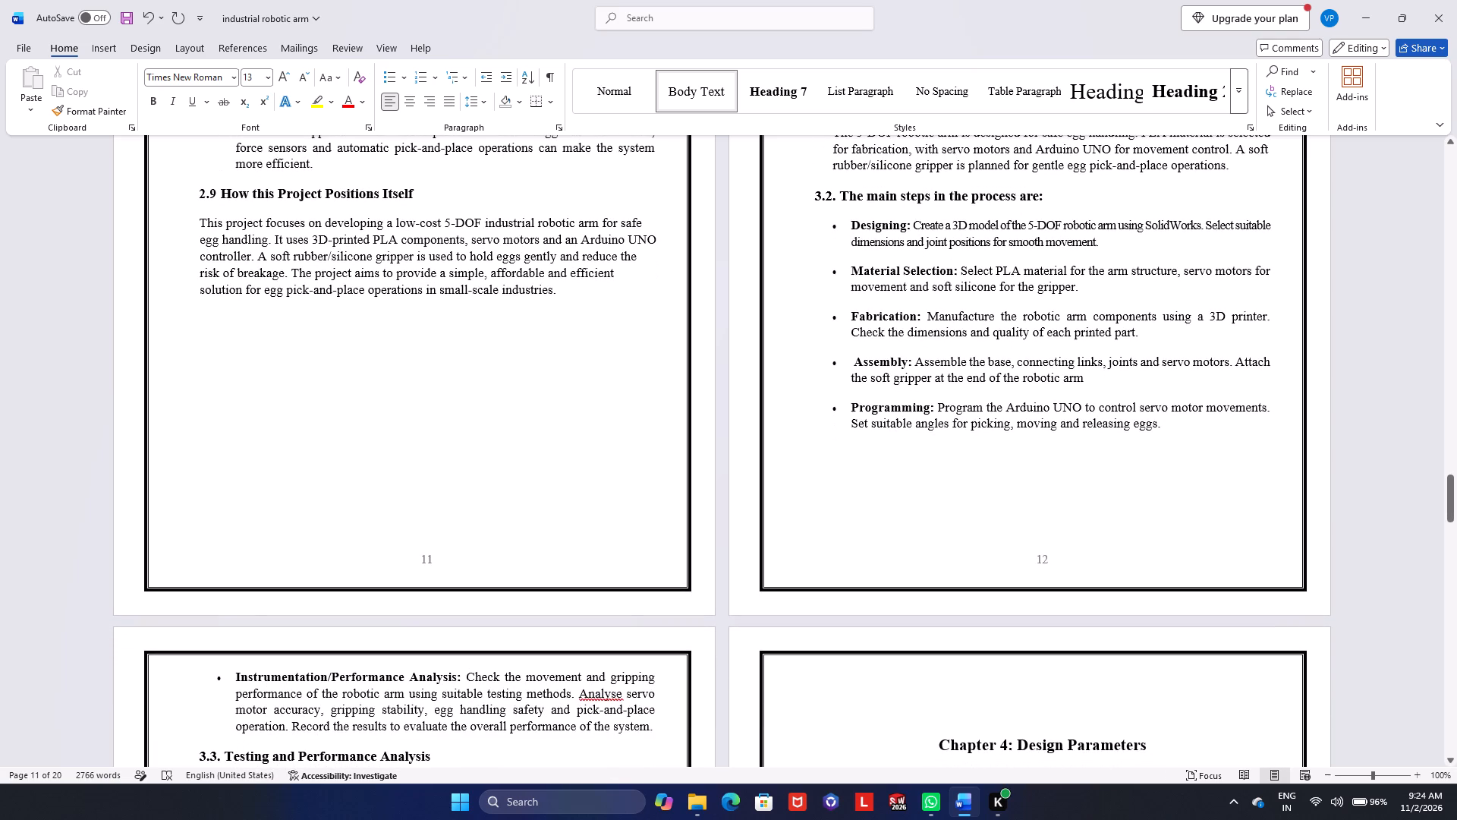
scroll(833, 481, down, 6)
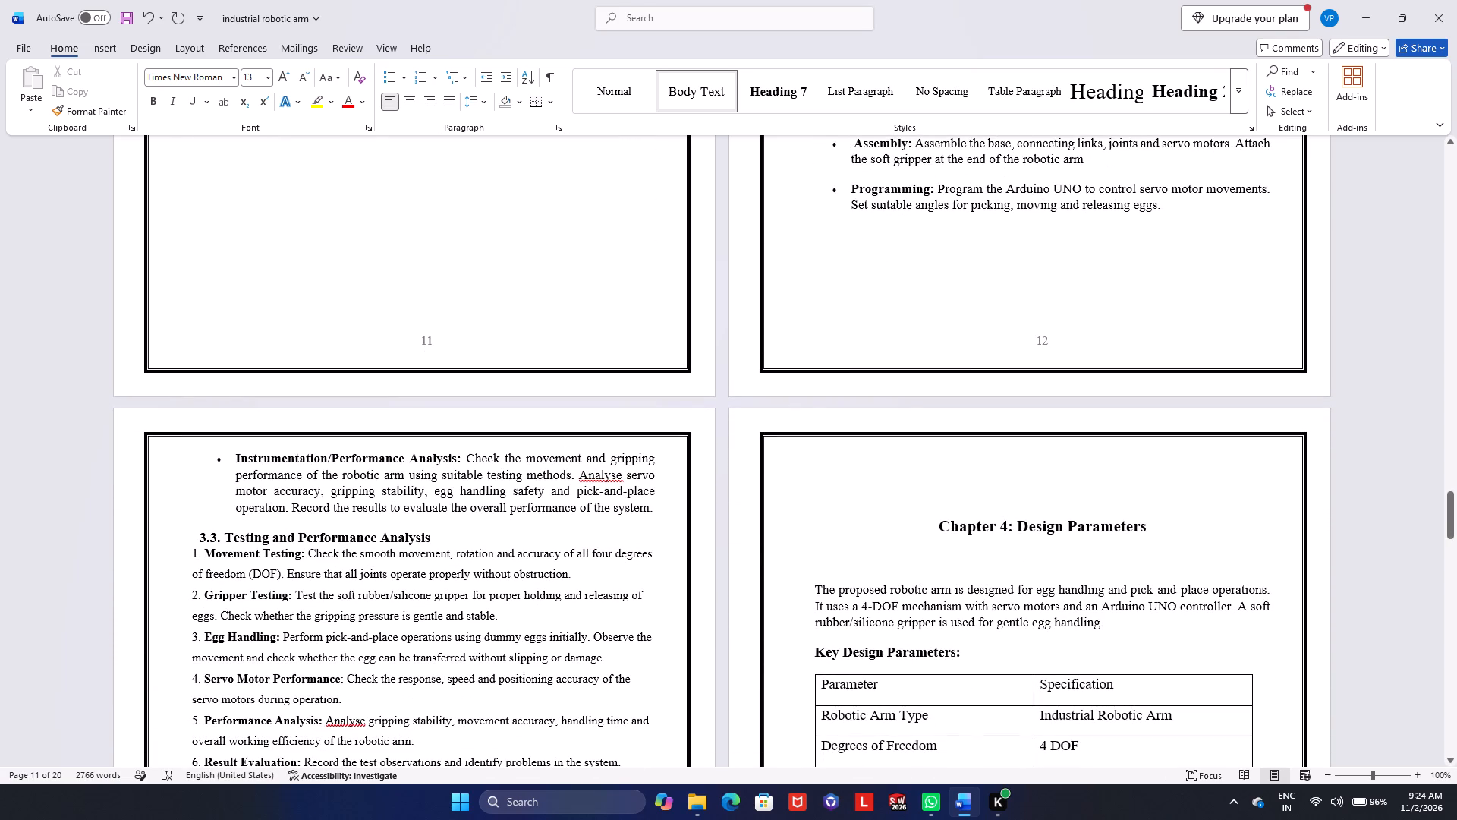
scroll(594, 475, down, 1)
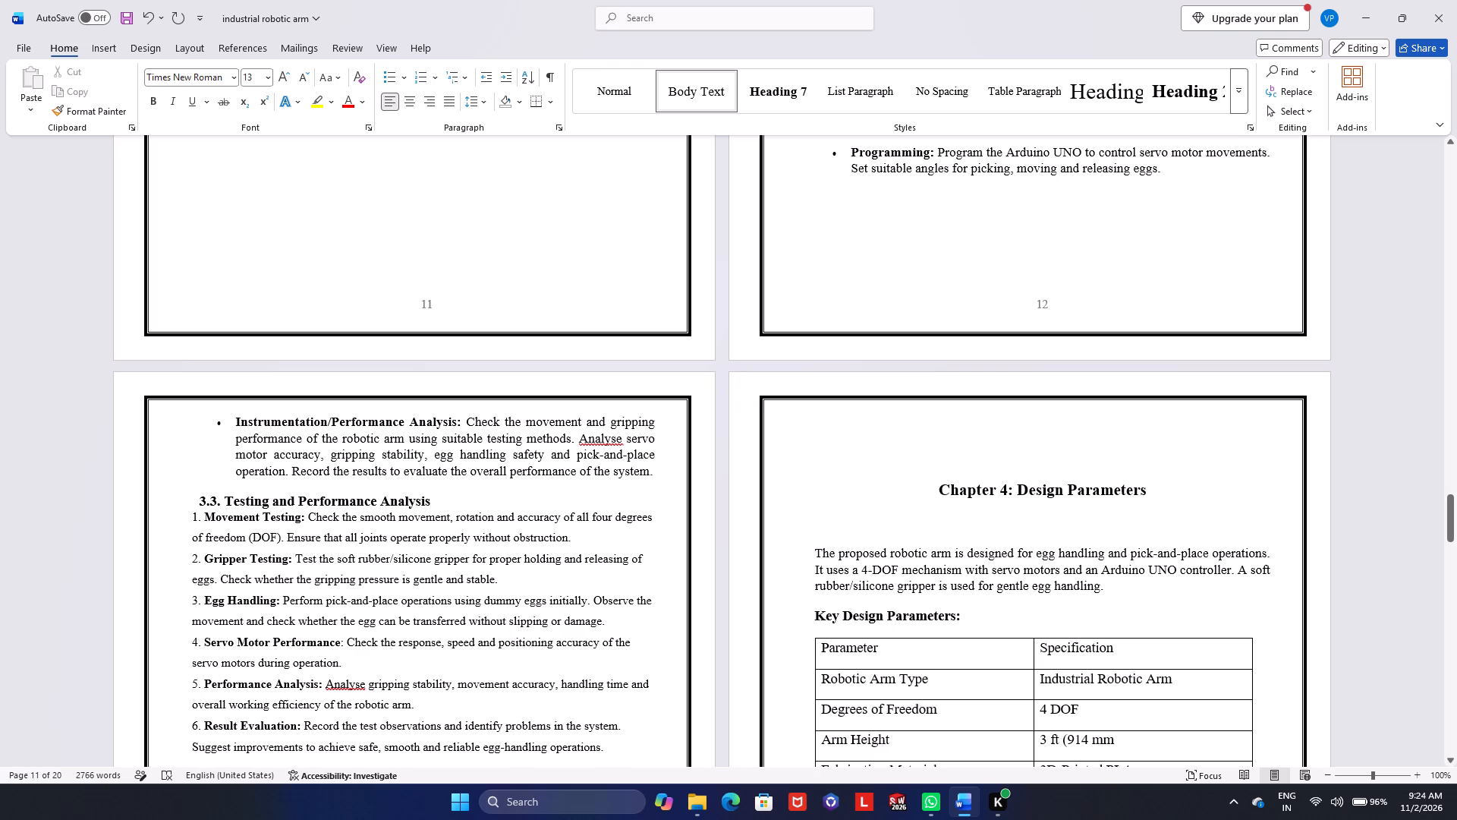
scroll(593, 475, down, 3)
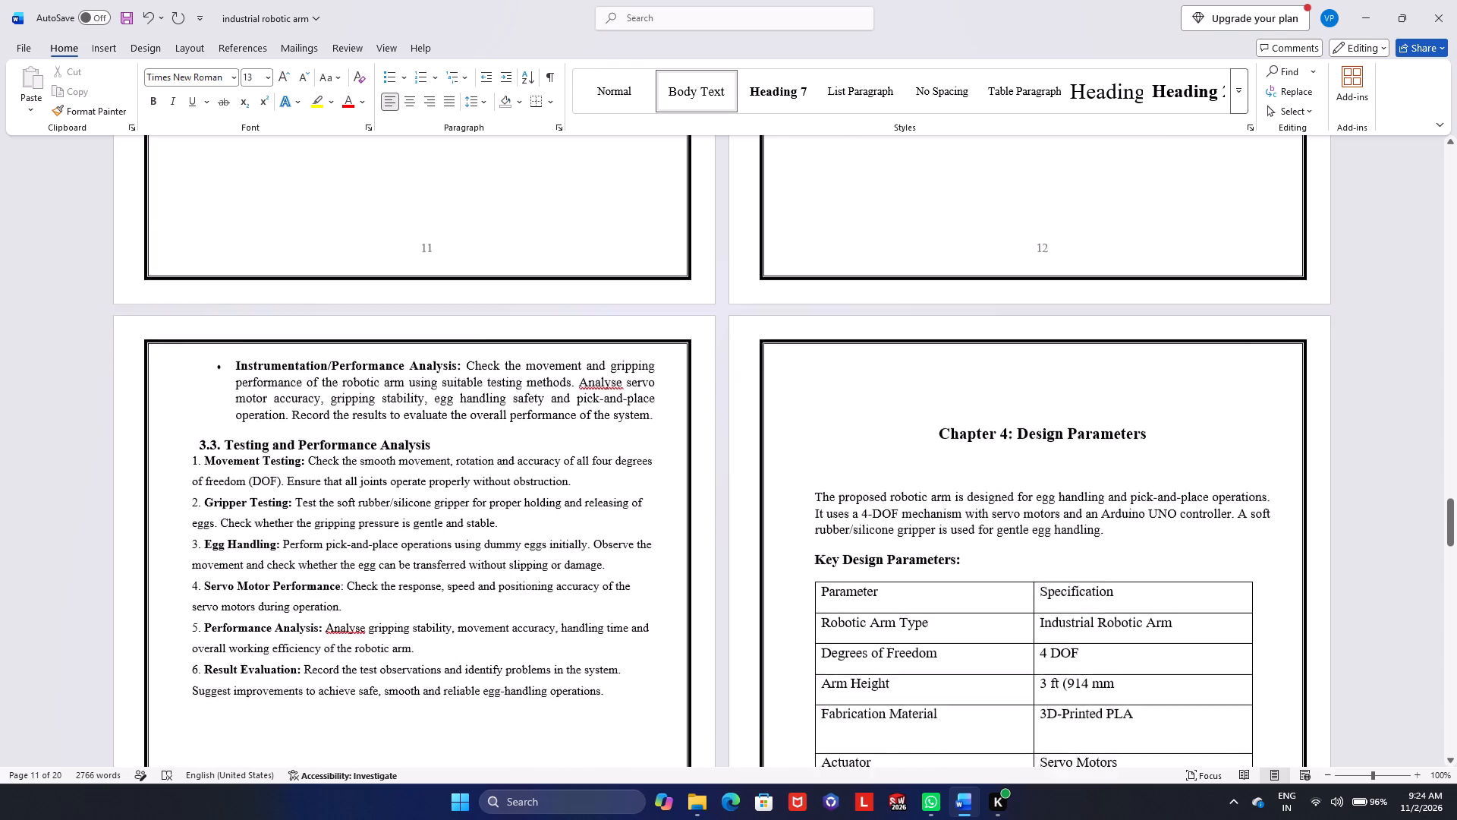
right_click(345, 576)
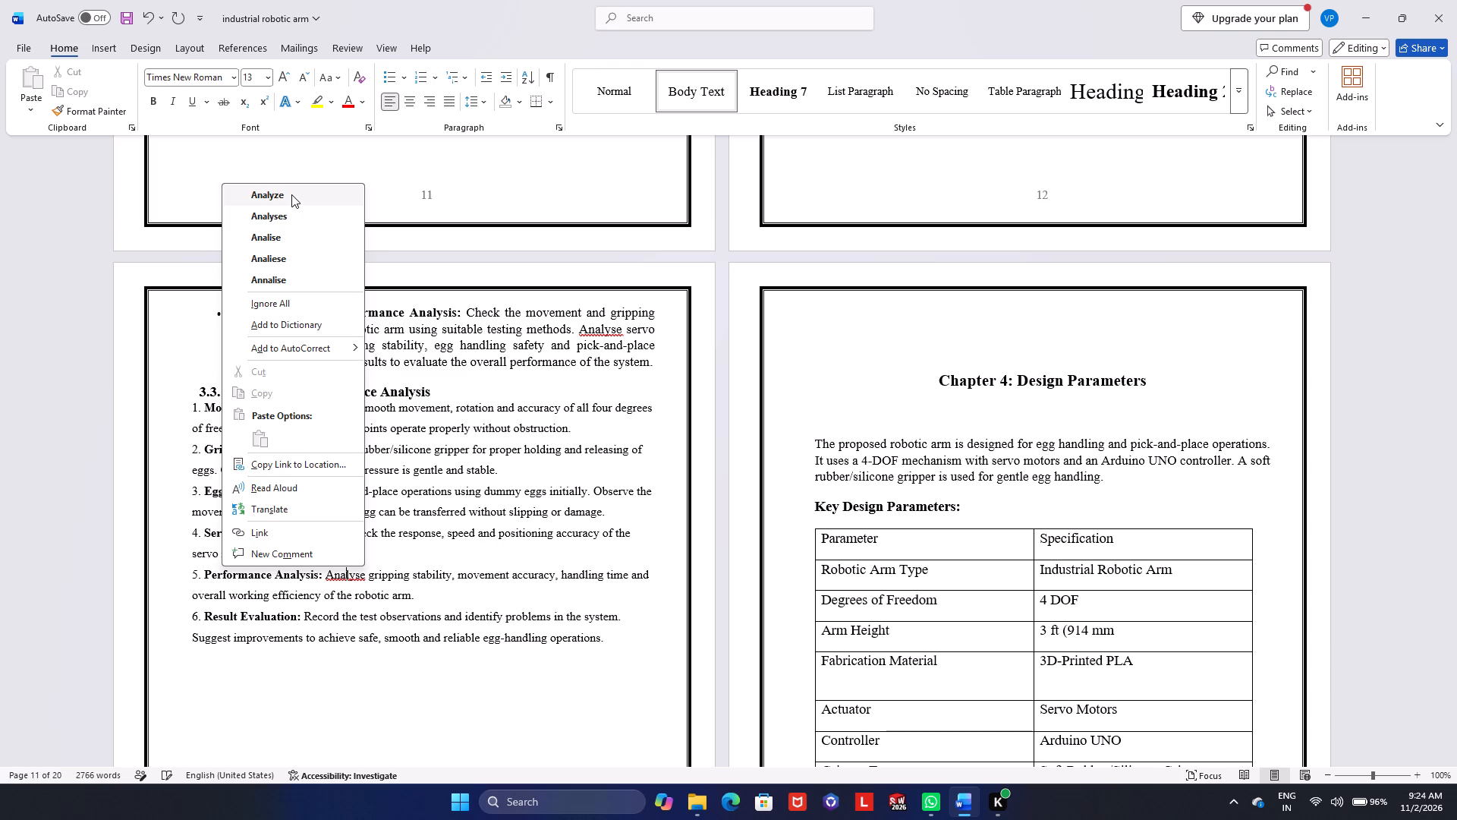
click(291, 194)
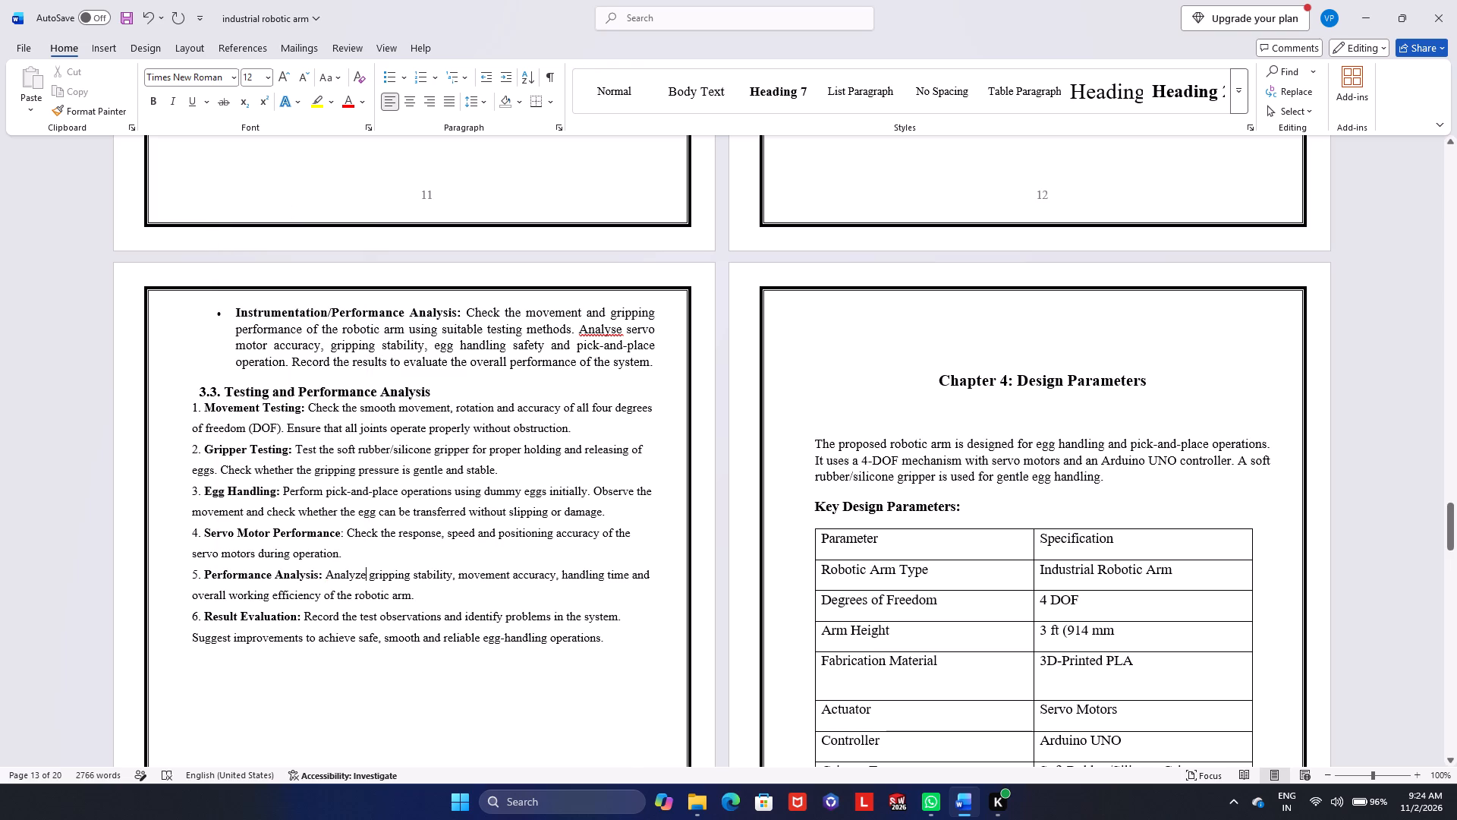
right_click(603, 328)
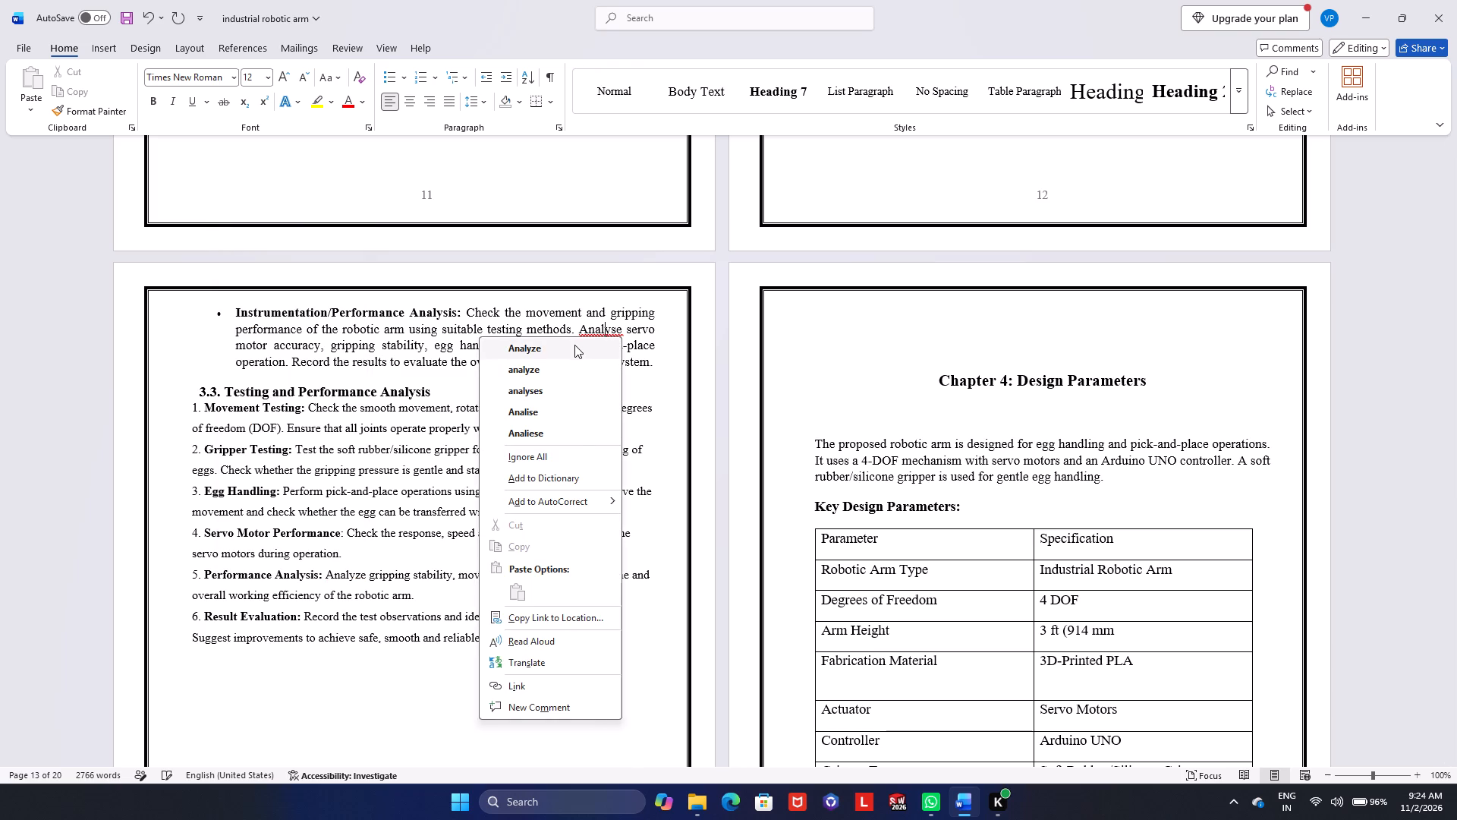
click(574, 345)
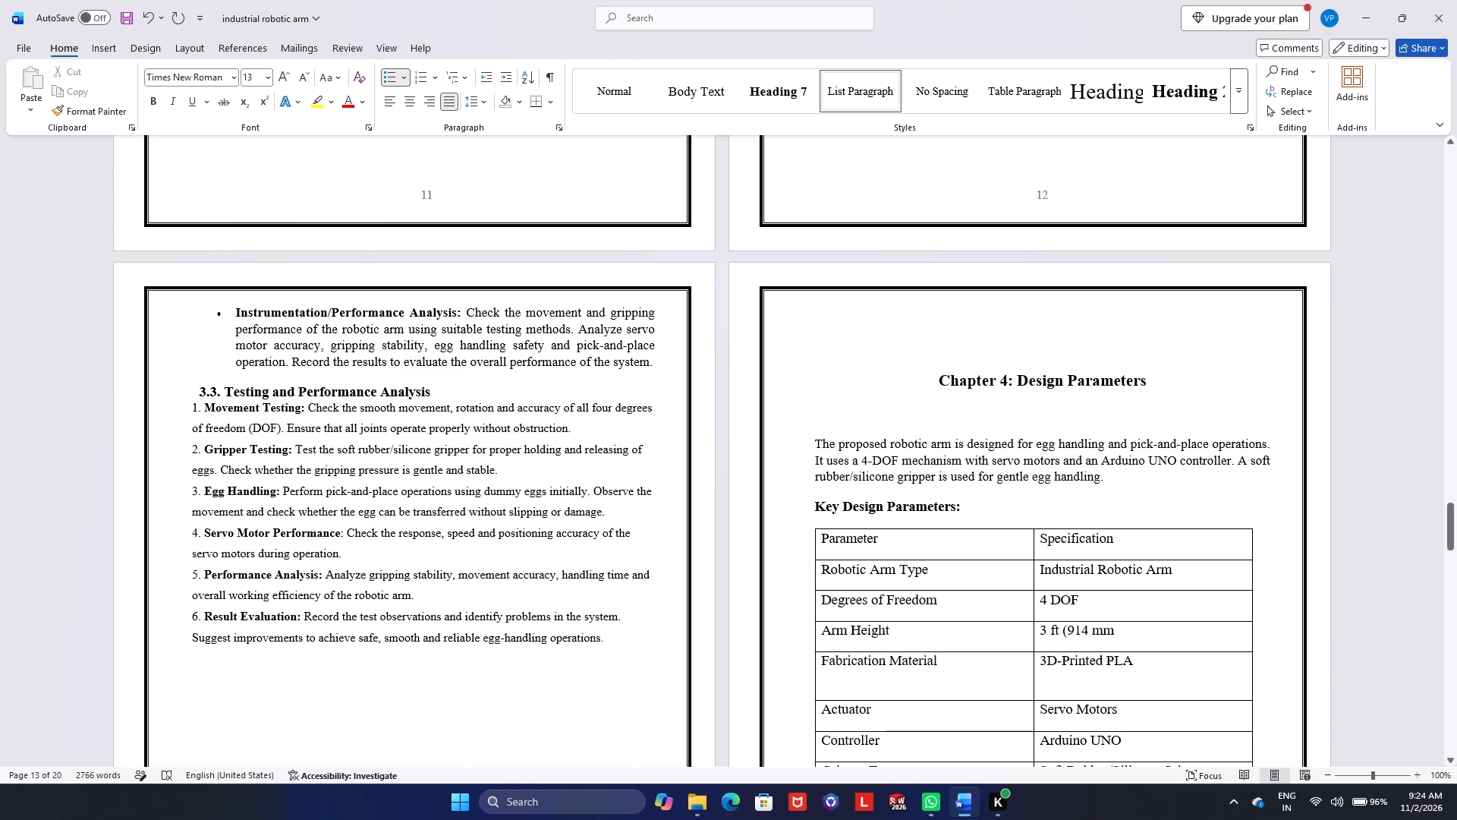
Set the Degrees of Freedom specification to 5 DOF in the Key Design Parameters table of Chapter 4.
scroll(590, 461, down, 2)
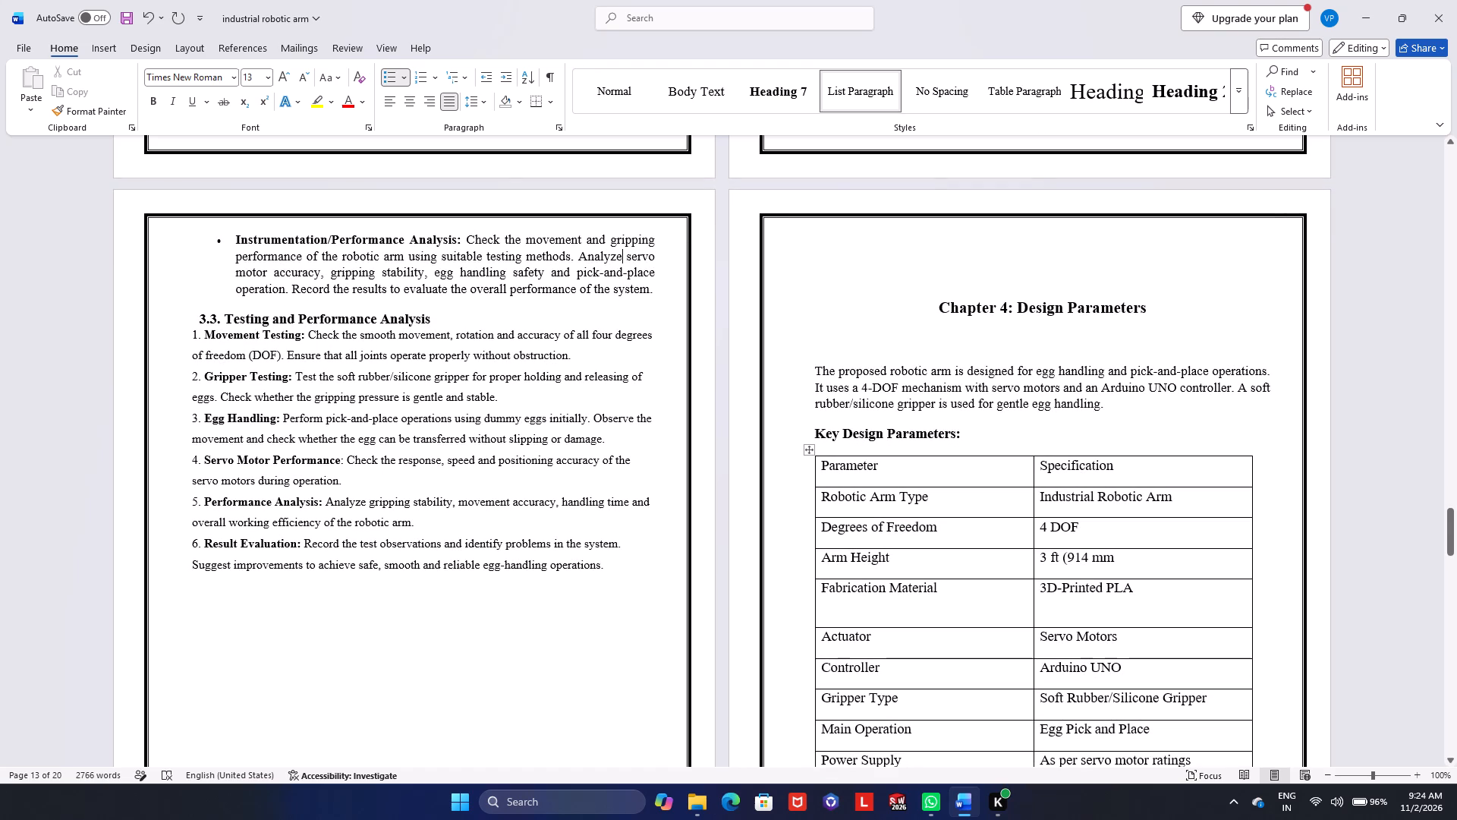
click(1044, 529)
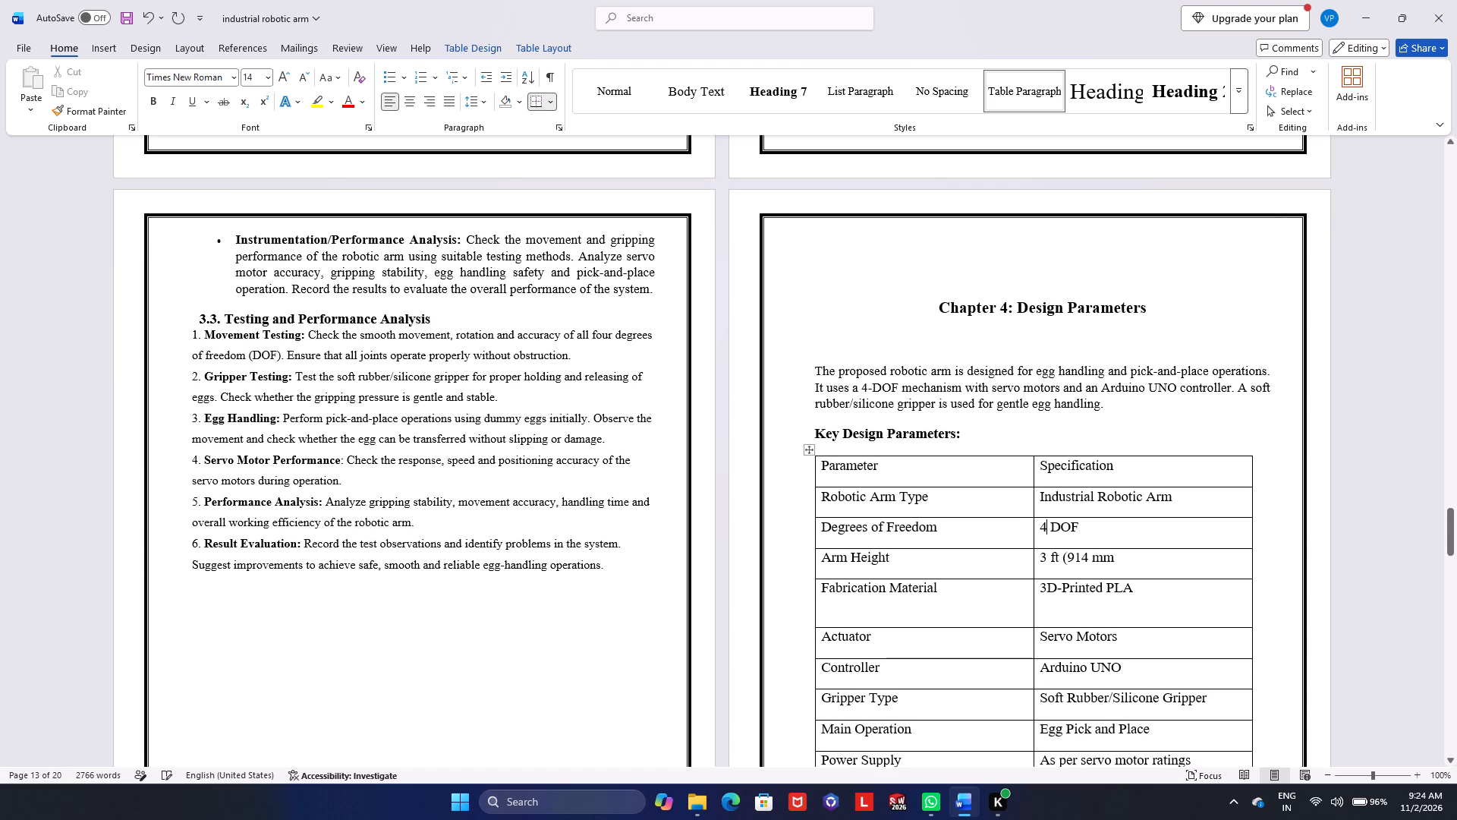
key(BackSpace)
key(5)
Review the rest of the Key Design Parameters table and the Chapter 5 design calculations.
scroll(1053, 520, down, 1)
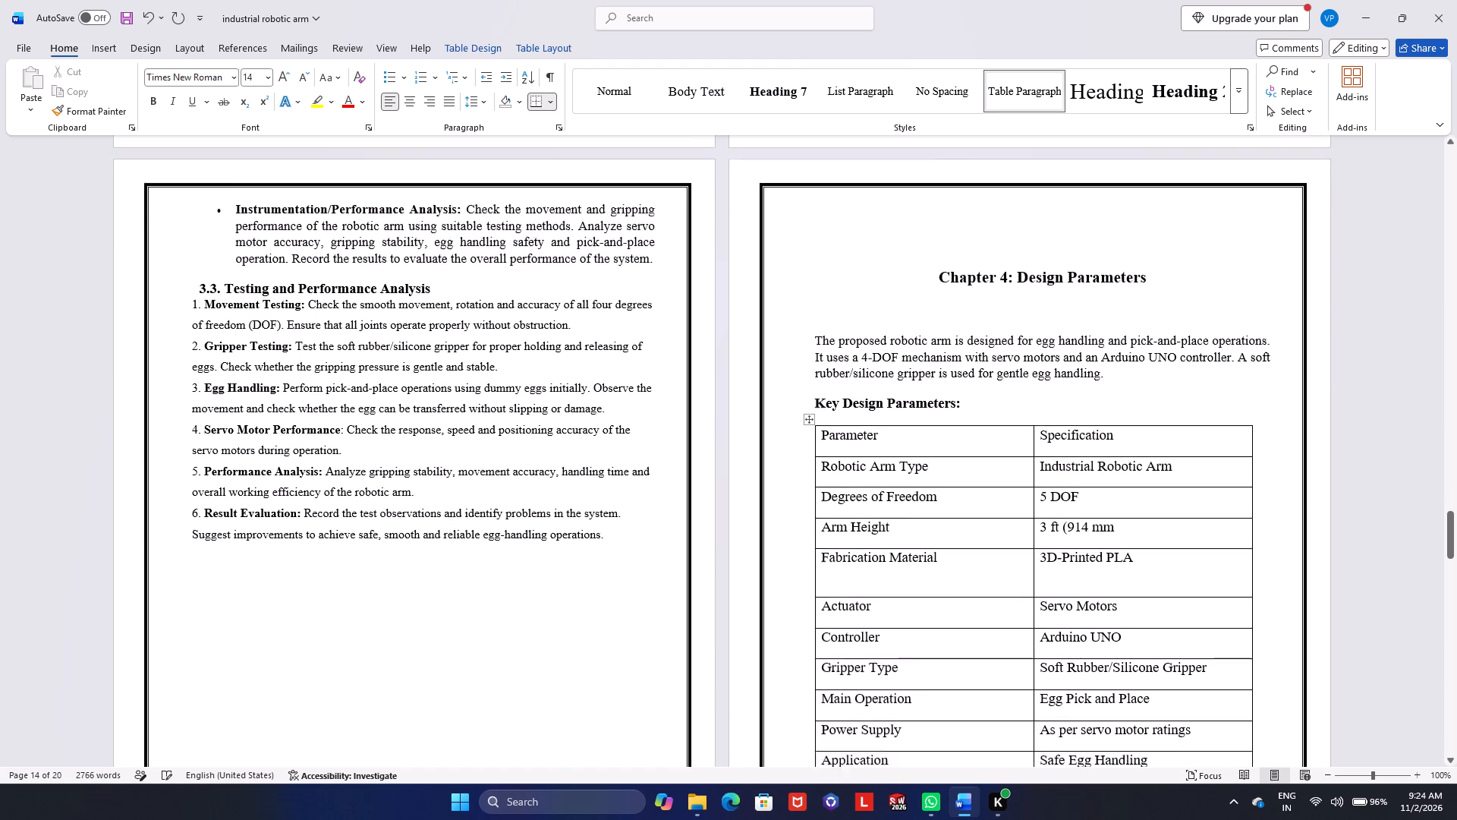
scroll(1054, 528, down, 2)
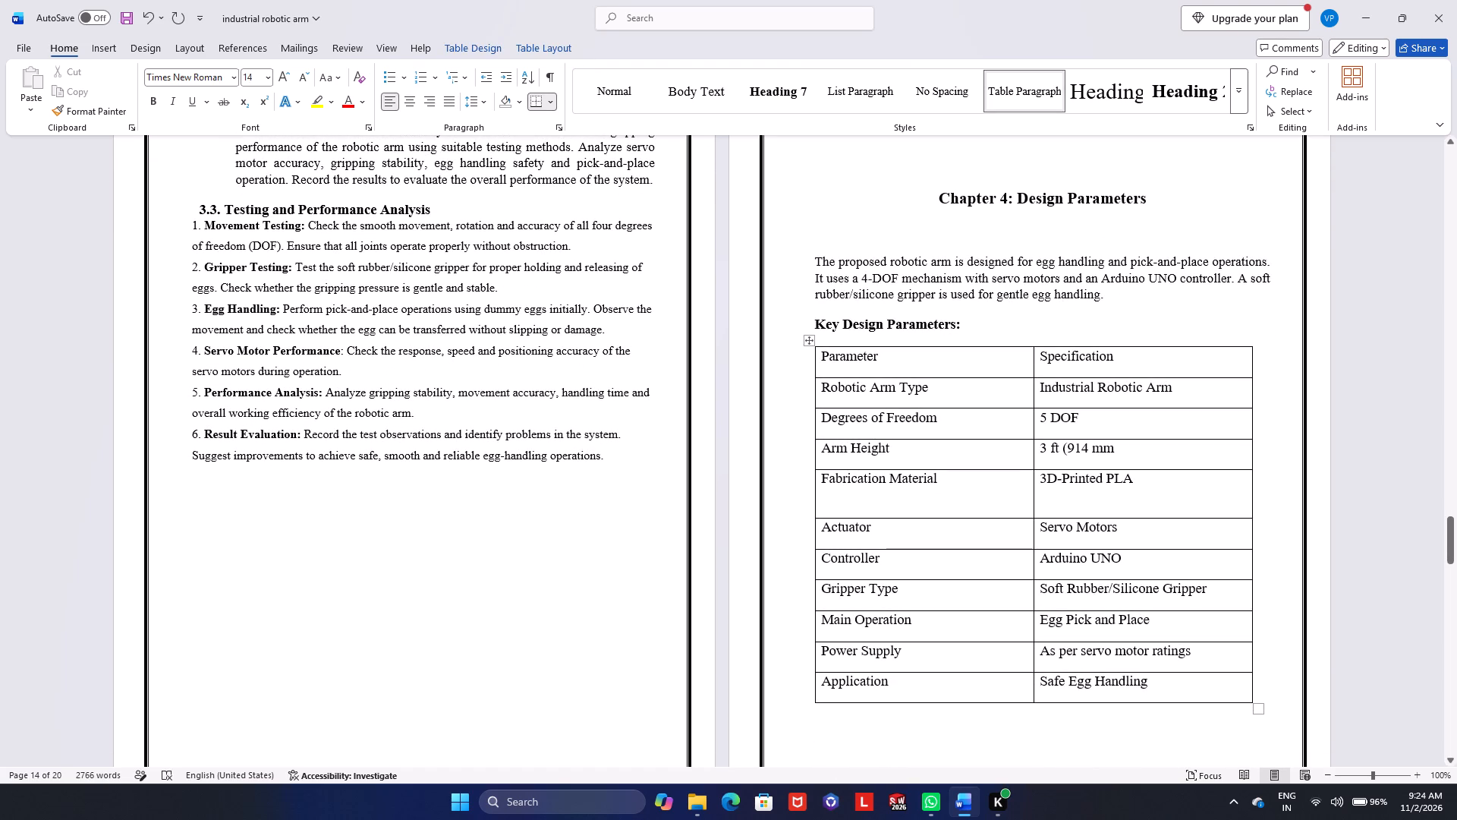
scroll(1091, 628, down, 2)
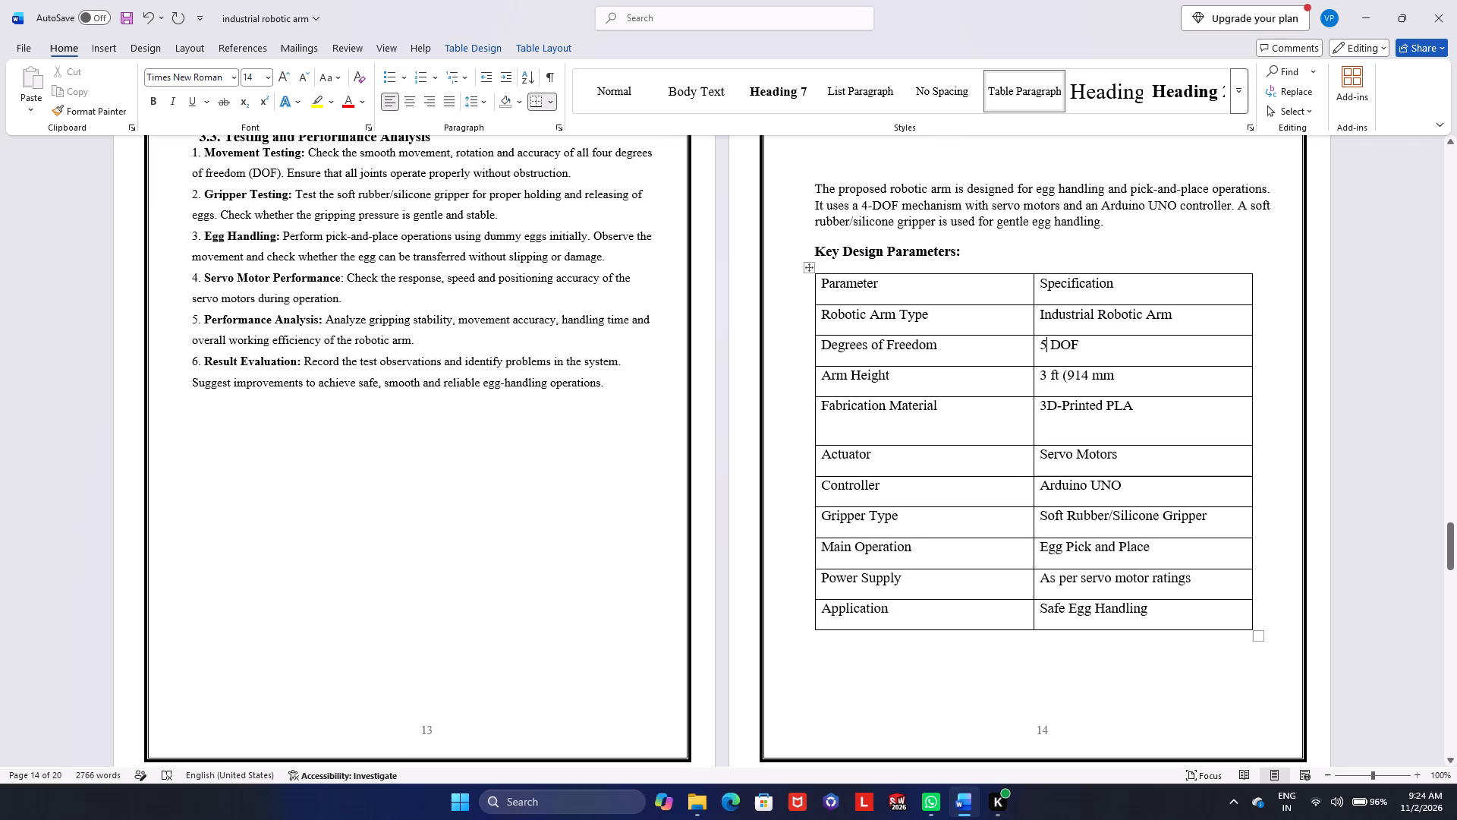
scroll(803, 525, down, 2)
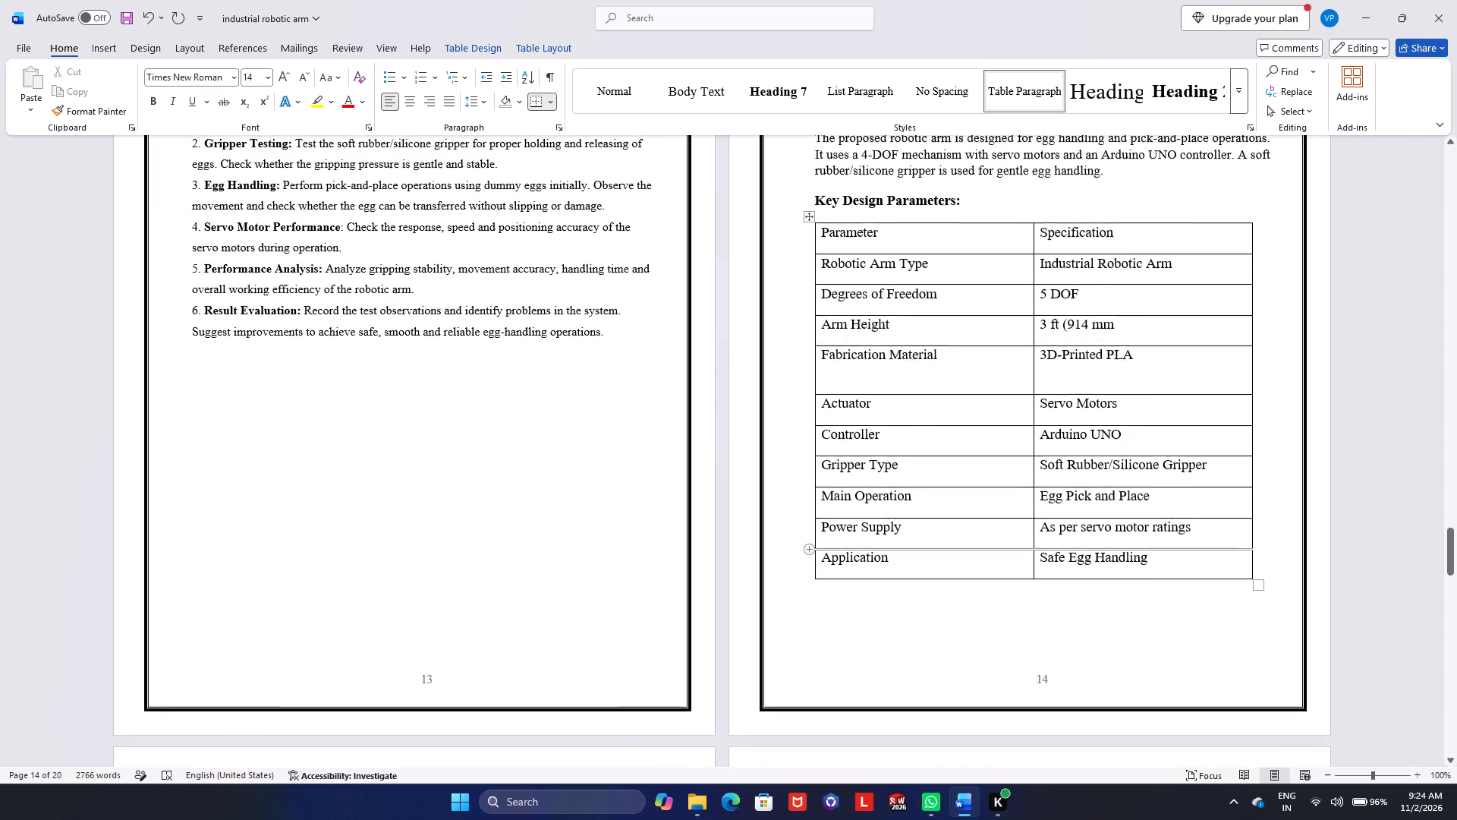
scroll(803, 525, down, 6)
scroll(803, 525, up, 1)
scroll(803, 525, down, 6)
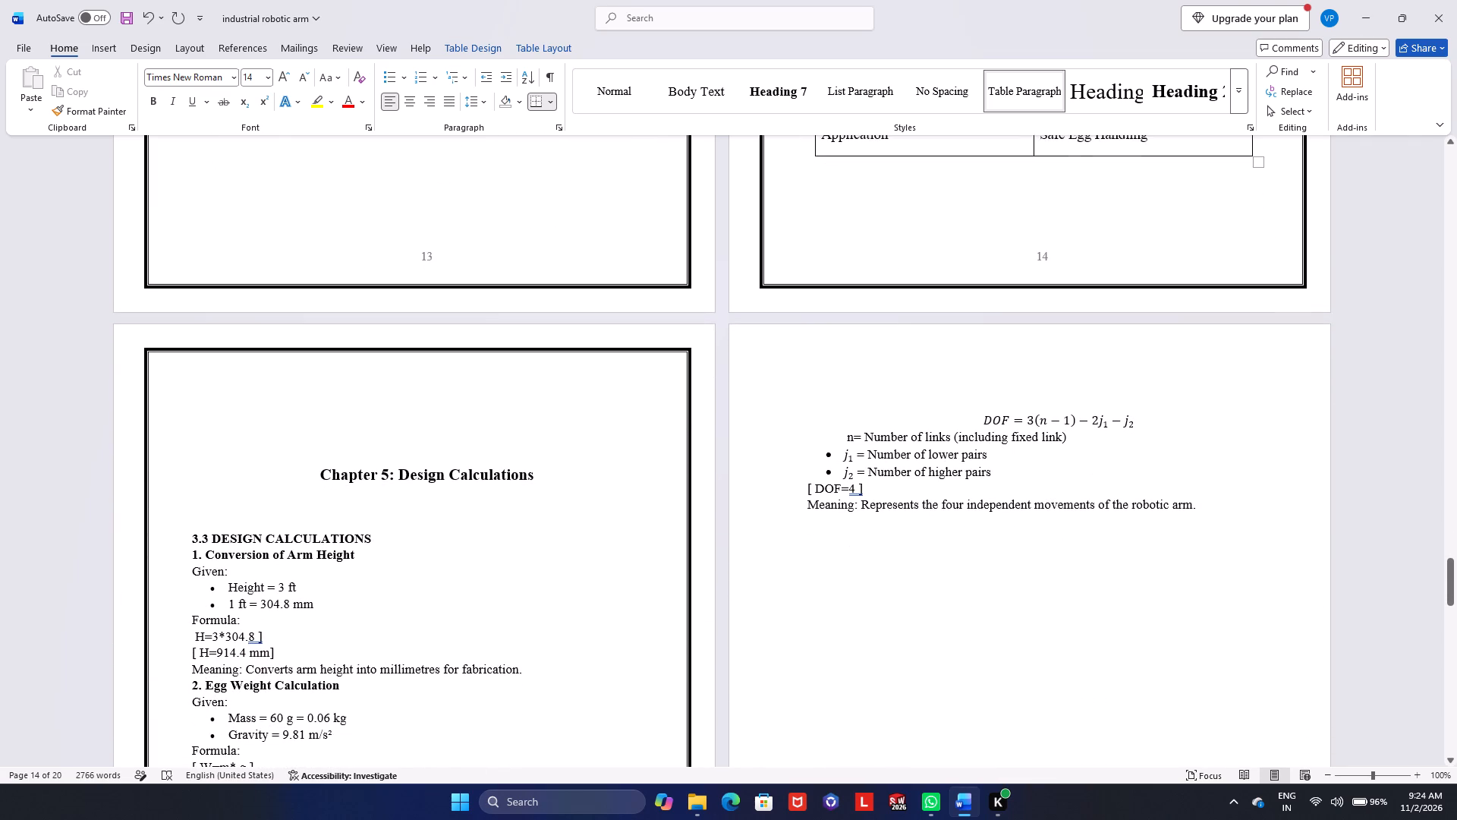
scroll(879, 536, down, 3)
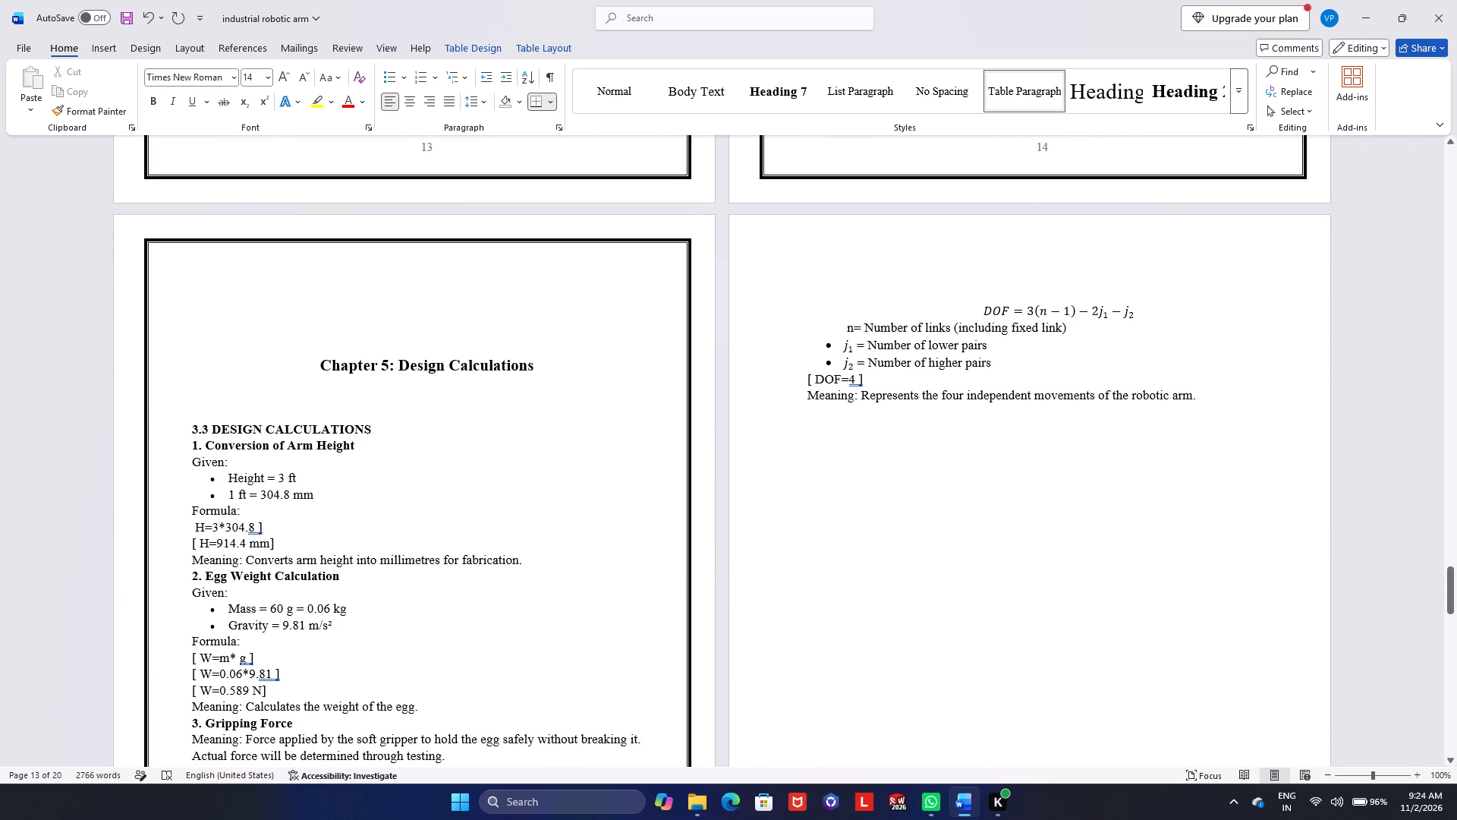
scroll(499, 577, down, 1)
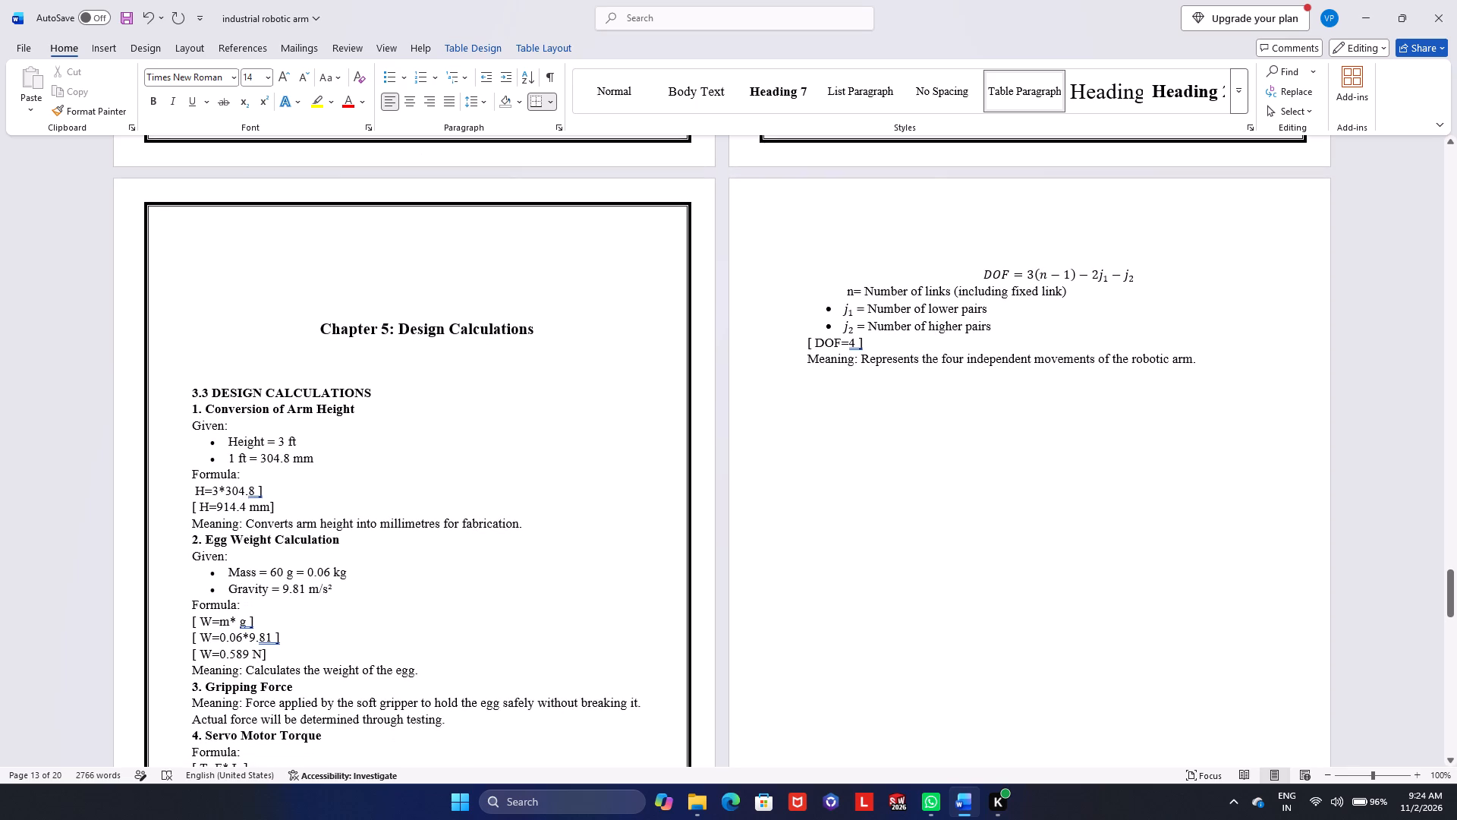
scroll(499, 577, down, 1)
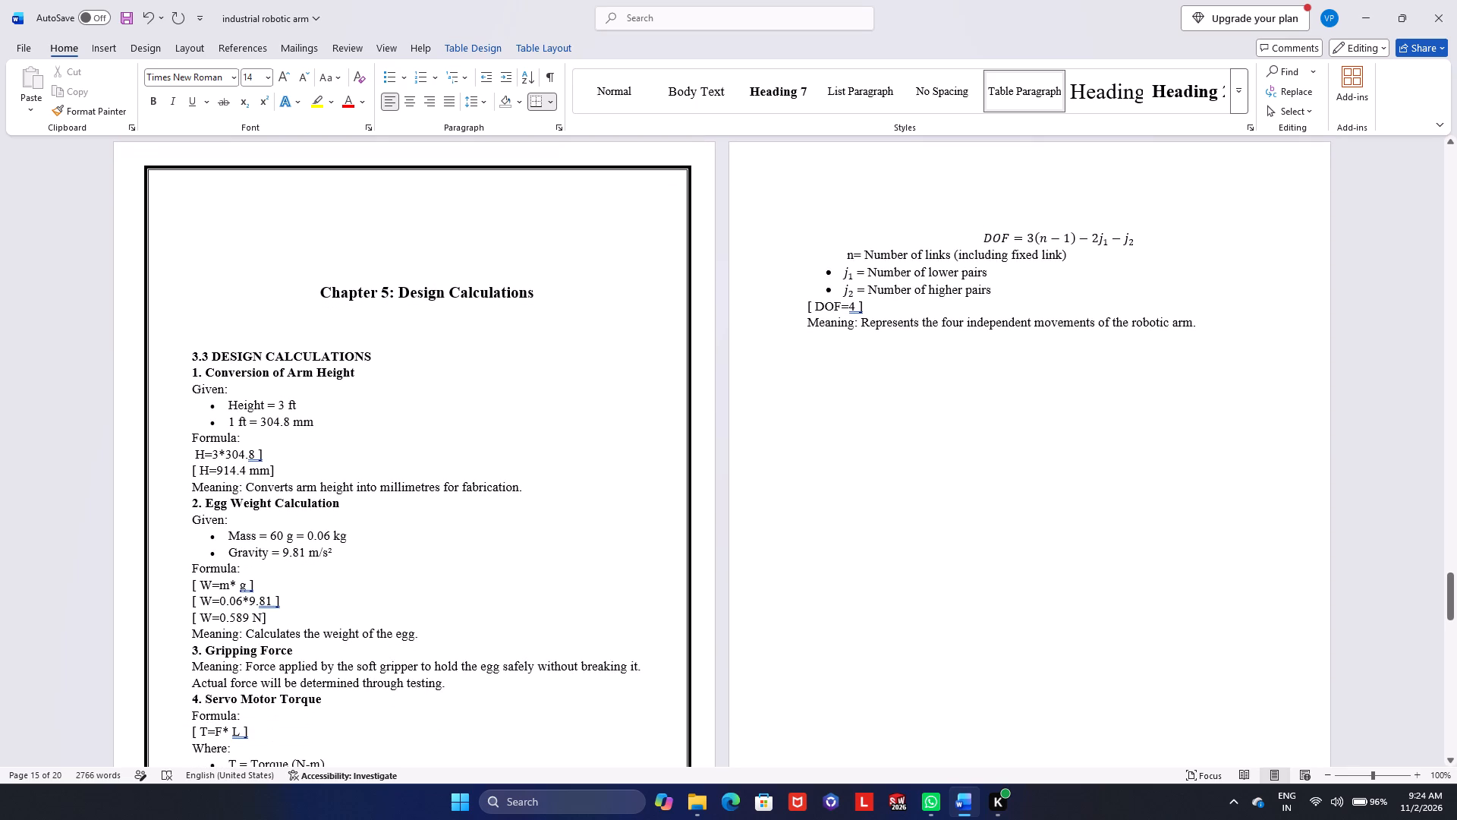
scroll(499, 577, down, 3)
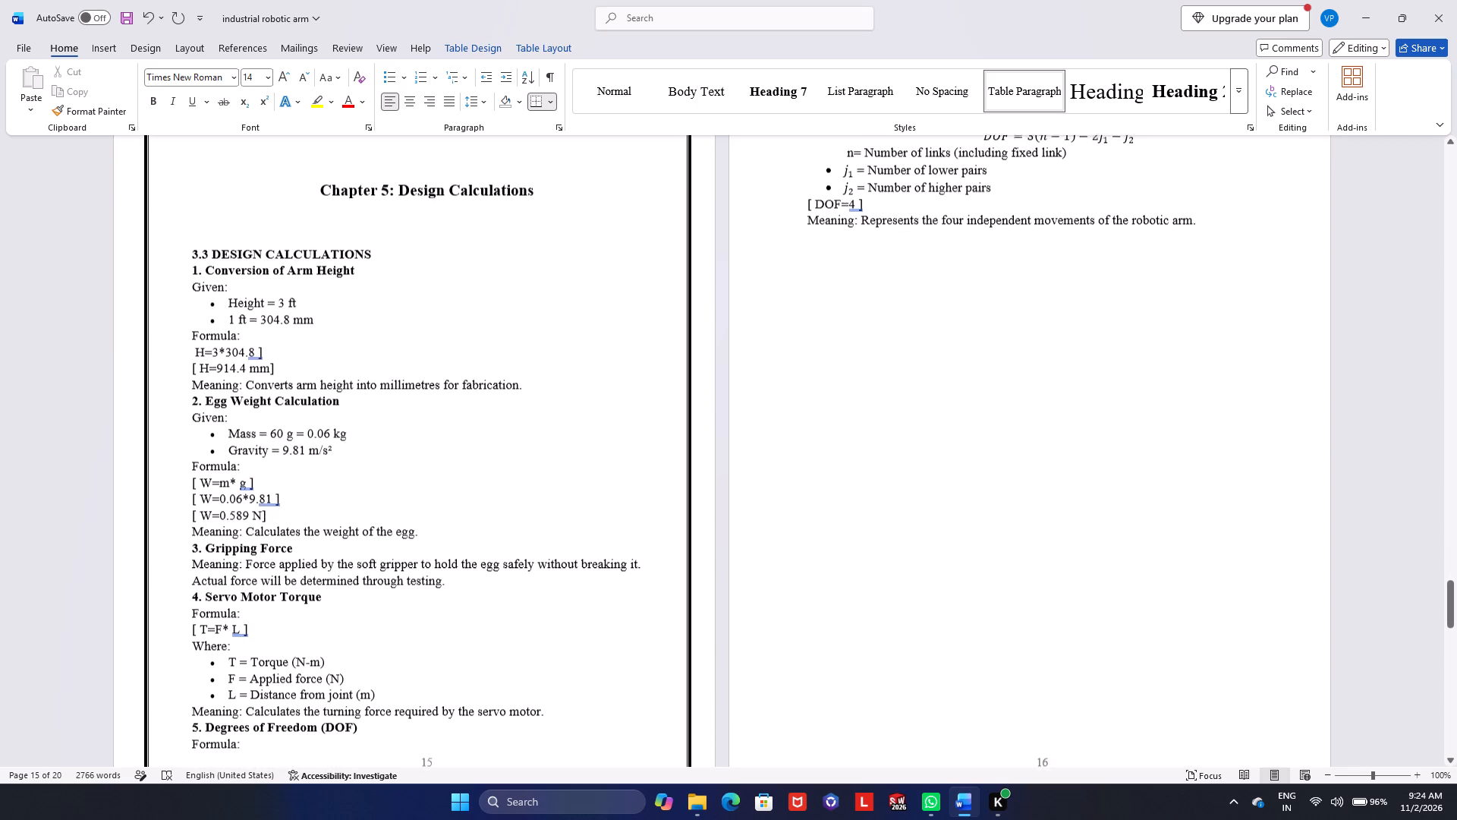
scroll(499, 577, down, 1)
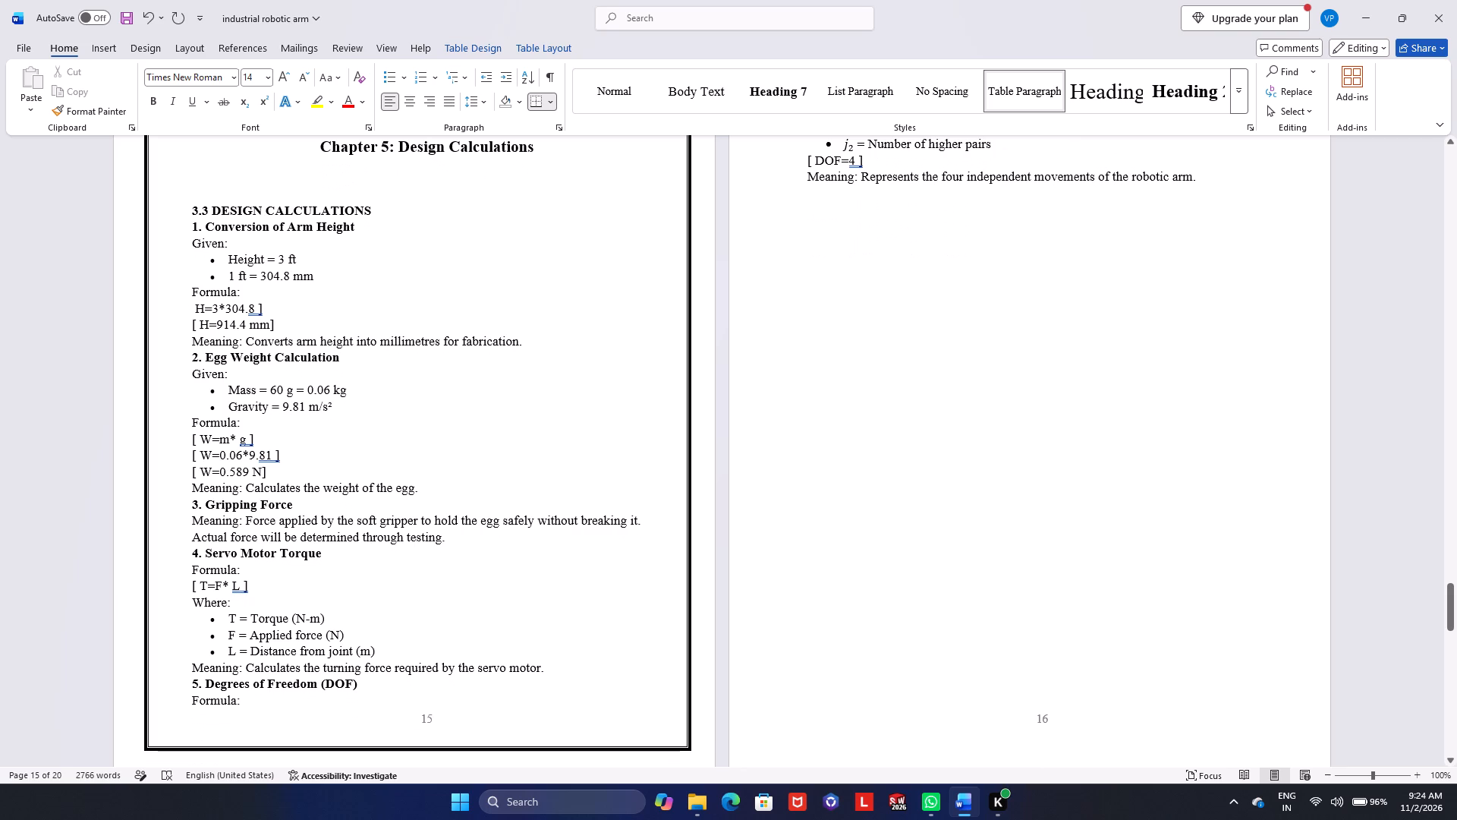
Copy the page border frame from the Chapter 5 title page and paste it onto page 16 with the DOF formula.
scroll(628, 556, up, 4)
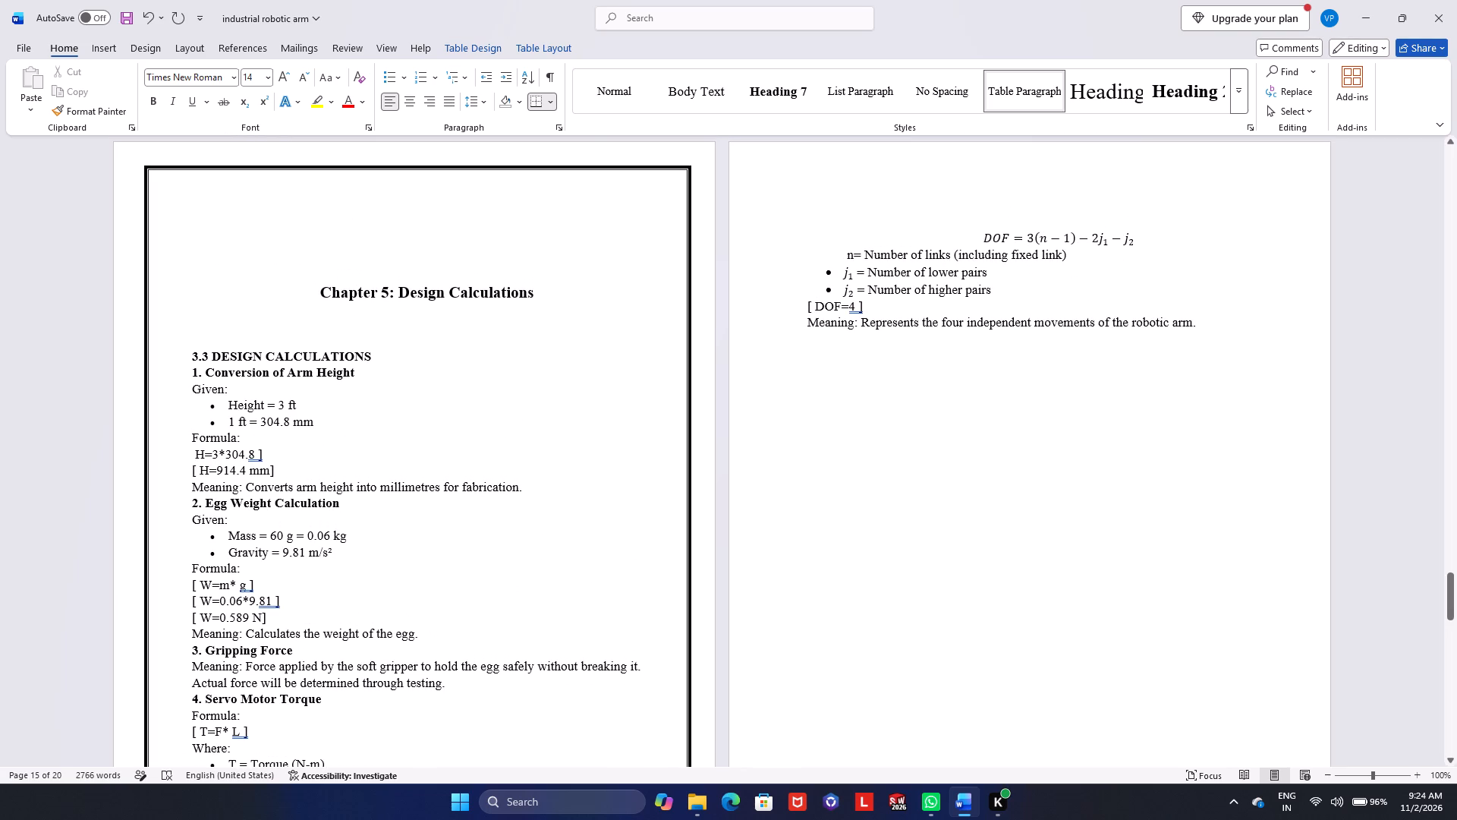
right_click(265, 169)
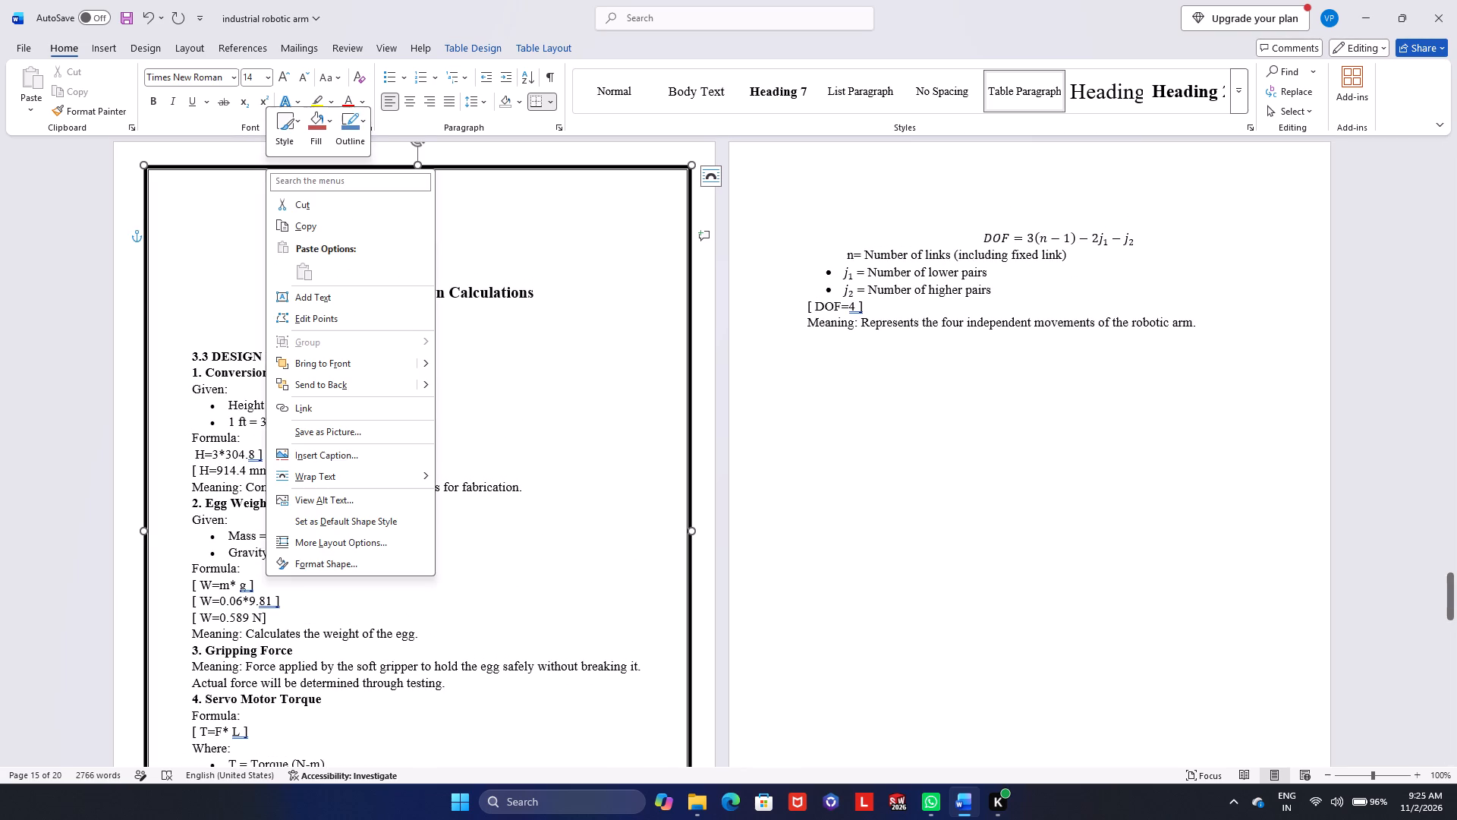
click(313, 224)
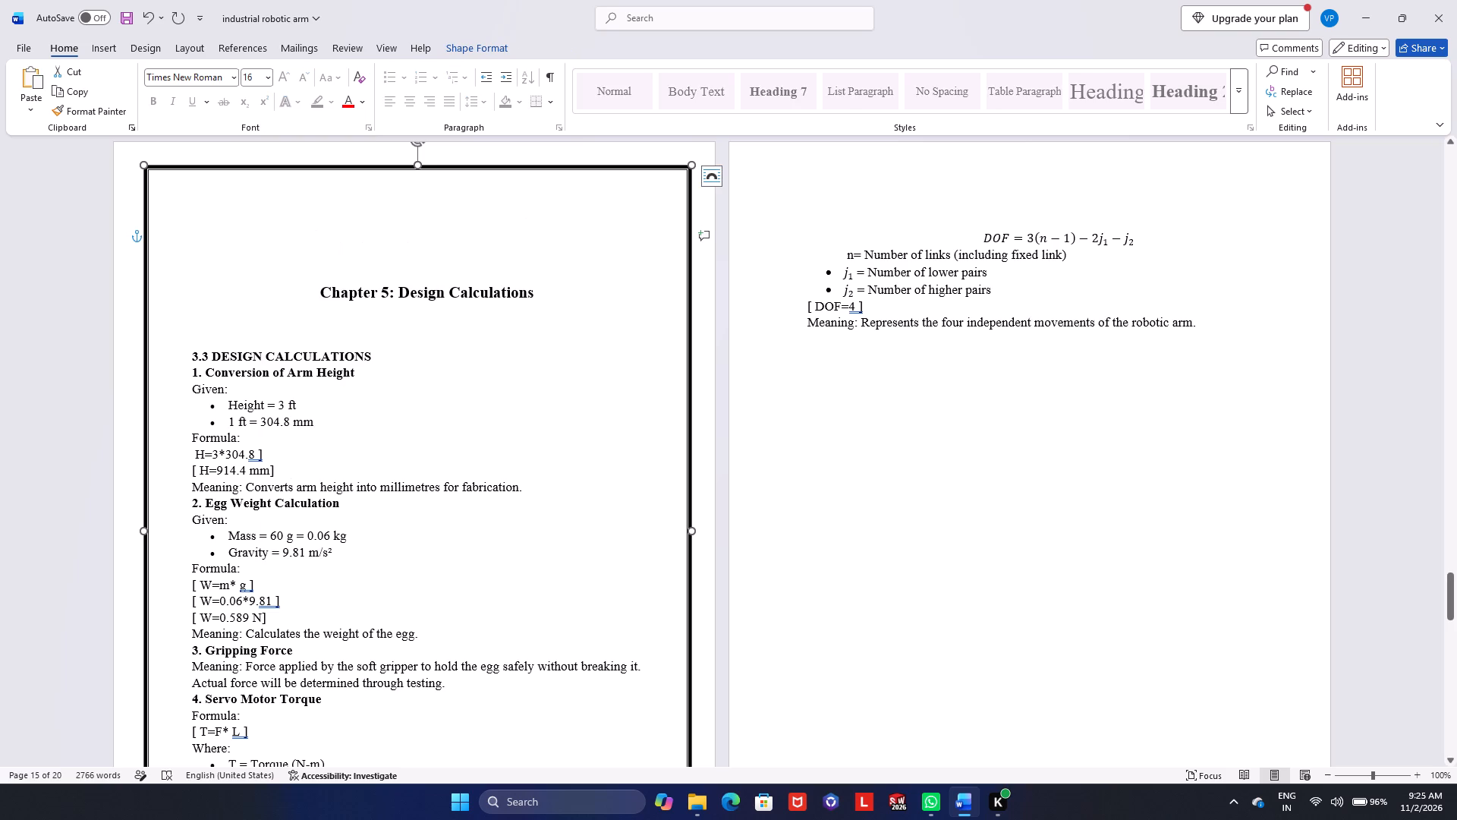
click(765, 186)
click(808, 432)
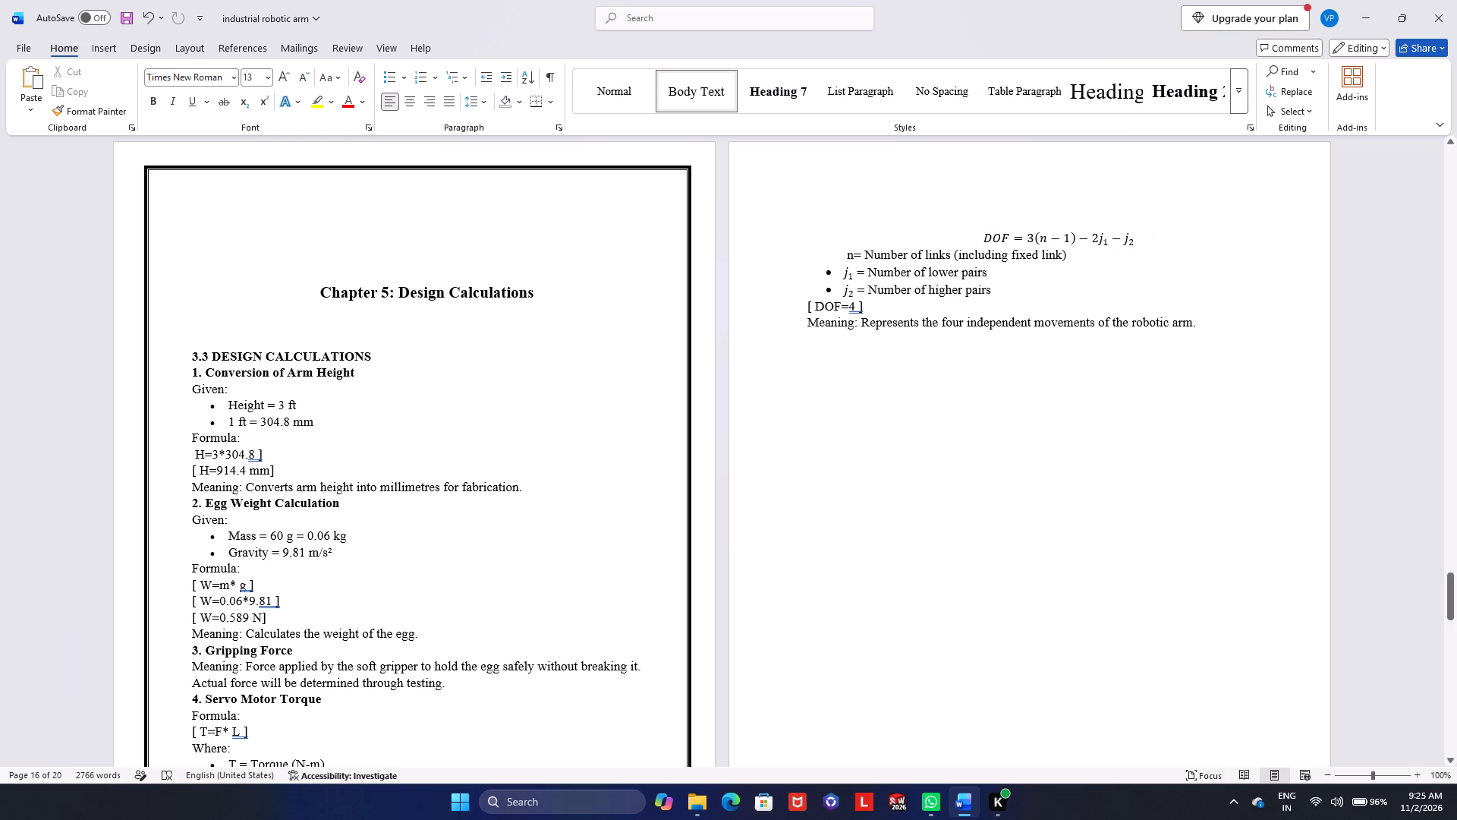
key(ctrl+v)
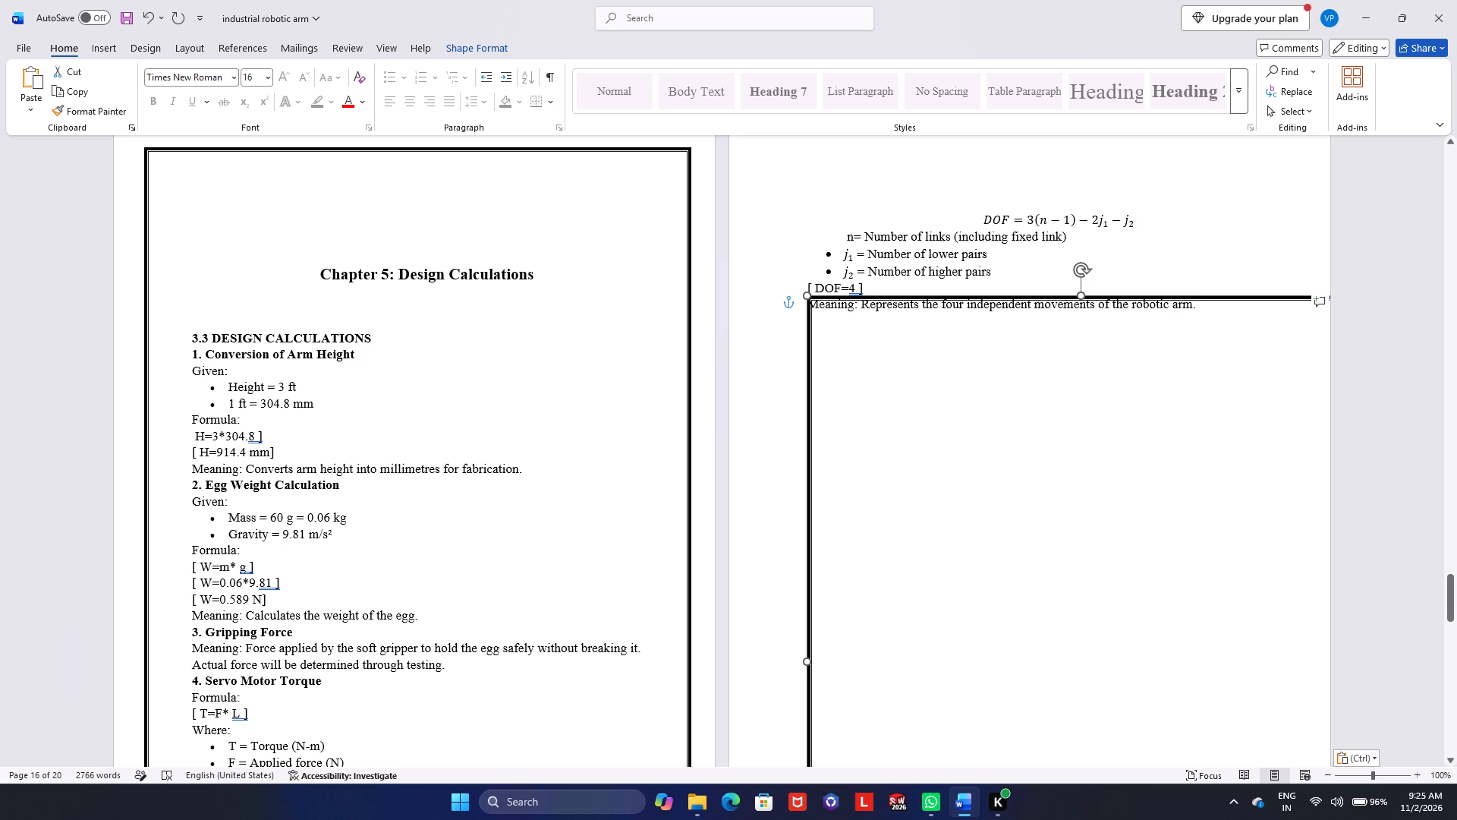
Move the pasted border frame on page 16 so it encloses the DOF formula and aligns with the neighbouring page's frame.
drag(884, 297, 826, 177)
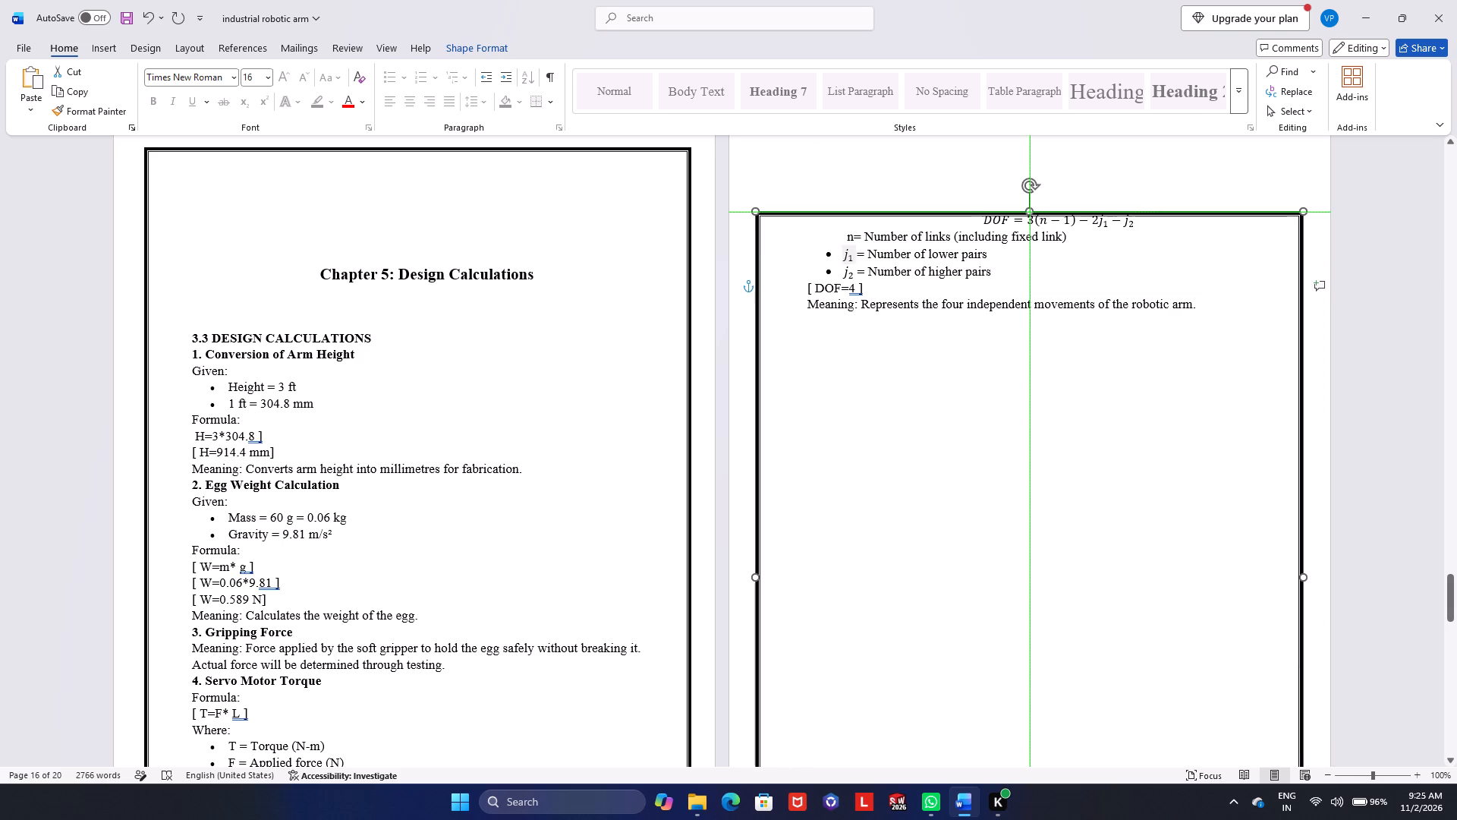
drag(826, 177, 826, 172)
drag(833, 212, 830, 190)
drag(830, 190, 829, 151)
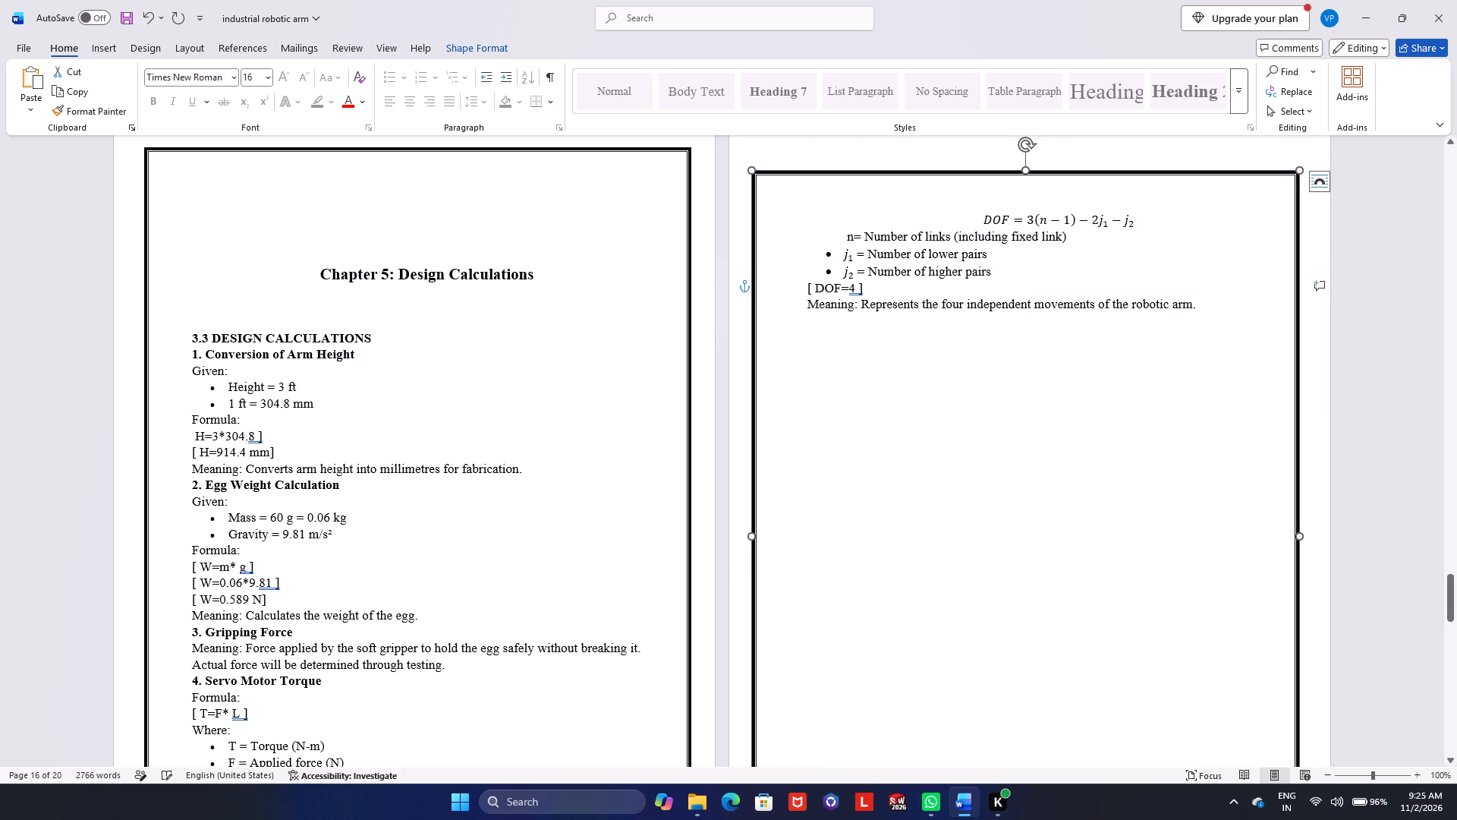
scroll(898, 408, up, 2)
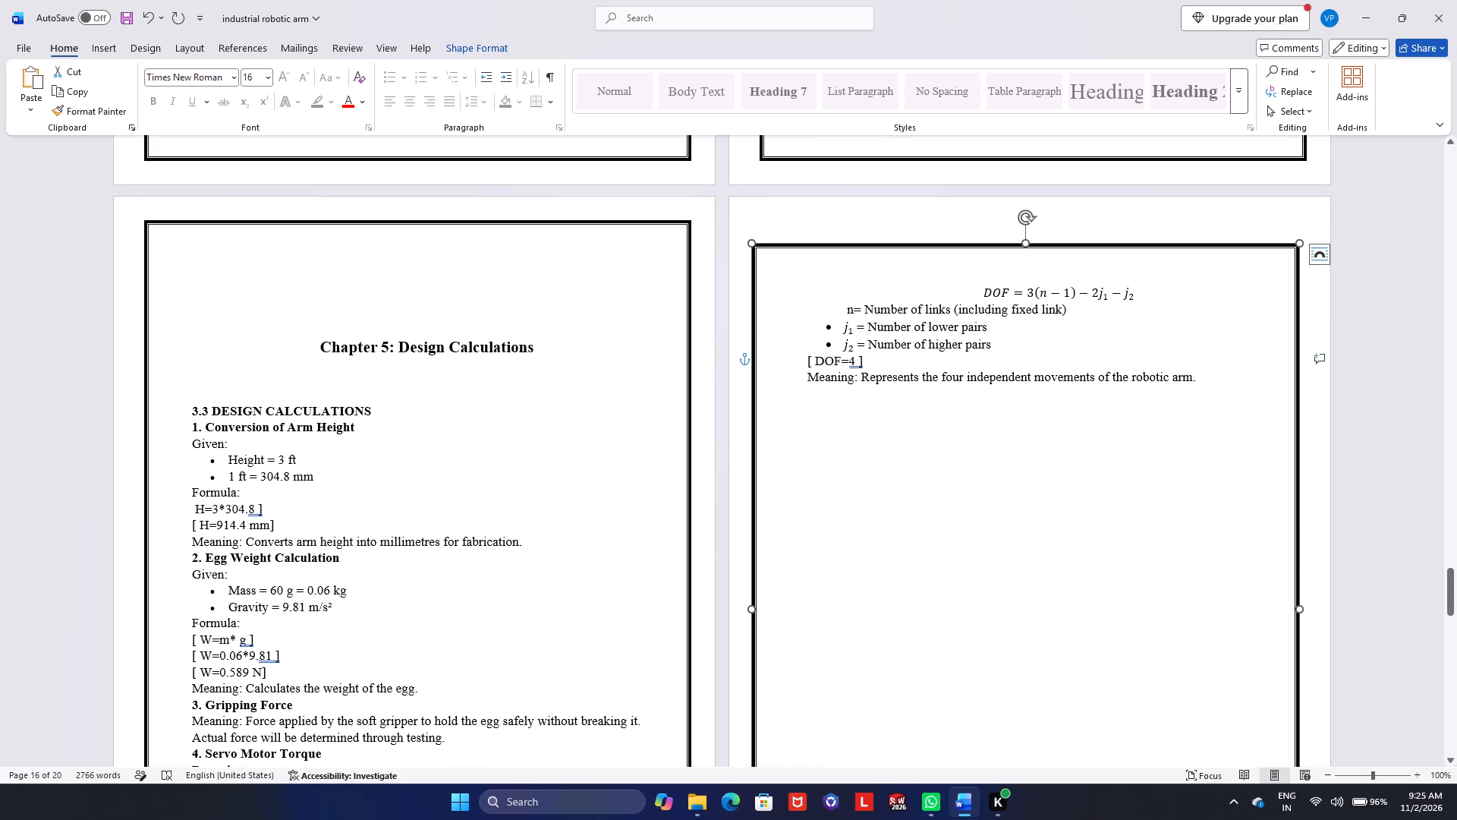
drag(845, 246, 842, 212)
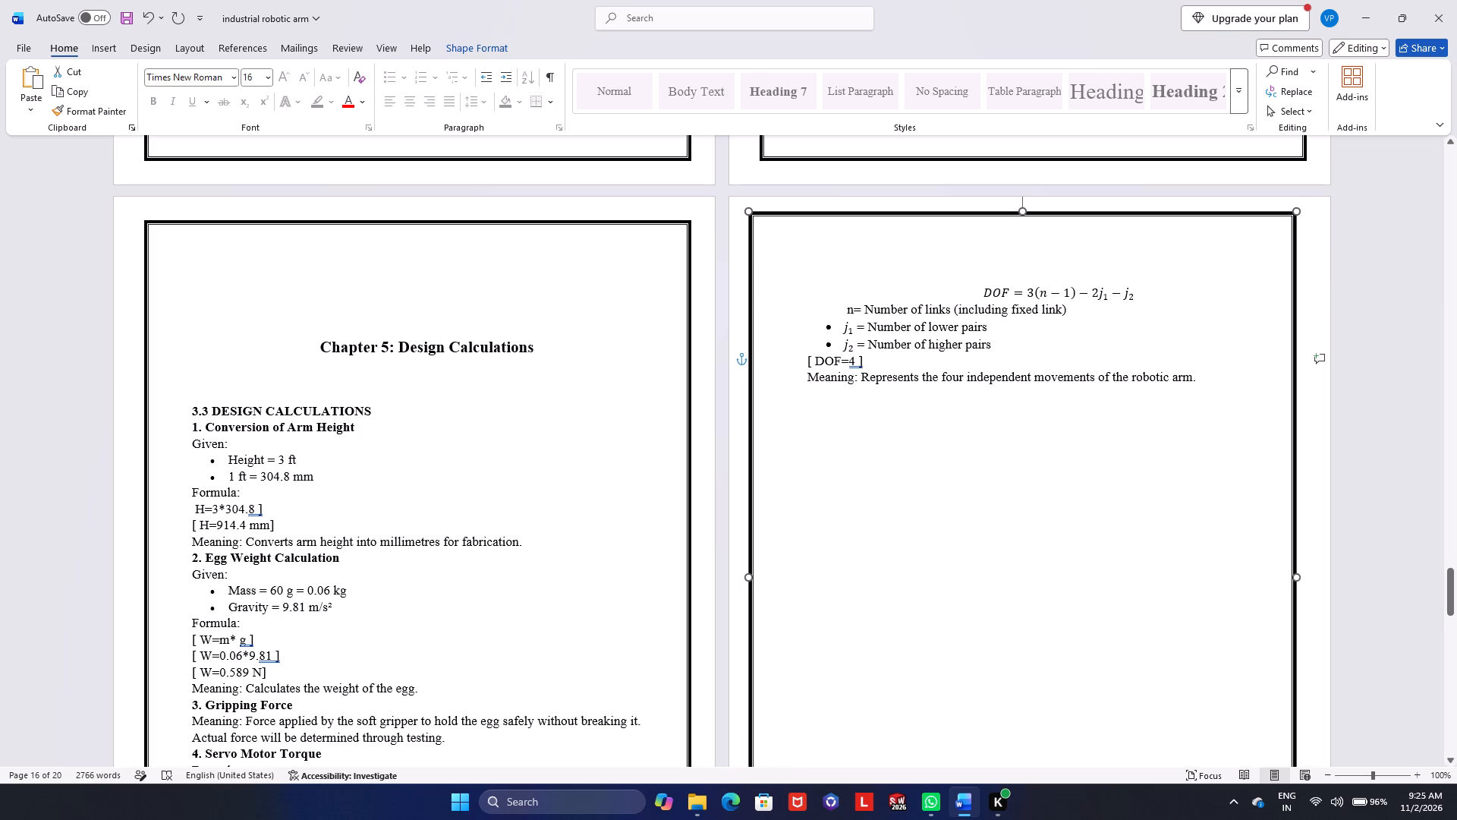
drag(842, 212, 844, 224)
click(895, 531)
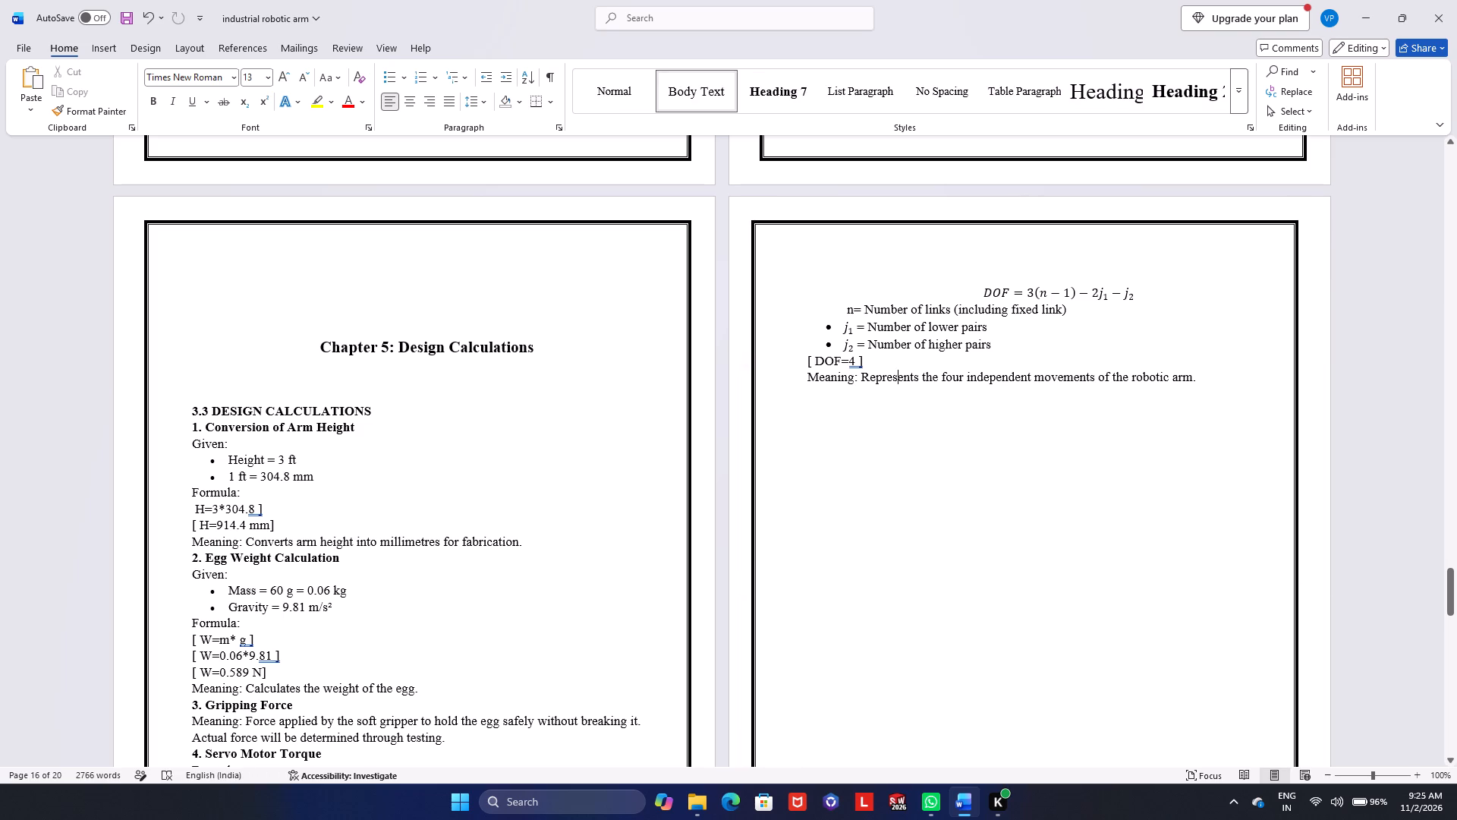
Set the DOF result below the formula definitions on page 16 to 5.
click(857, 358)
key(BackSpace)
key(5)
Correct the flagged double periods after "sorting", "gripping" and "handling" in Chapter 7's Applications of the System list to single periods.
scroll(1056, 344, down, 2)
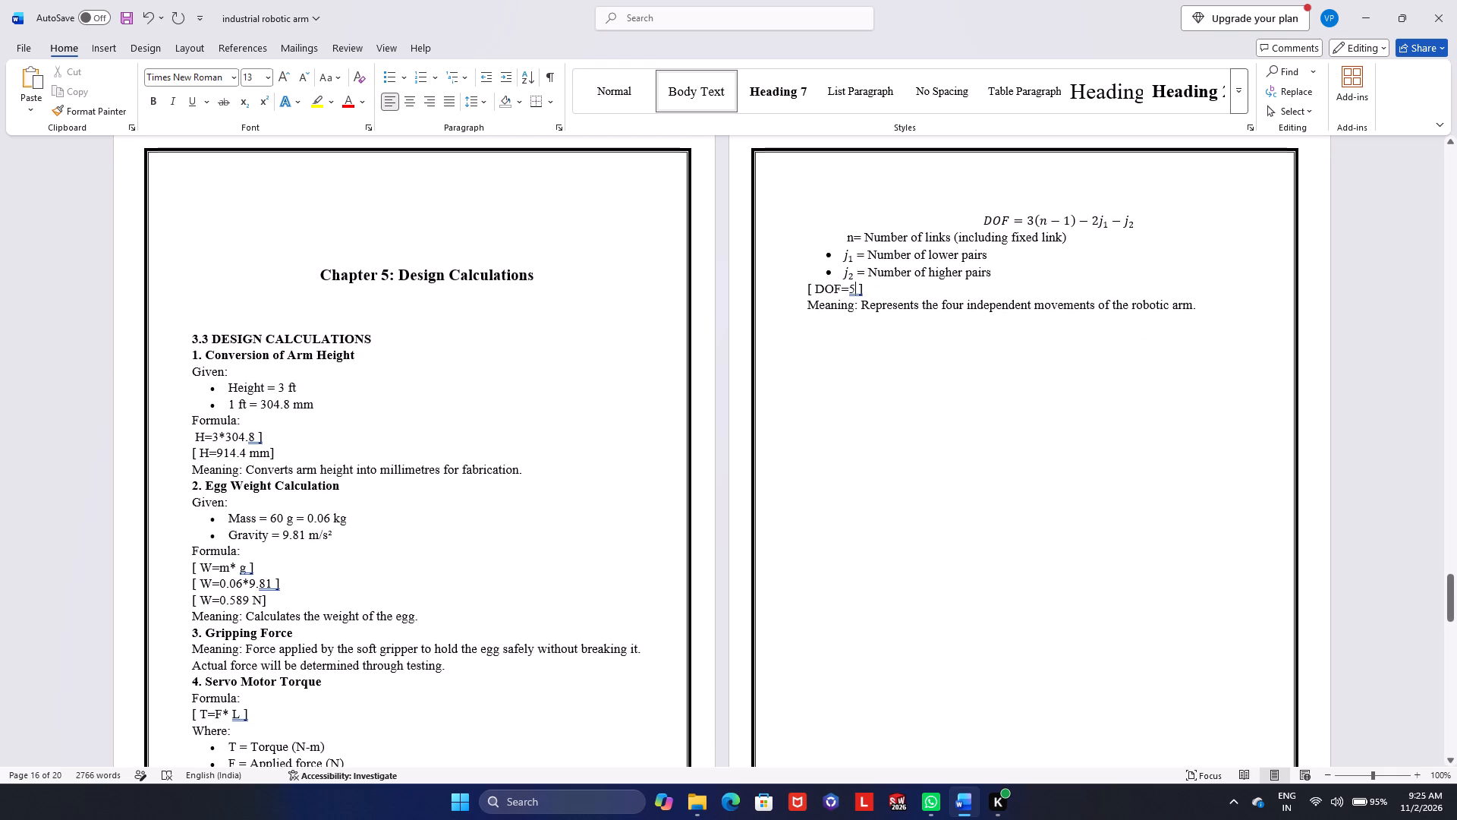
scroll(1056, 344, down, 8)
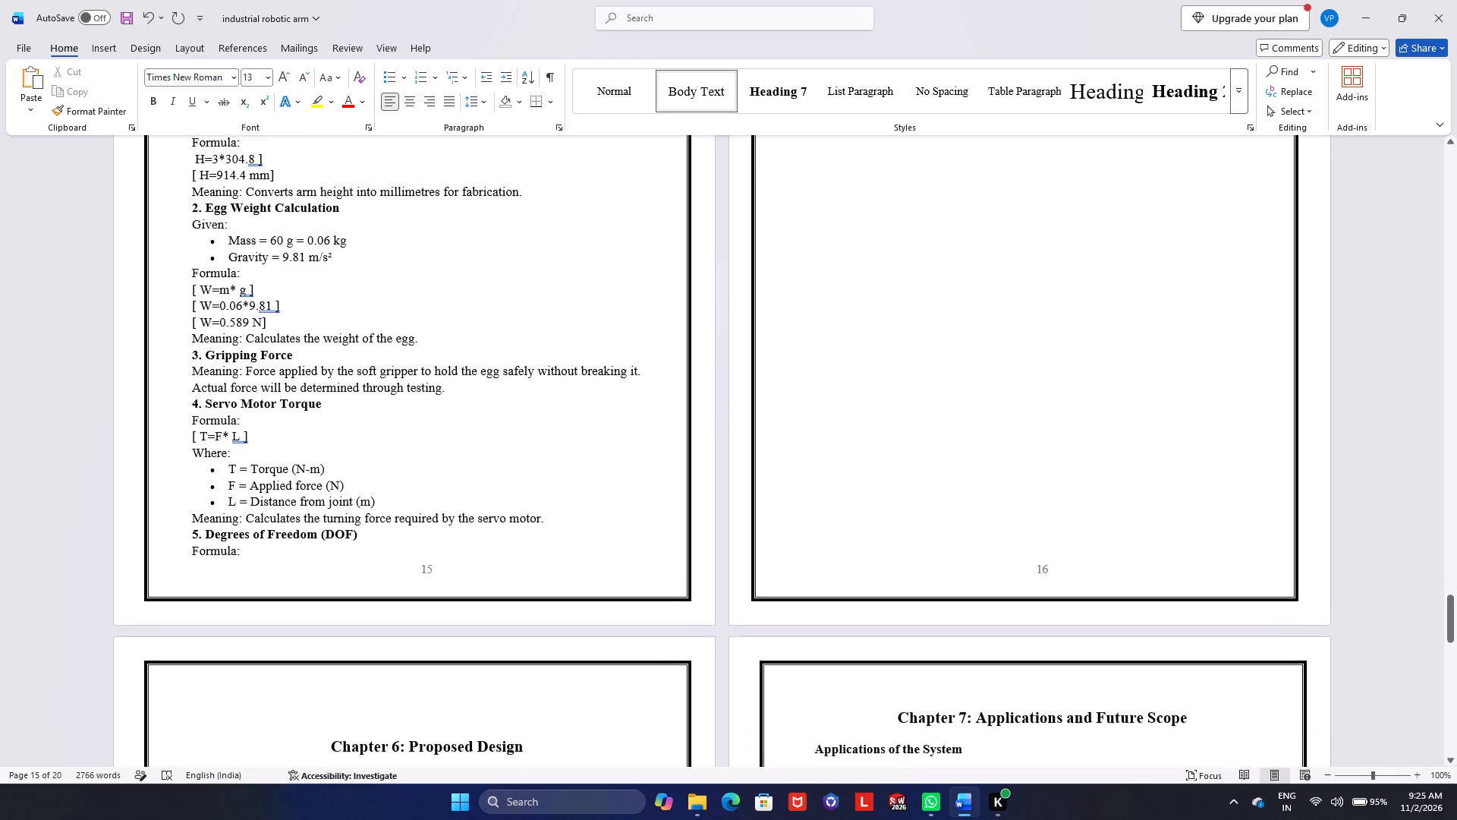
scroll(1056, 344, down, 4)
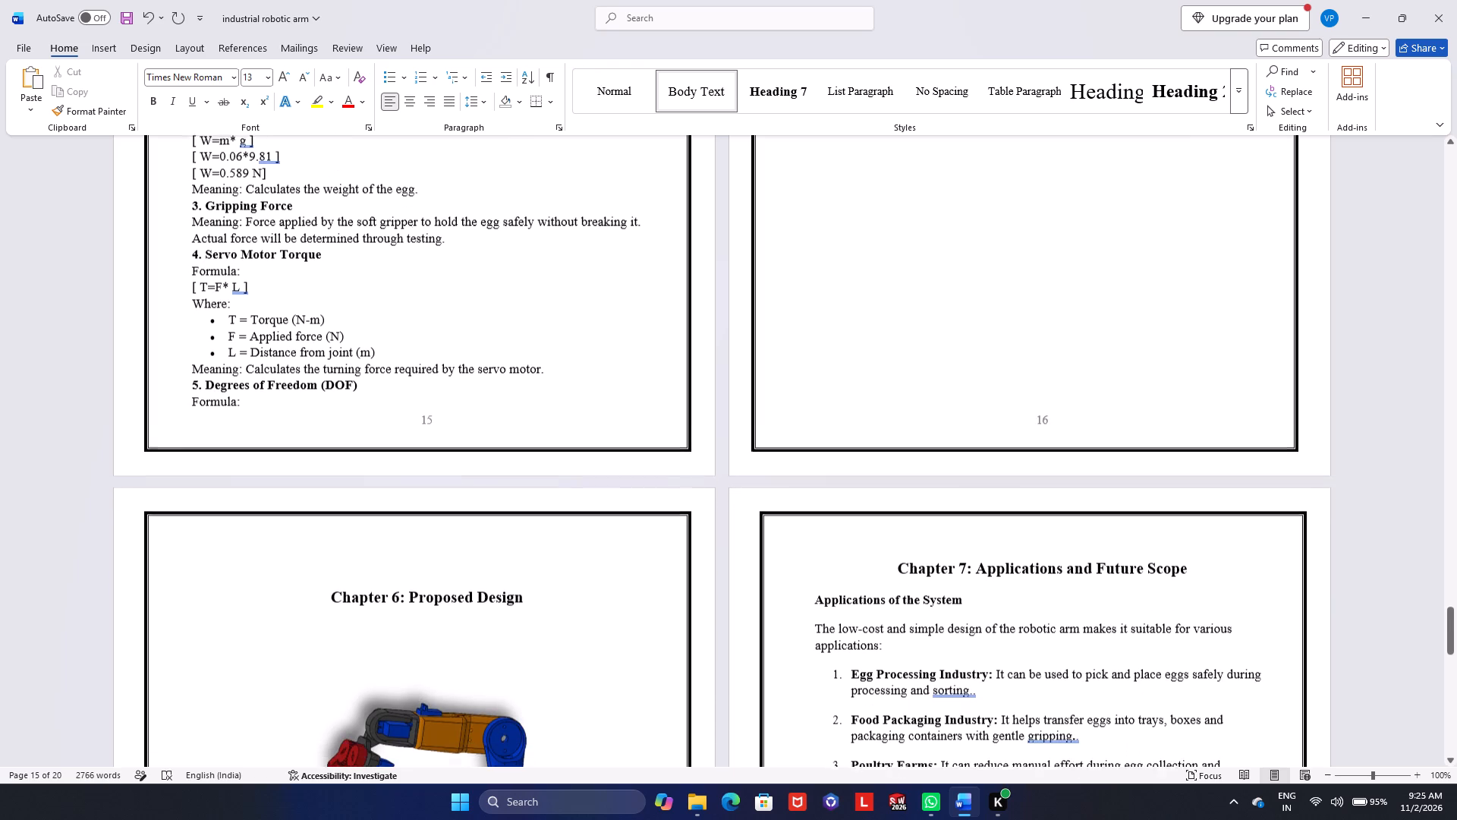
scroll(758, 544, down, 5)
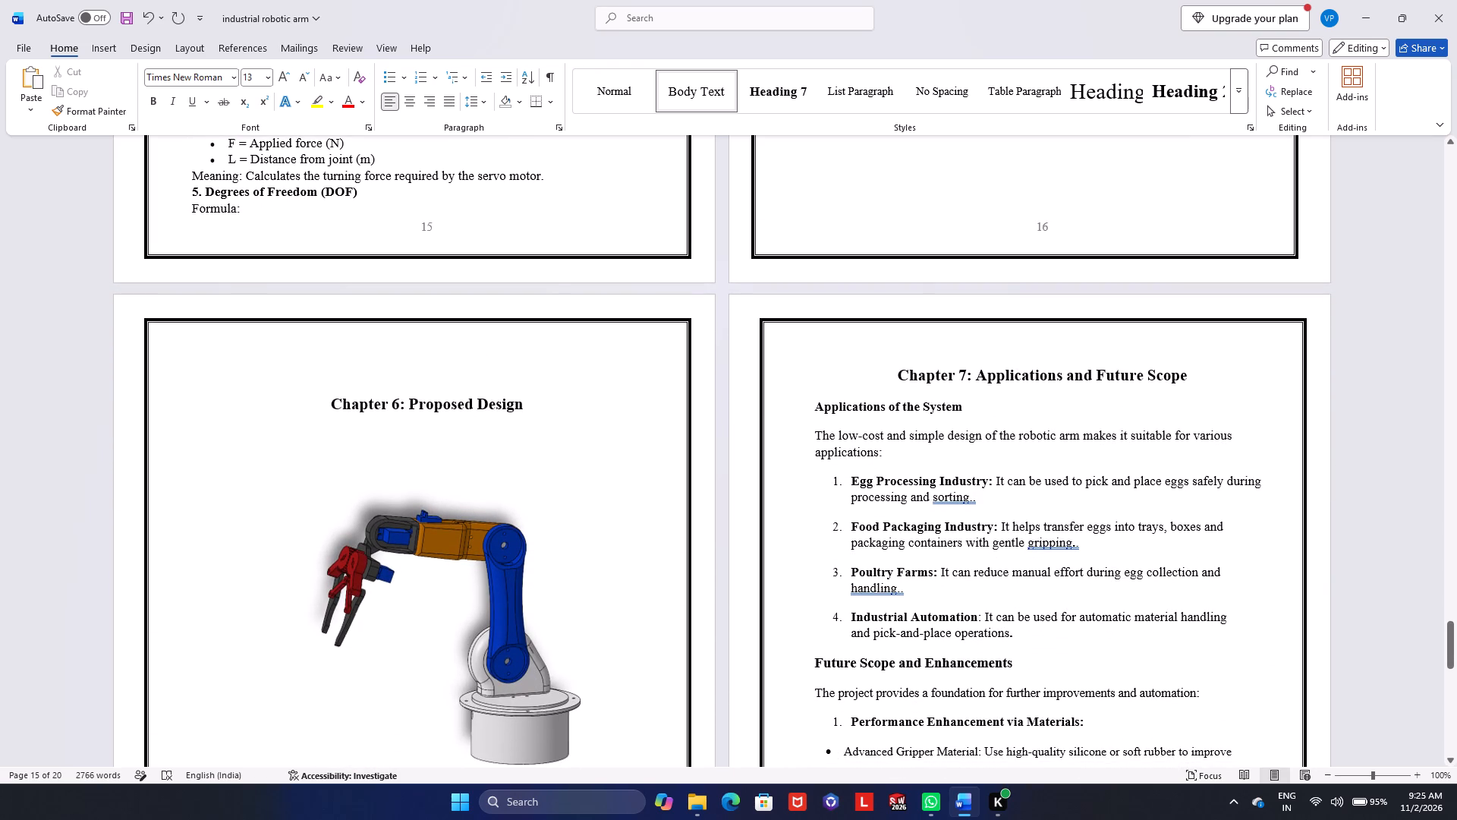
right_click(953, 499)
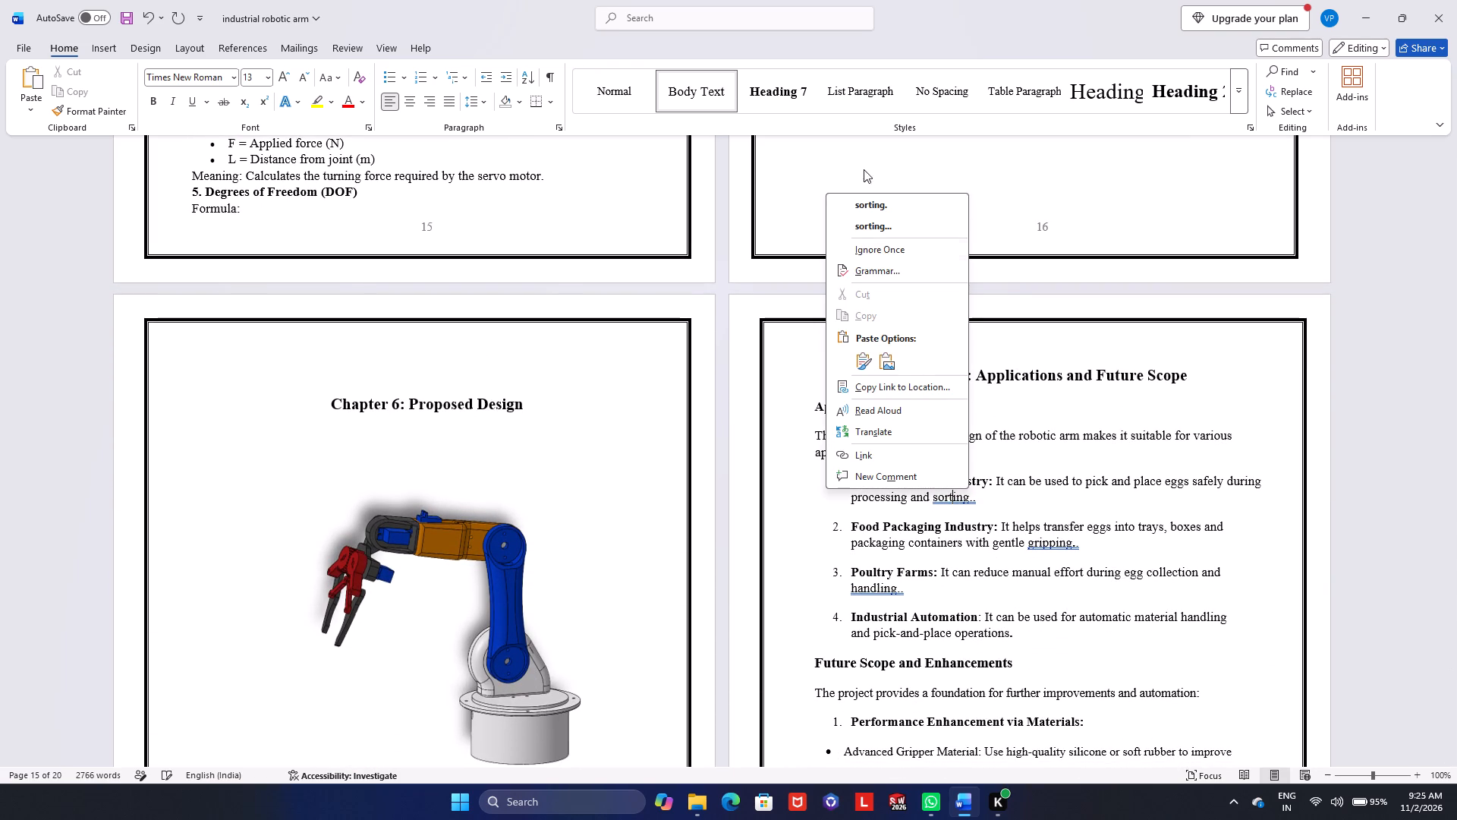
click(876, 205)
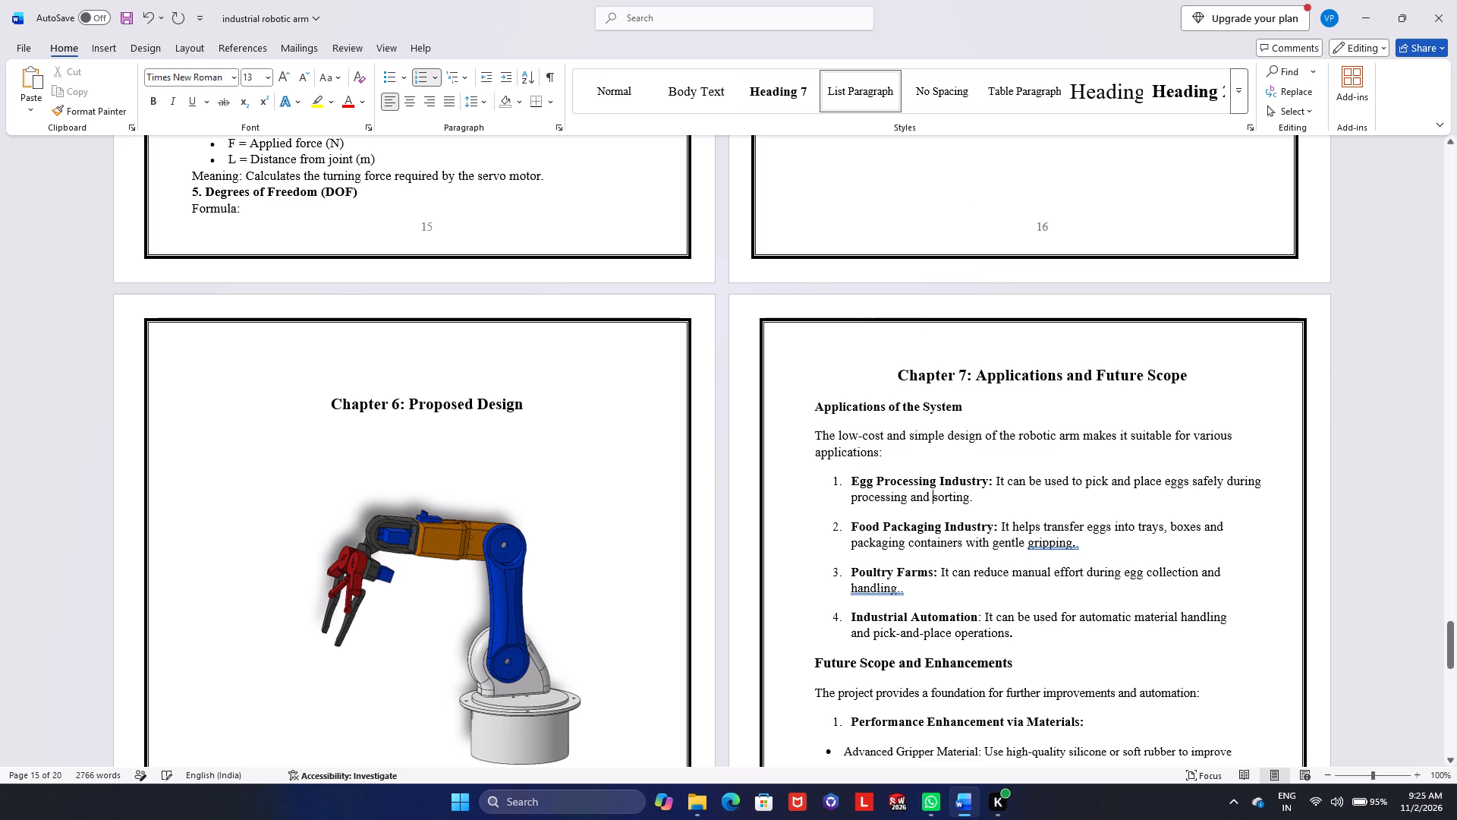
right_click(1050, 539)
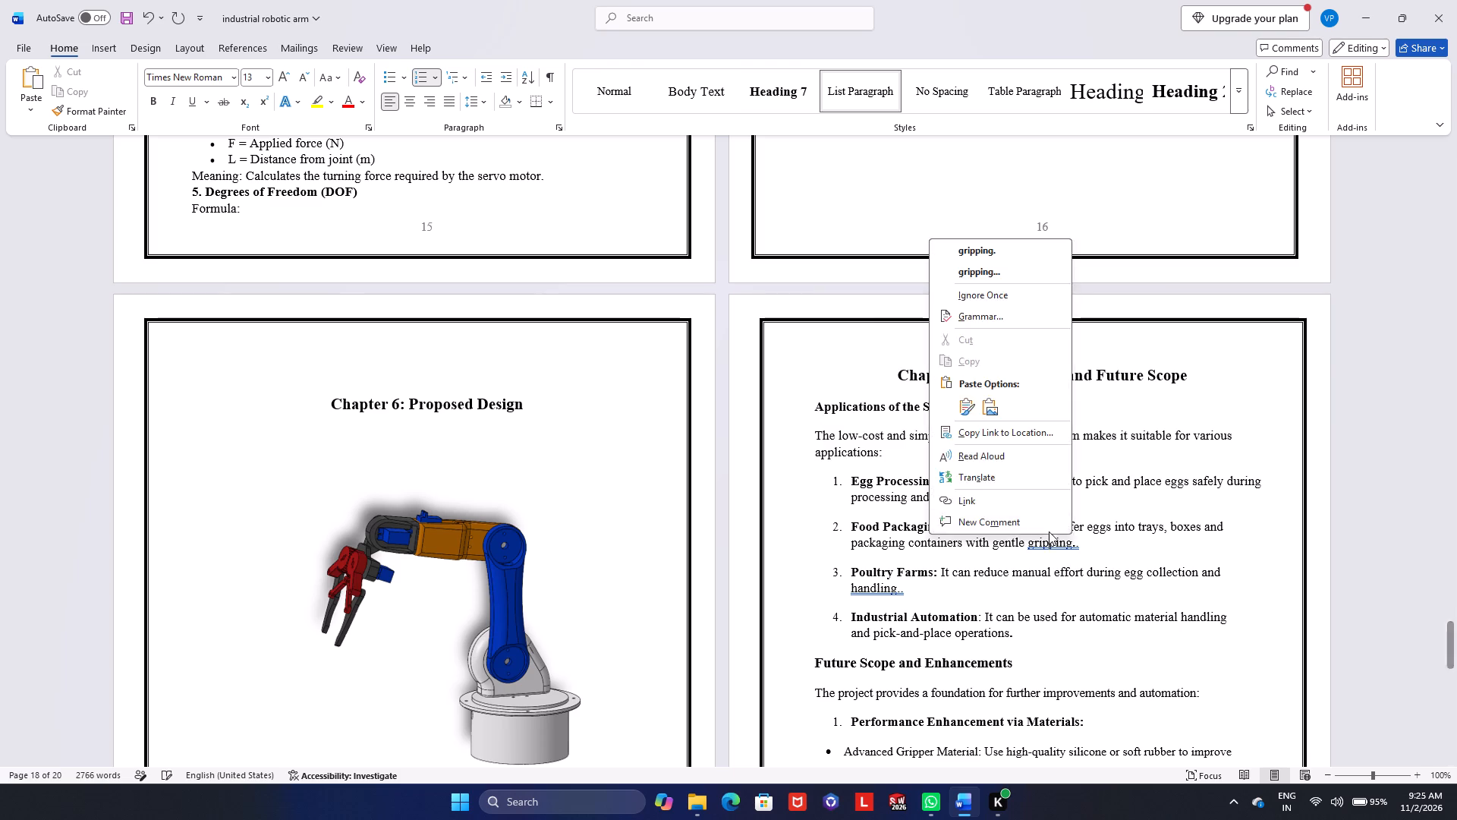
click(978, 250)
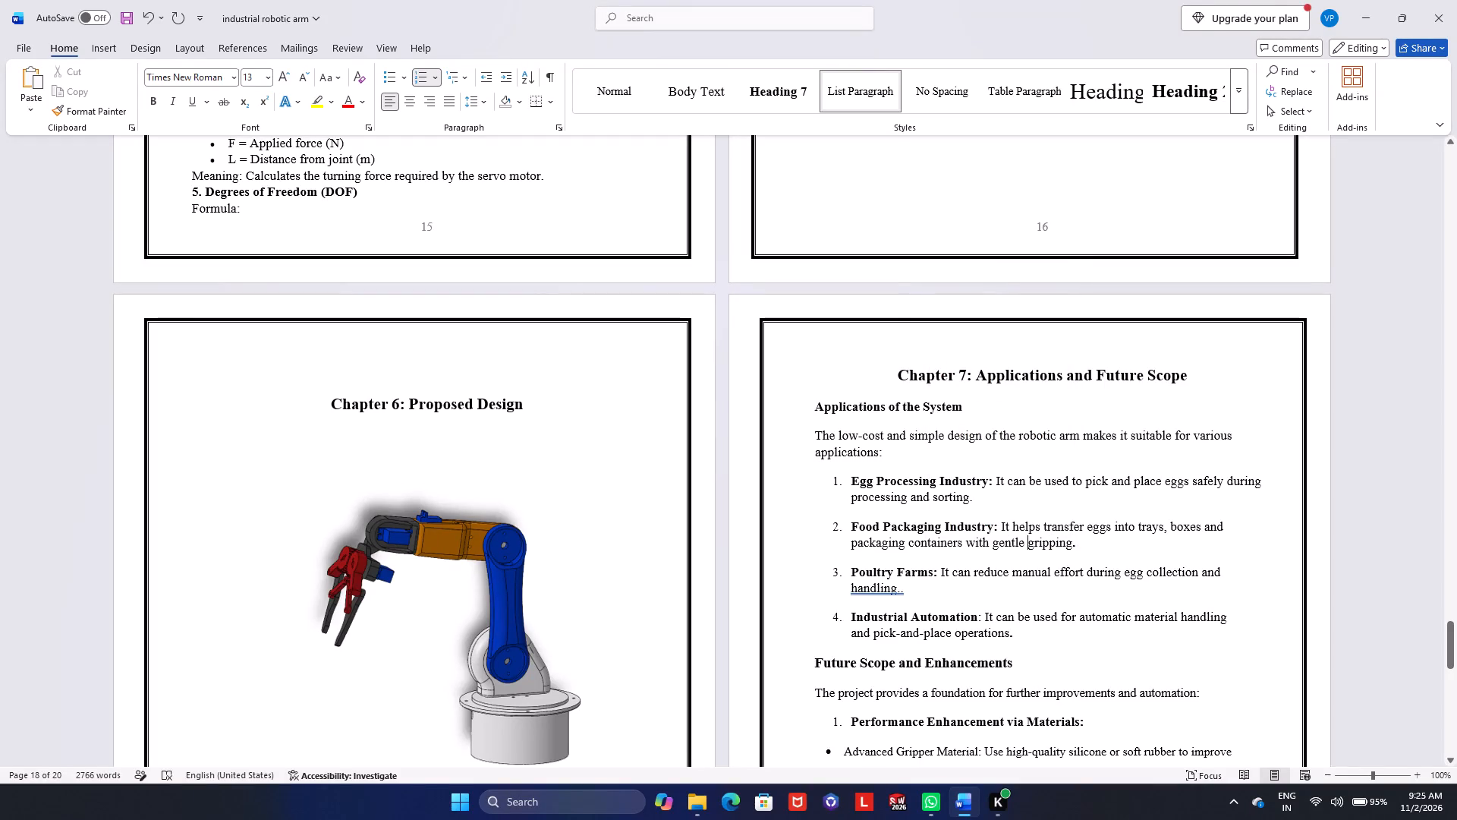
right_click(886, 589)
click(846, 302)
Review the Future Scope section and Chapter 8 references, and recheck the Chapter 4 to 6 pages.
scroll(967, 487, down, 5)
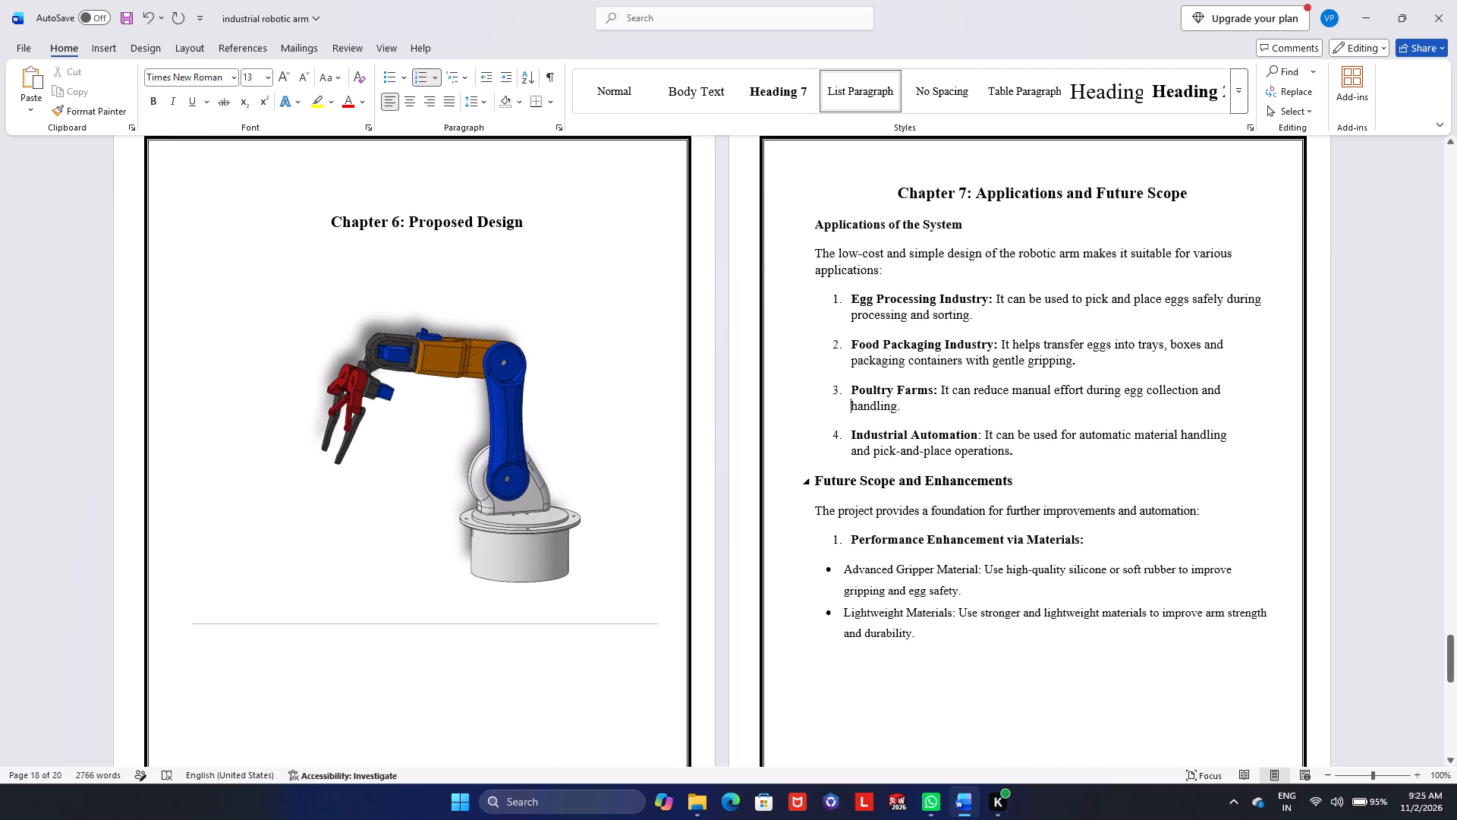
scroll(968, 488, down, 11)
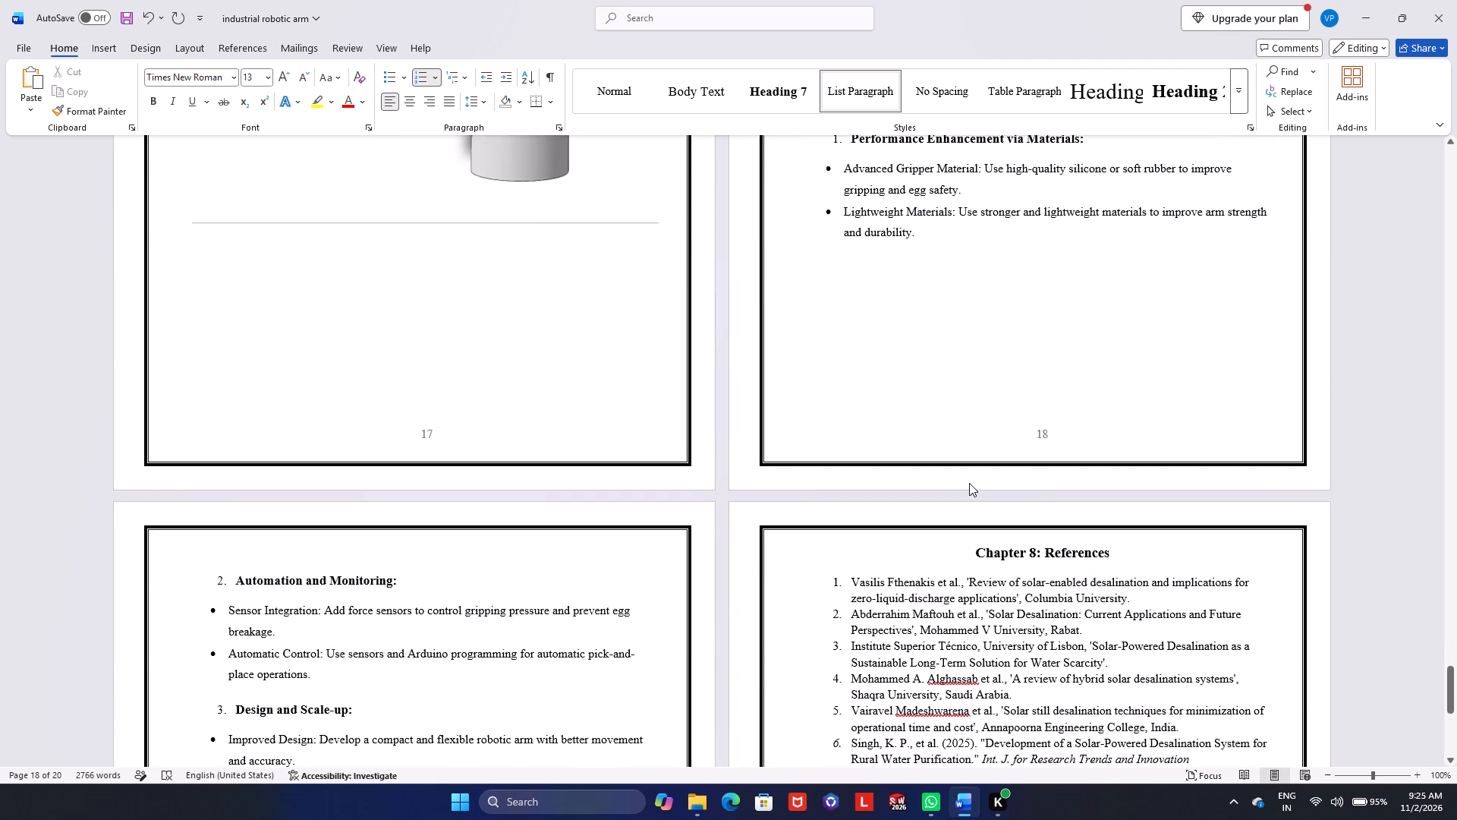
scroll(969, 483, down, 7)
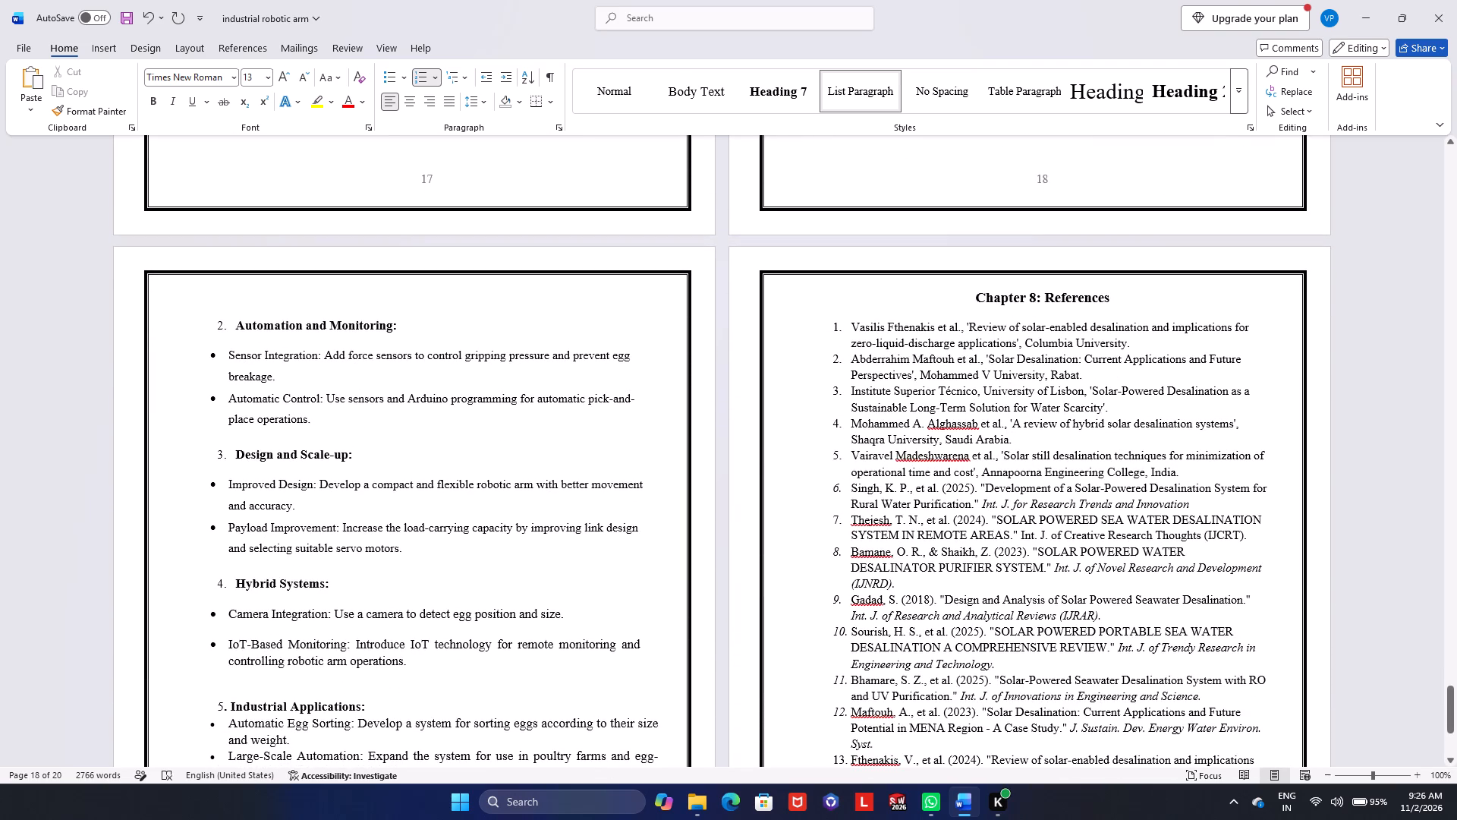
scroll(961, 436, down, 15)
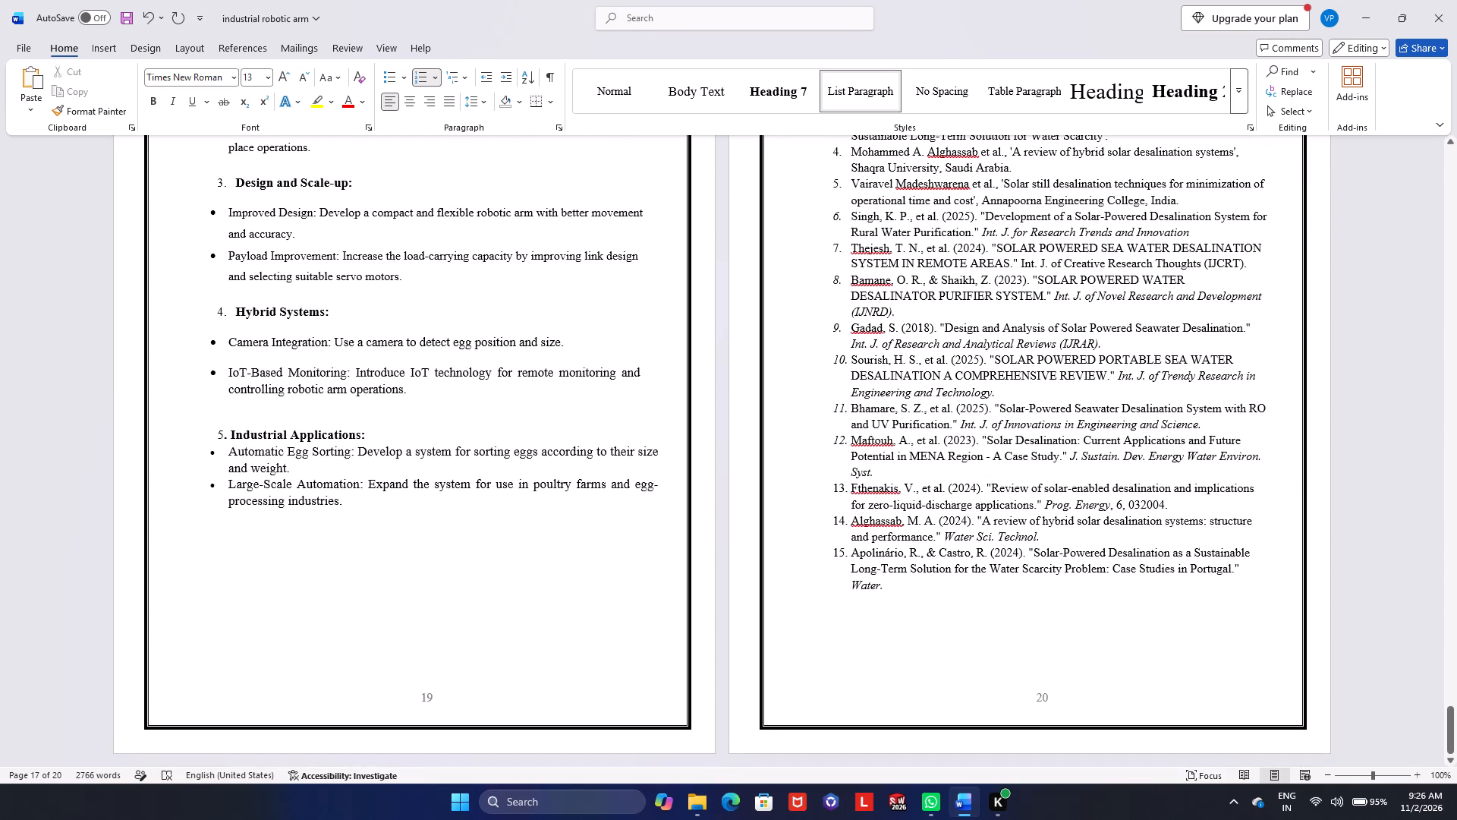
scroll(979, 440, up, 8)
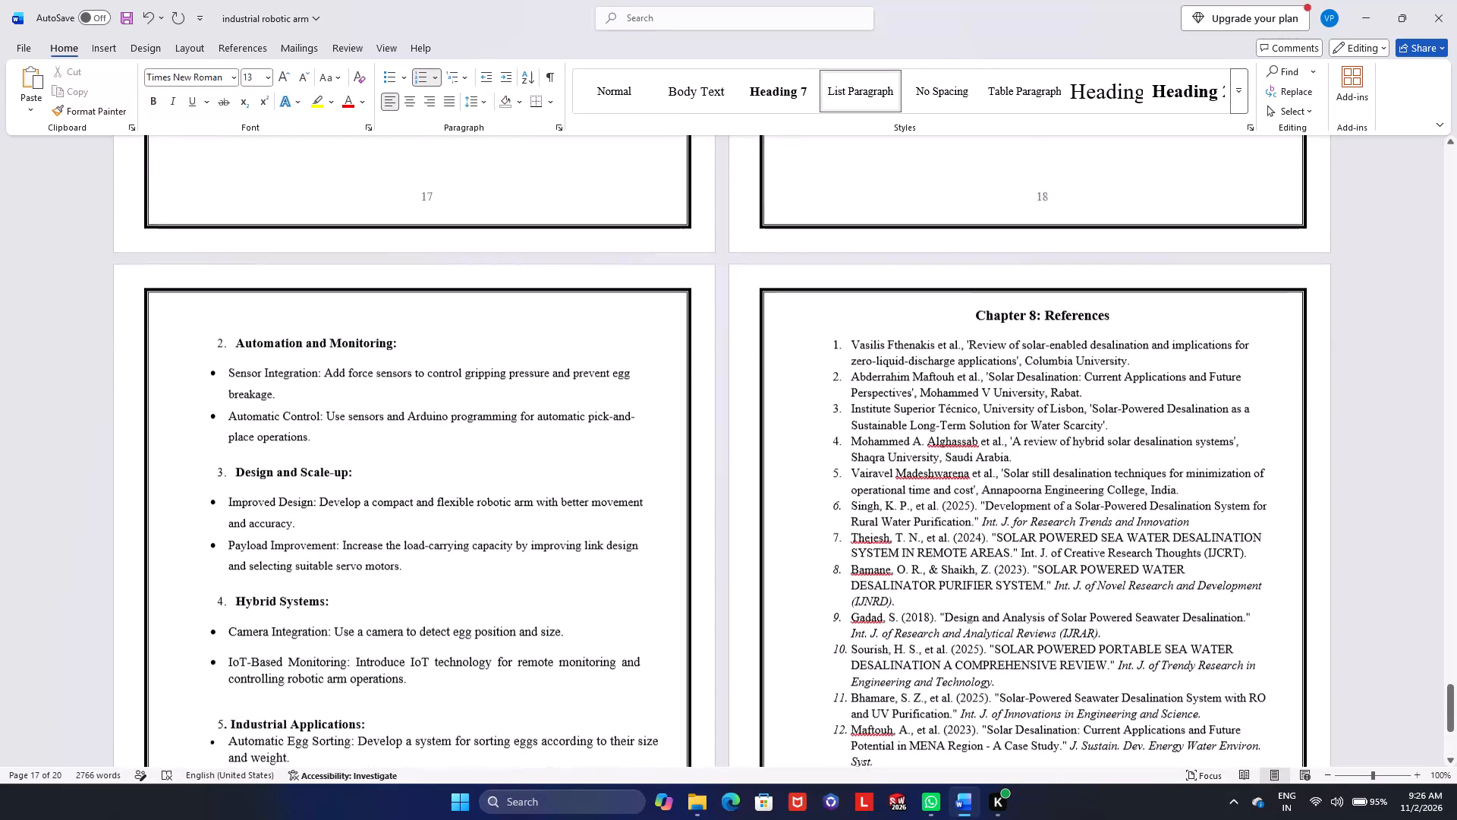
scroll(979, 440, up, 14)
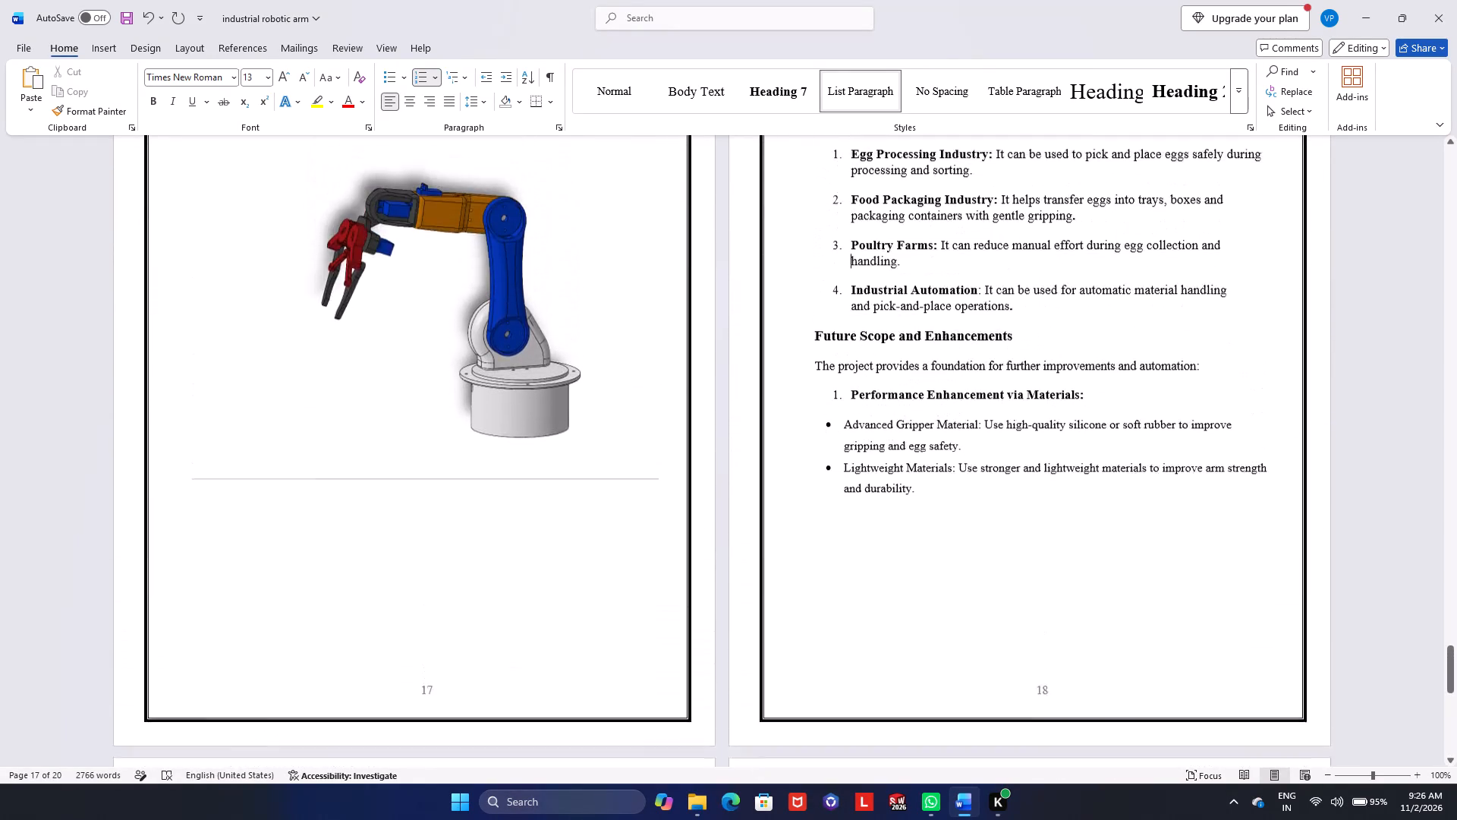
scroll(978, 444, up, 3)
scroll(999, 449, up, 18)
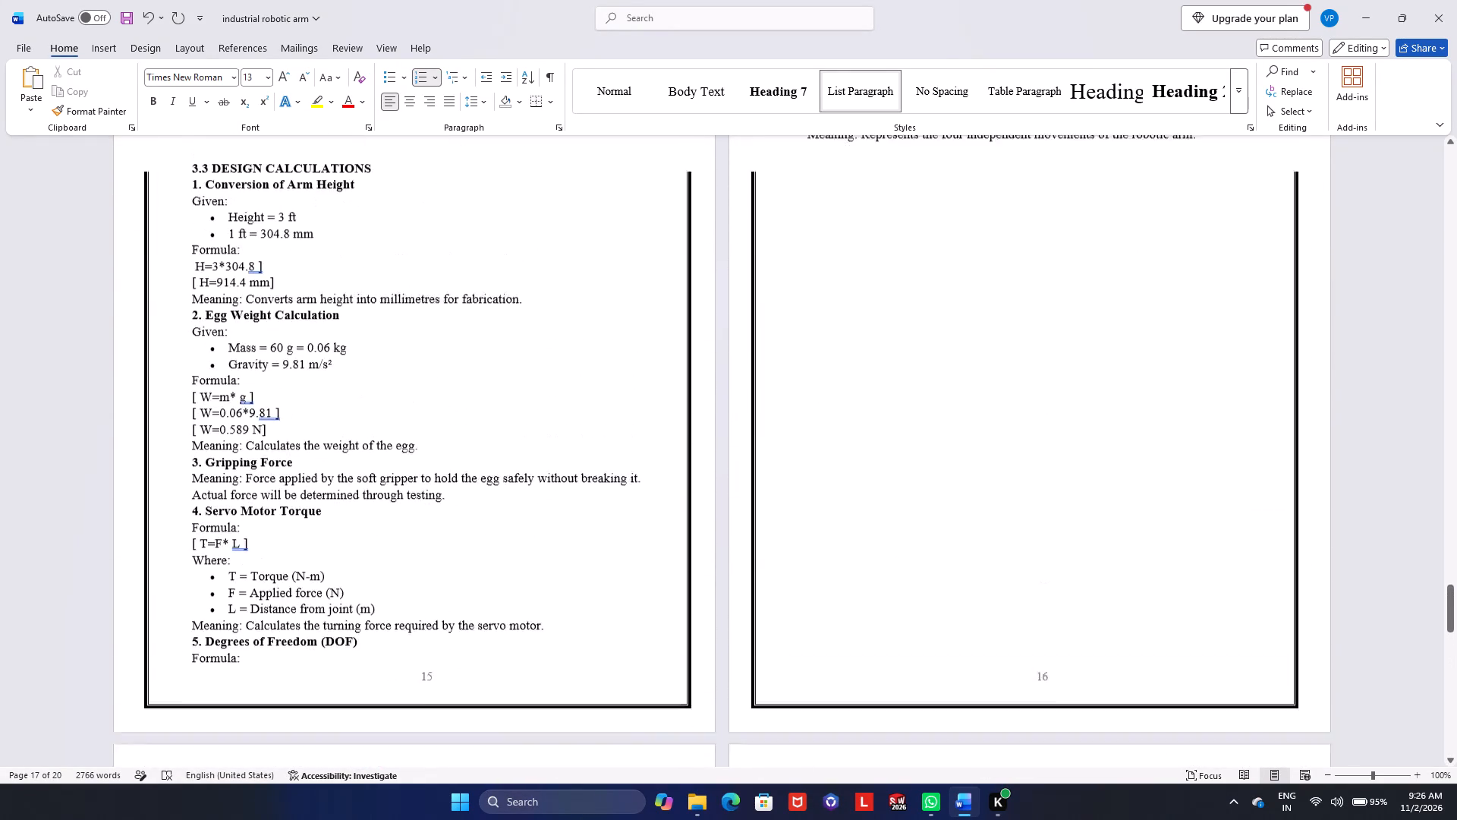
scroll(1028, 488, up, 12)
scroll(1031, 509, up, 12)
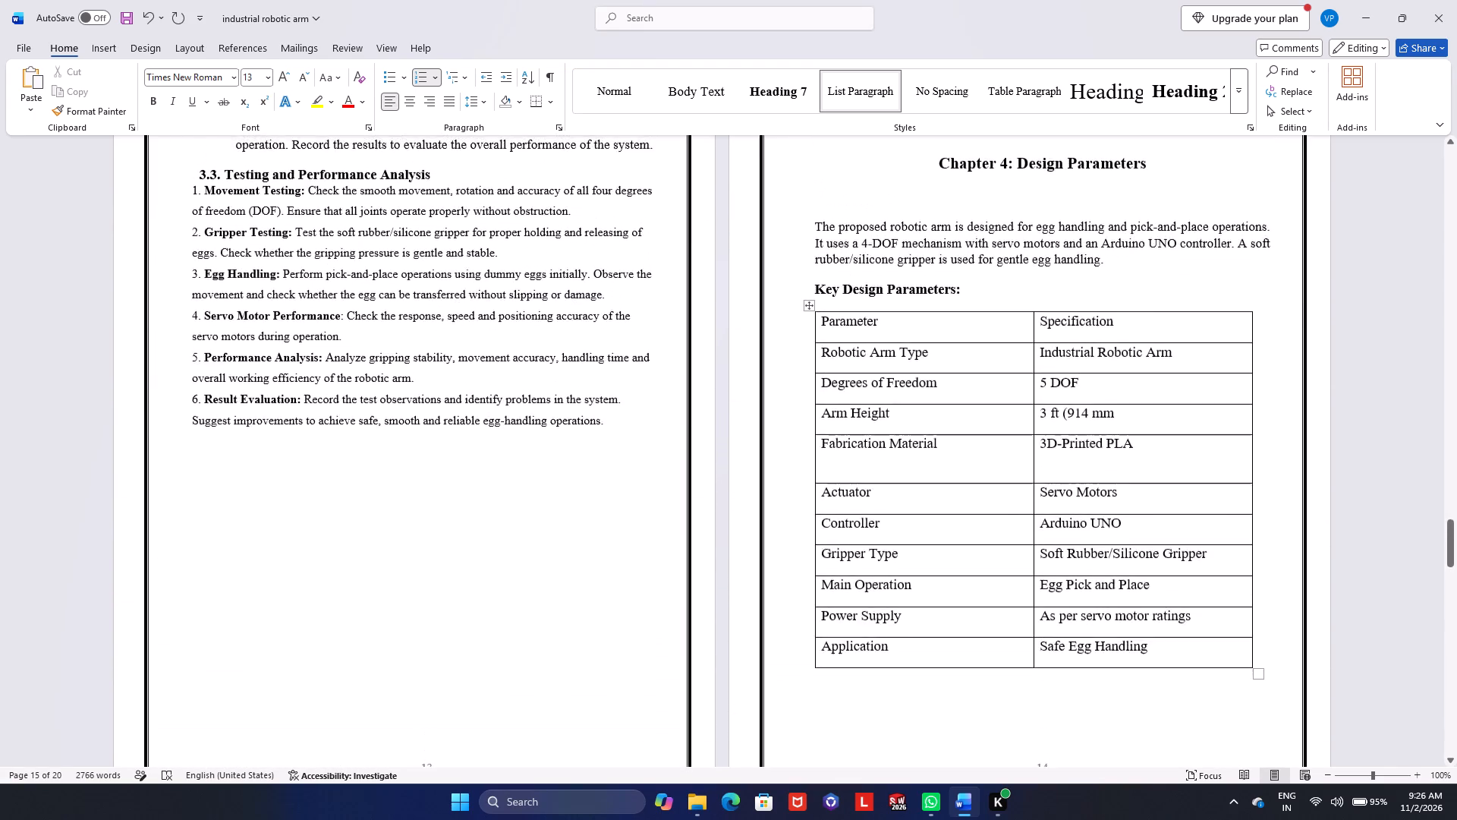
scroll(1031, 509, down, 4)
scroll(1031, 509, up, 1)
scroll(1031, 509, down, 7)
scroll(1031, 509, up, 1)
scroll(1031, 505, down, 12)
scroll(1022, 481, down, 13)
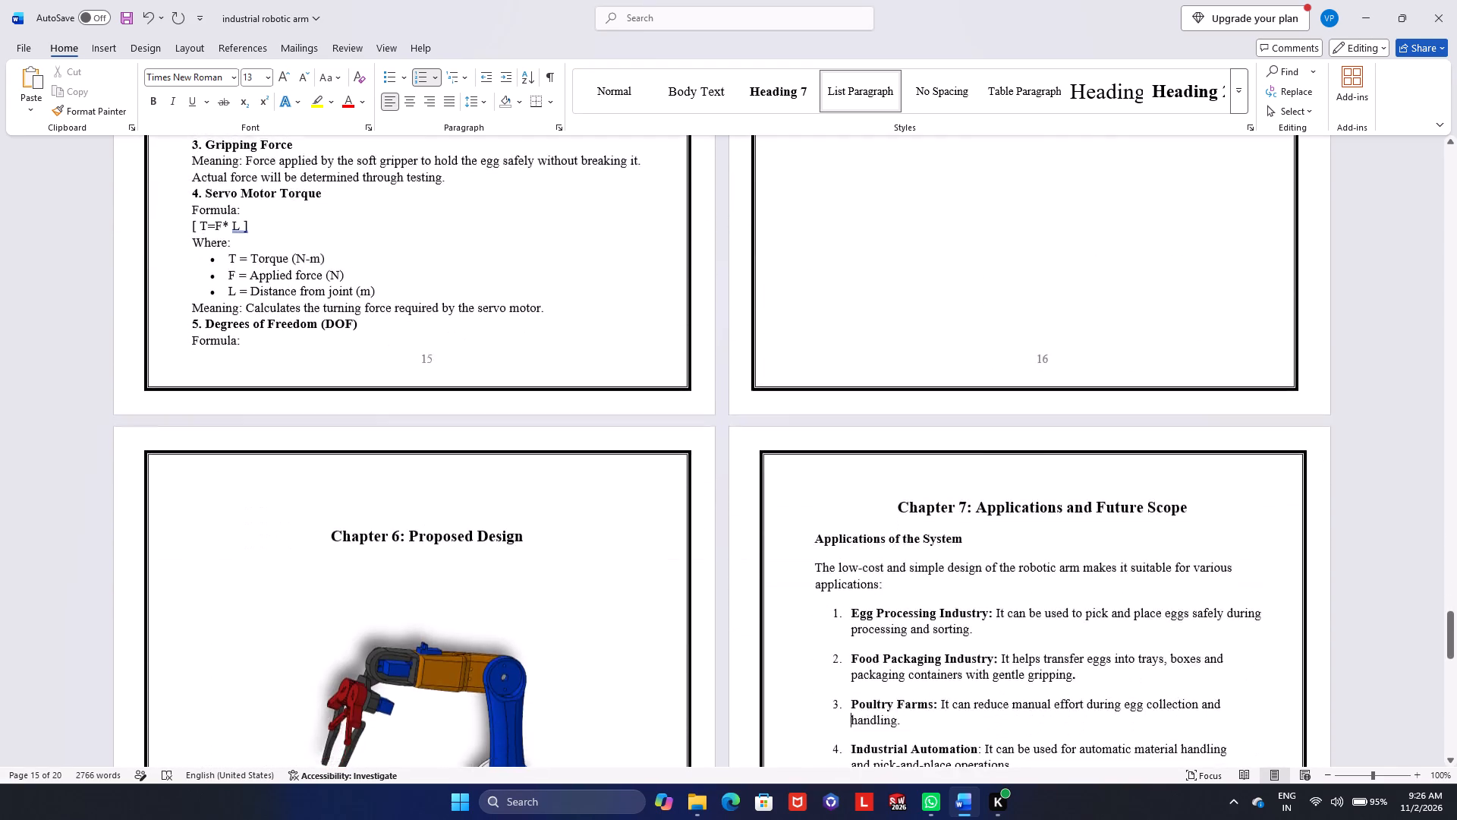
scroll(1022, 481, down, 20)
scroll(1022, 481, down, 8)
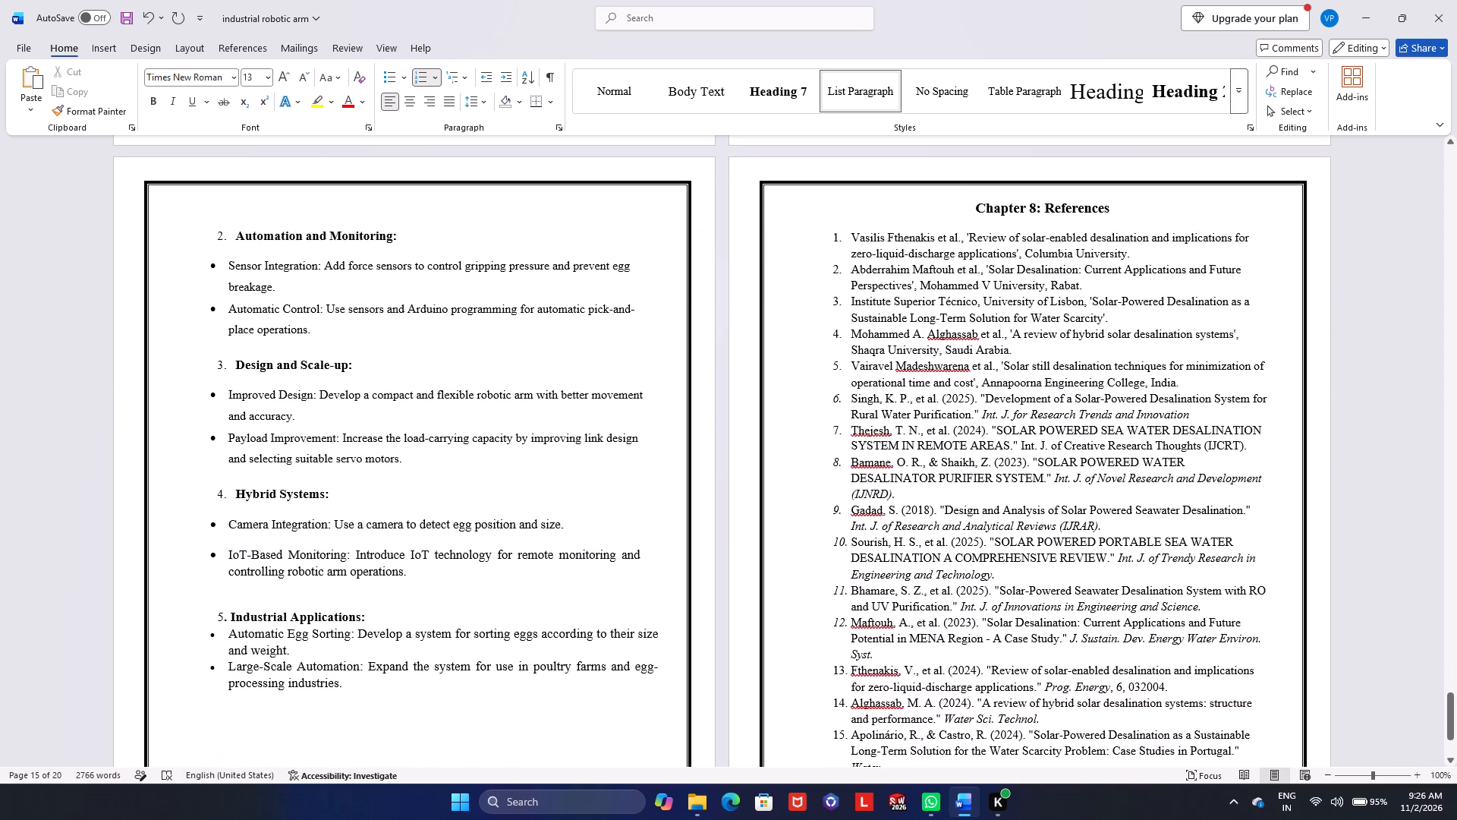
scroll(1020, 476, down, 2)
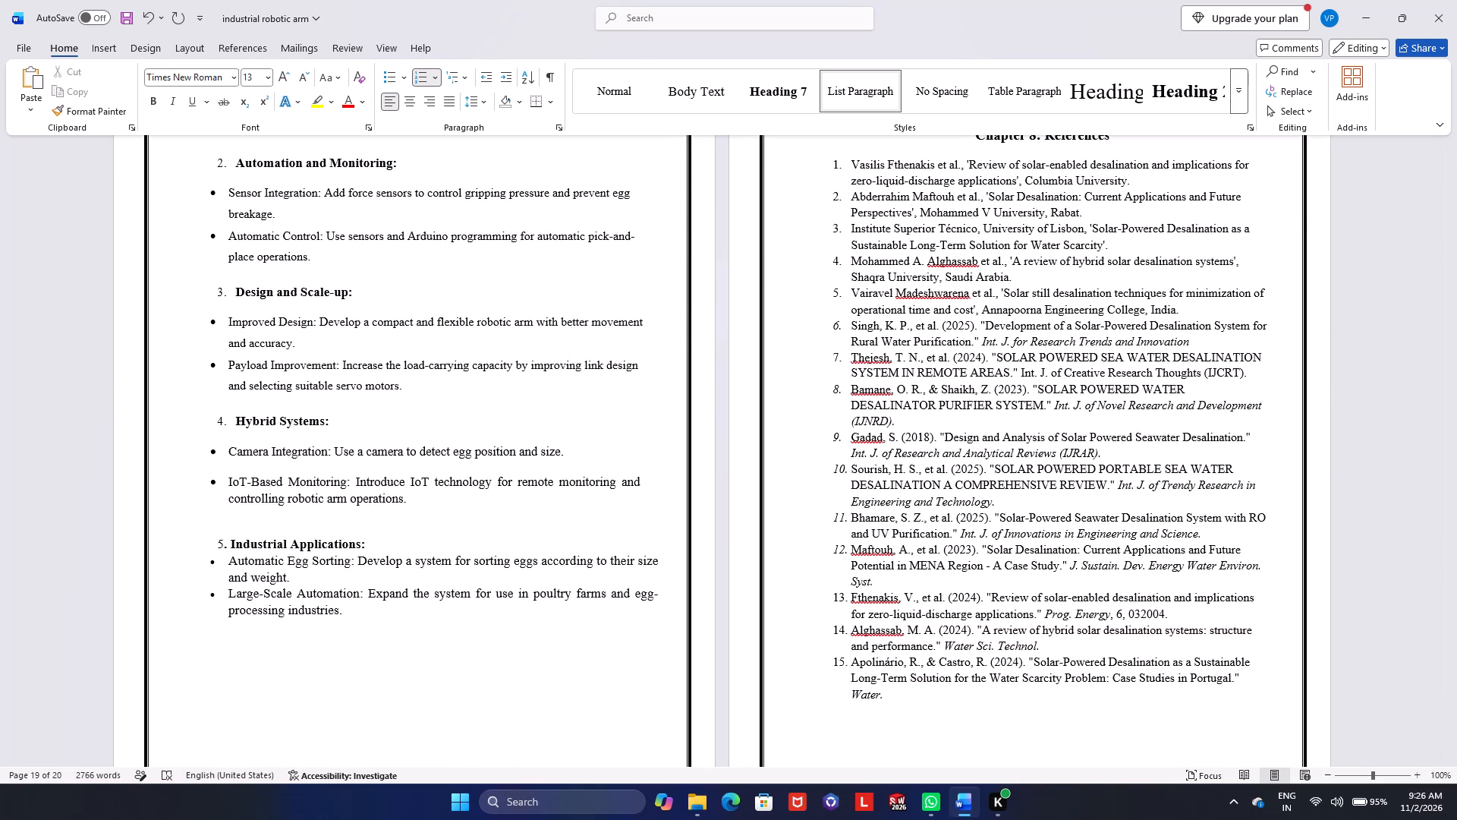
scroll(1020, 476, up, 3)
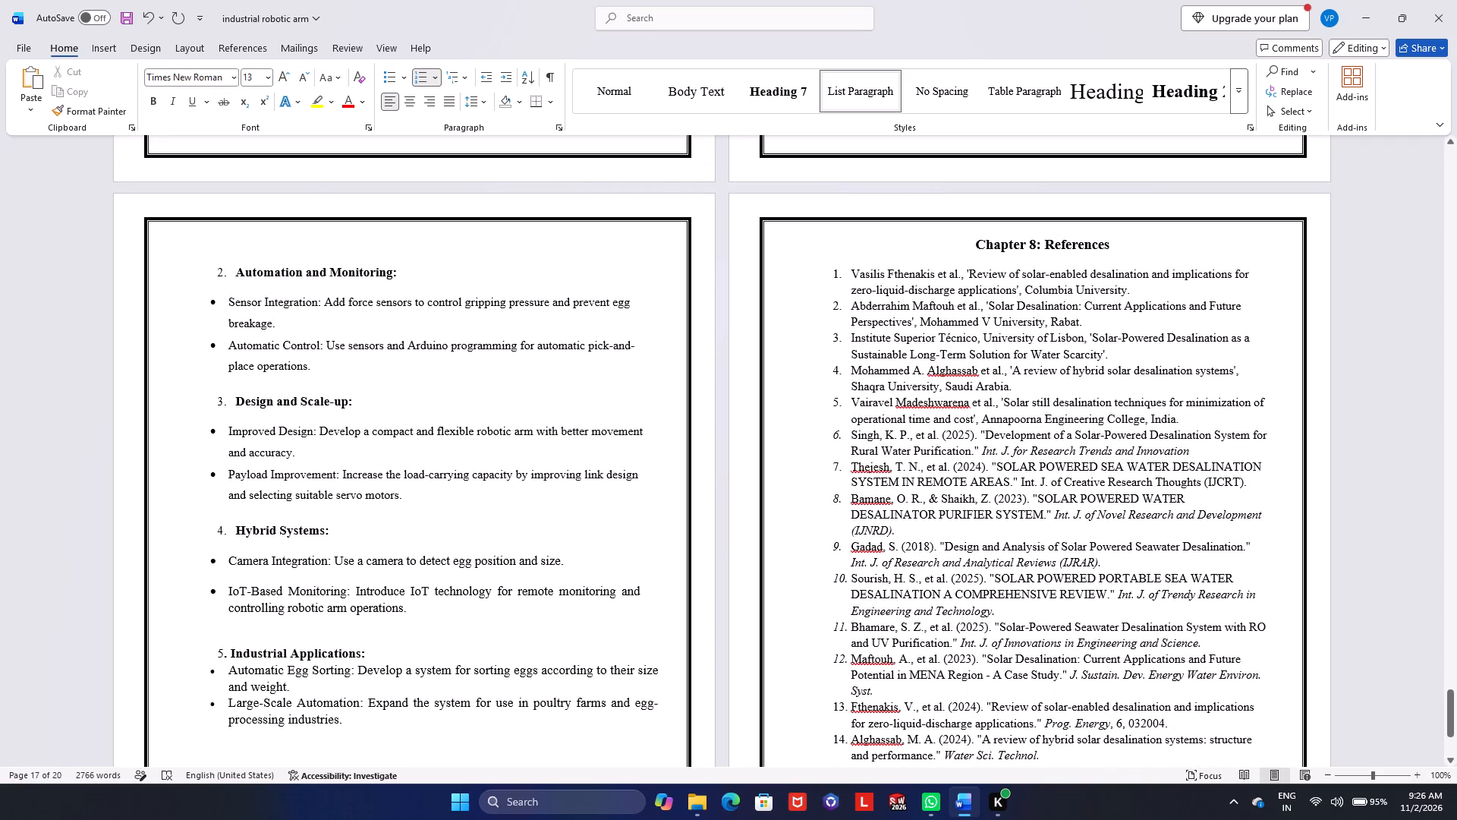
Delete all 15 solar desalination entries under the Chapter 8: References heading, keeping the heading.
drag(852, 274, 974, 538)
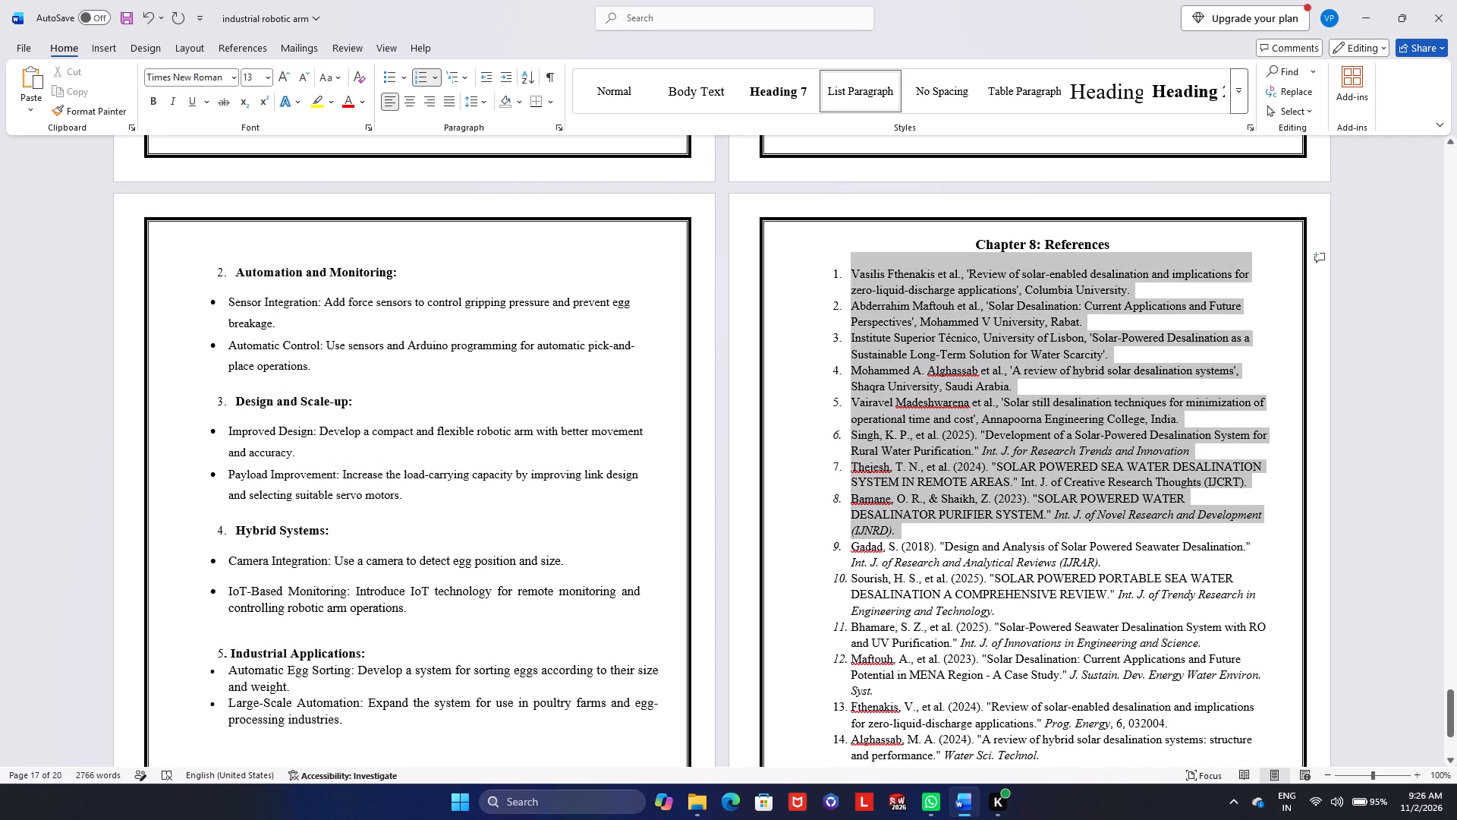
drag(974, 538, 976, 553)
scroll(975, 547, down, 7)
drag(976, 562, 974, 569)
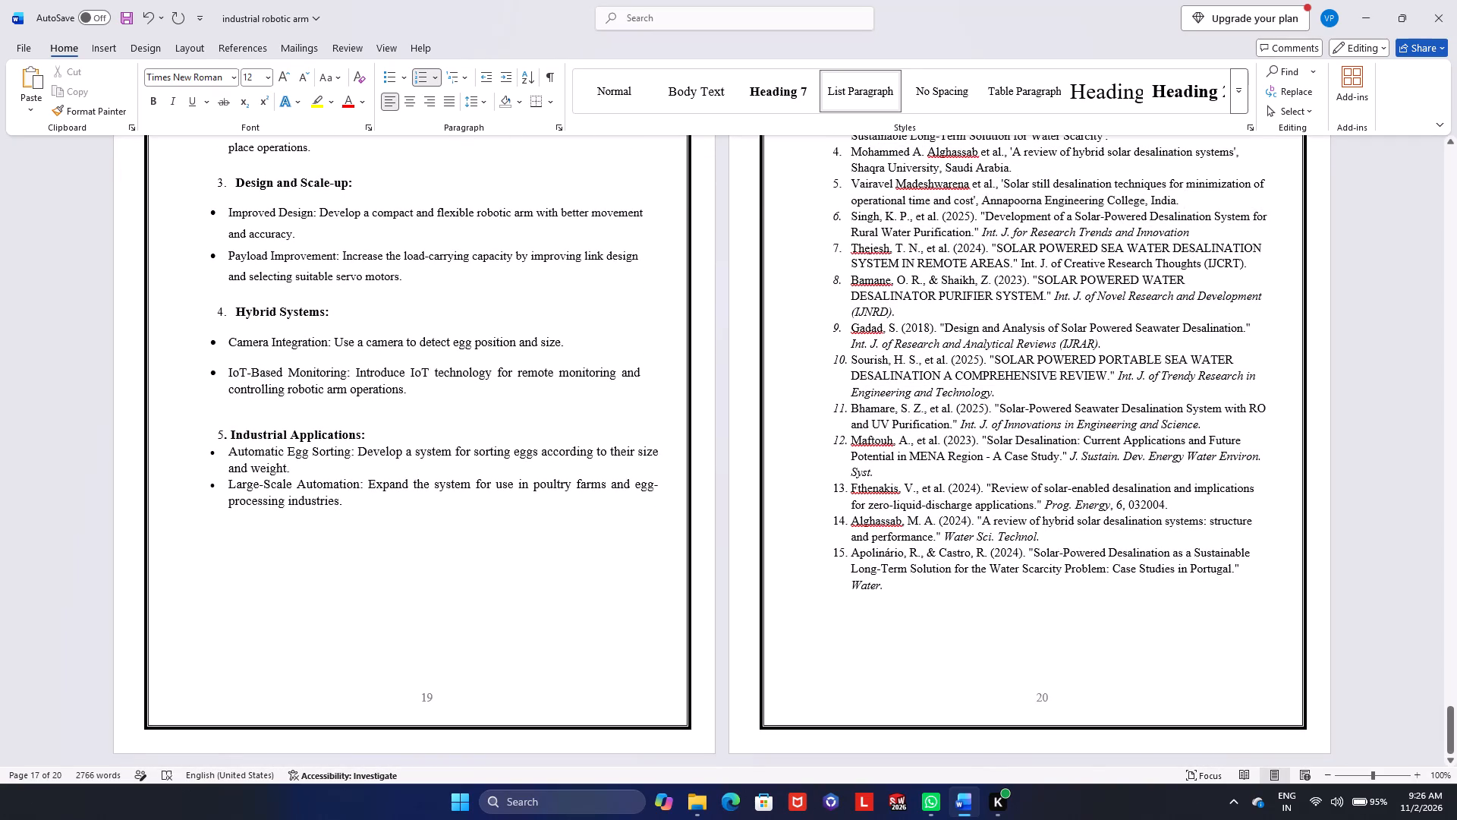
scroll(952, 576, up, 1)
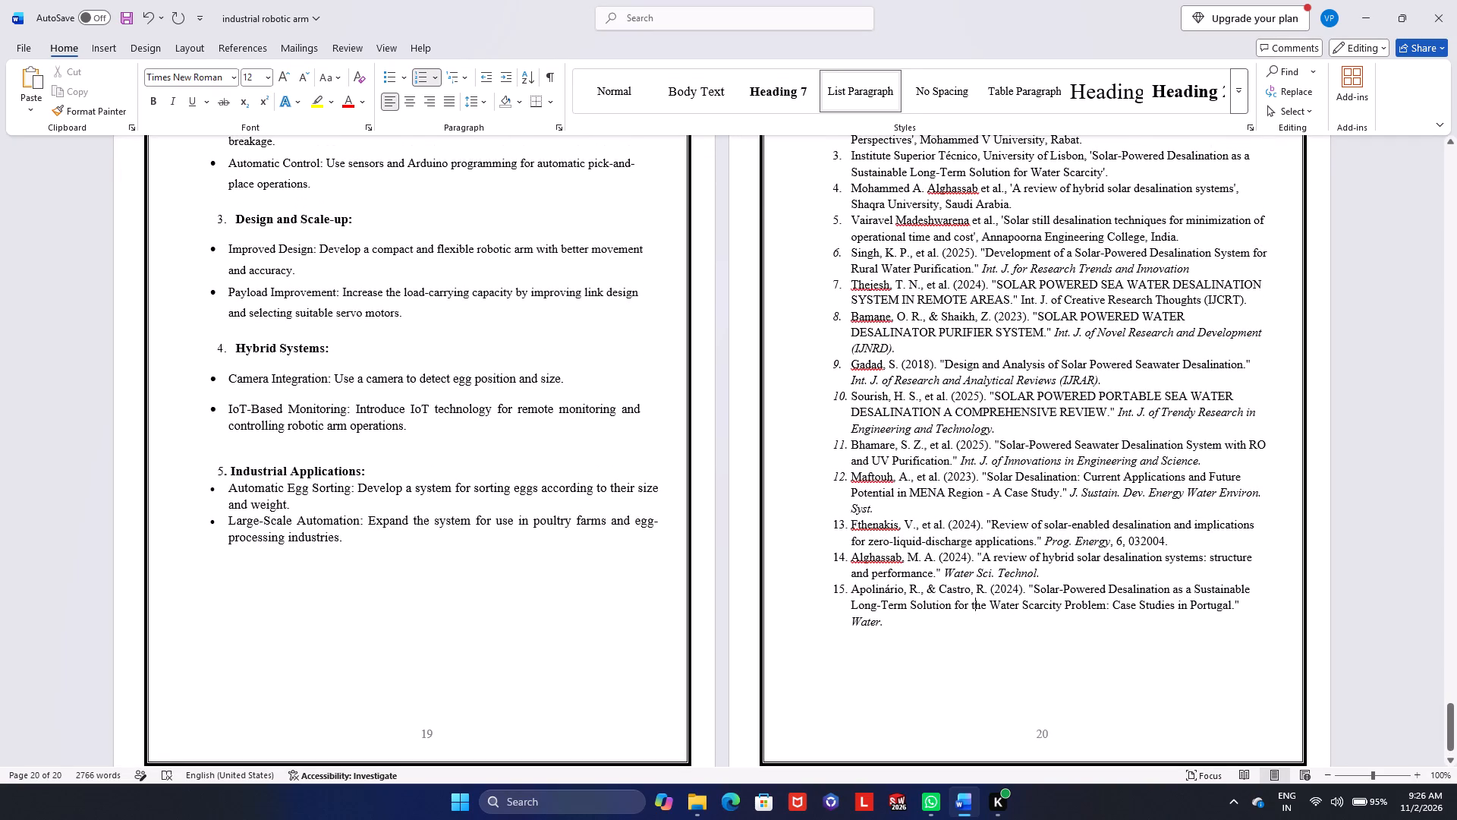
drag(883, 625, 867, 459)
scroll(867, 459, up, 10)
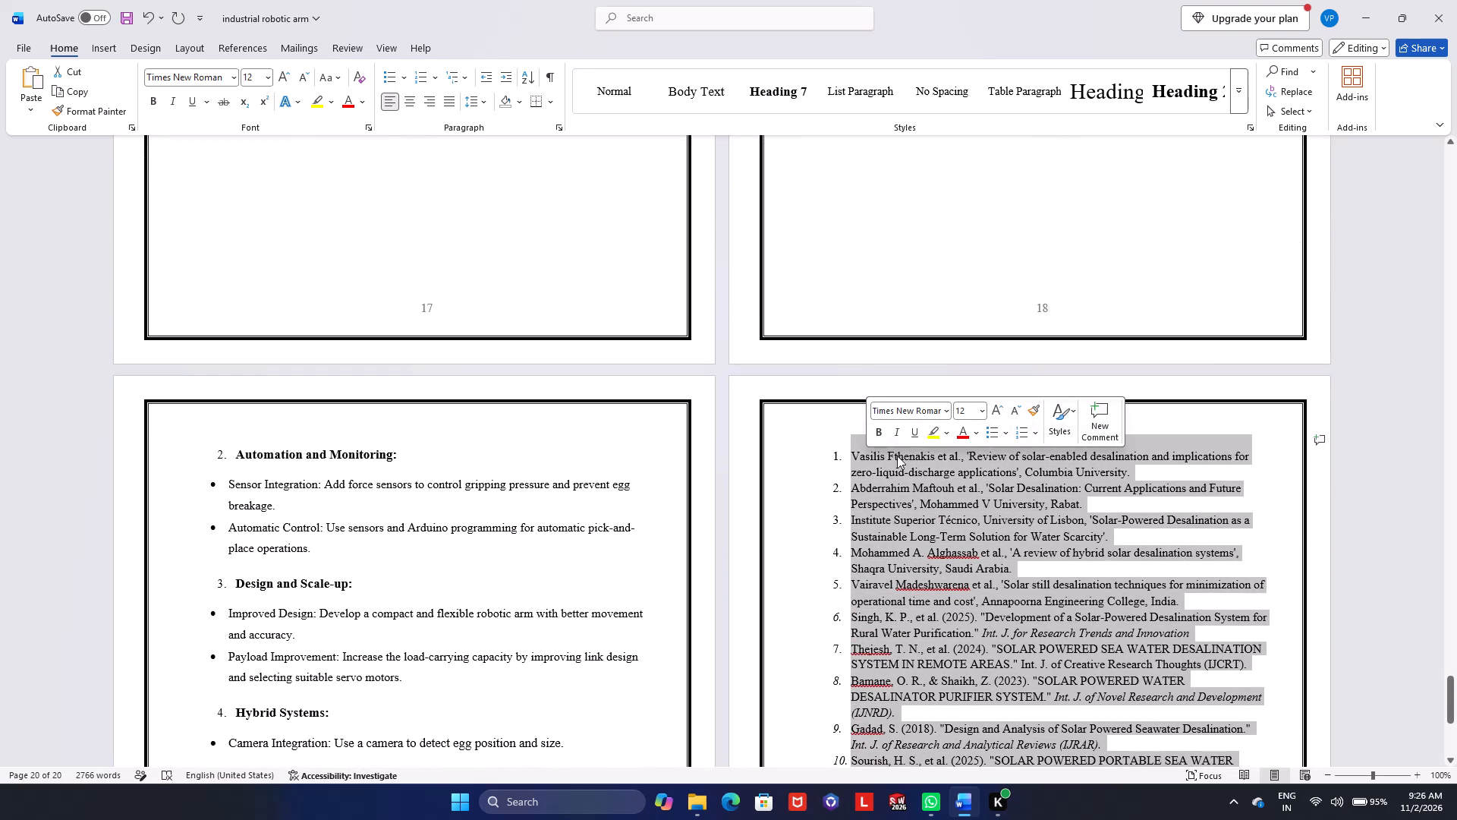
key(BackSpace)
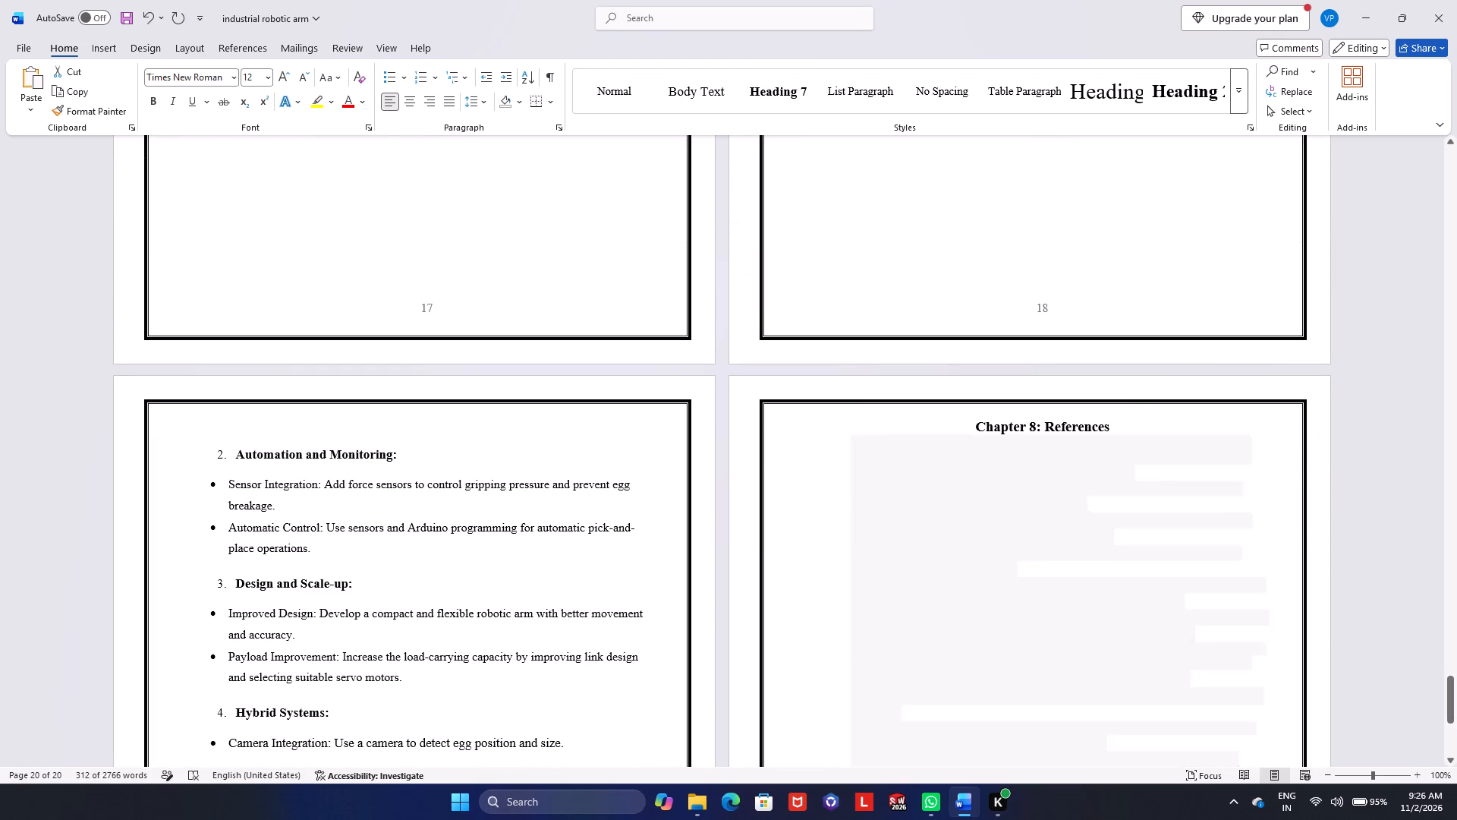
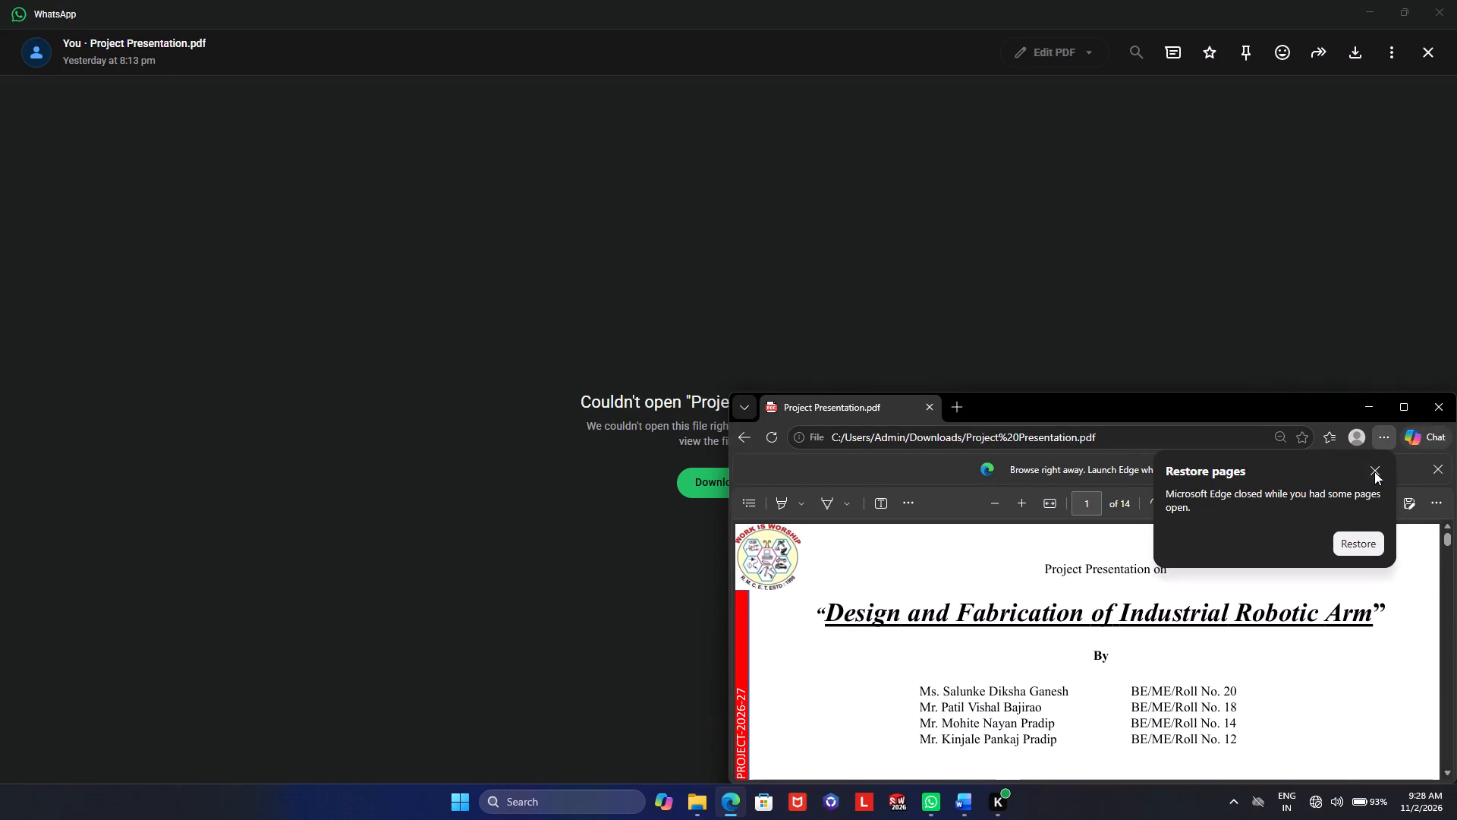
click(1373, 470)
click(1404, 404)
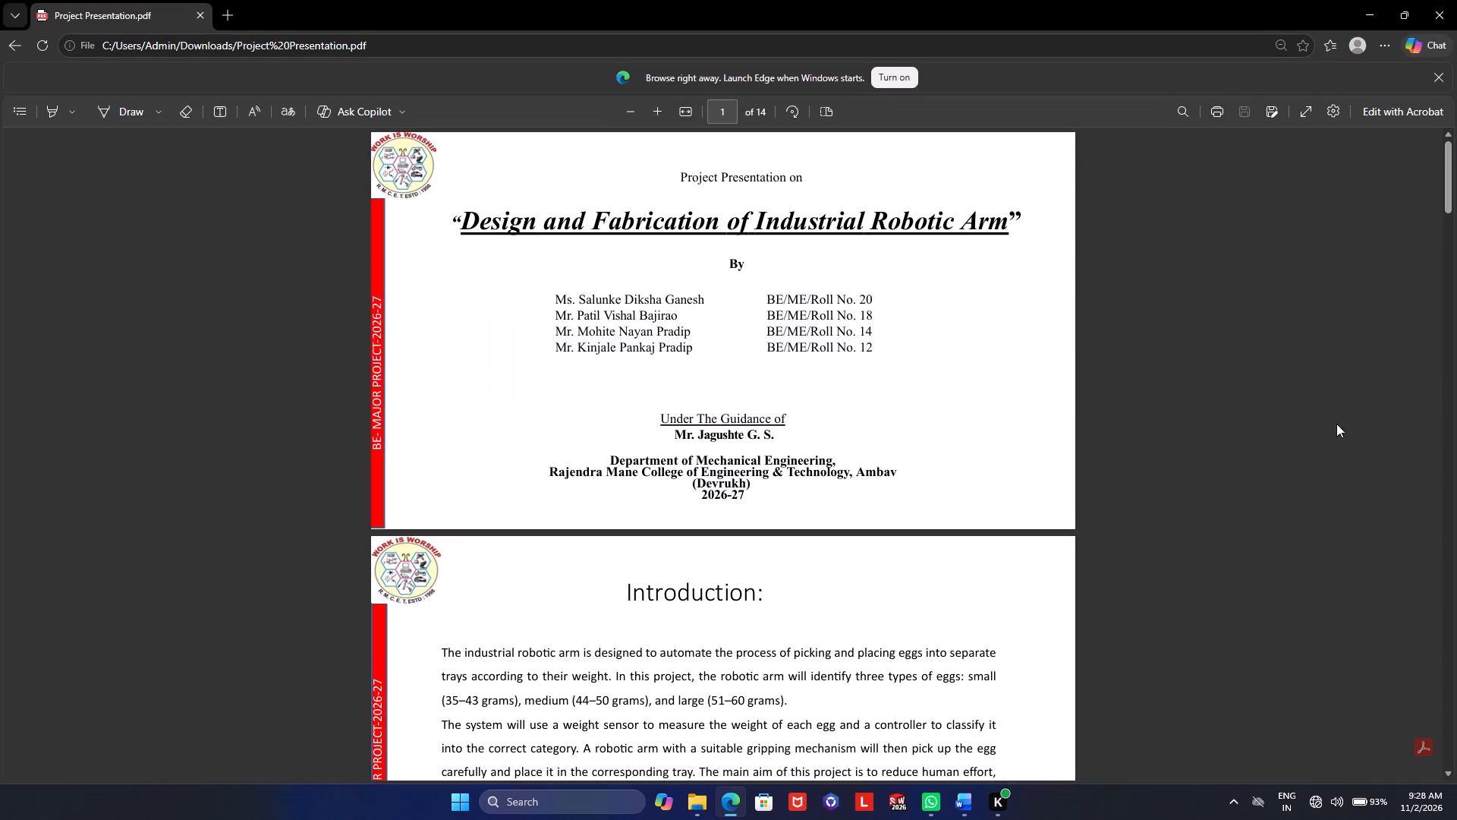
scroll(960, 496, down, 14)
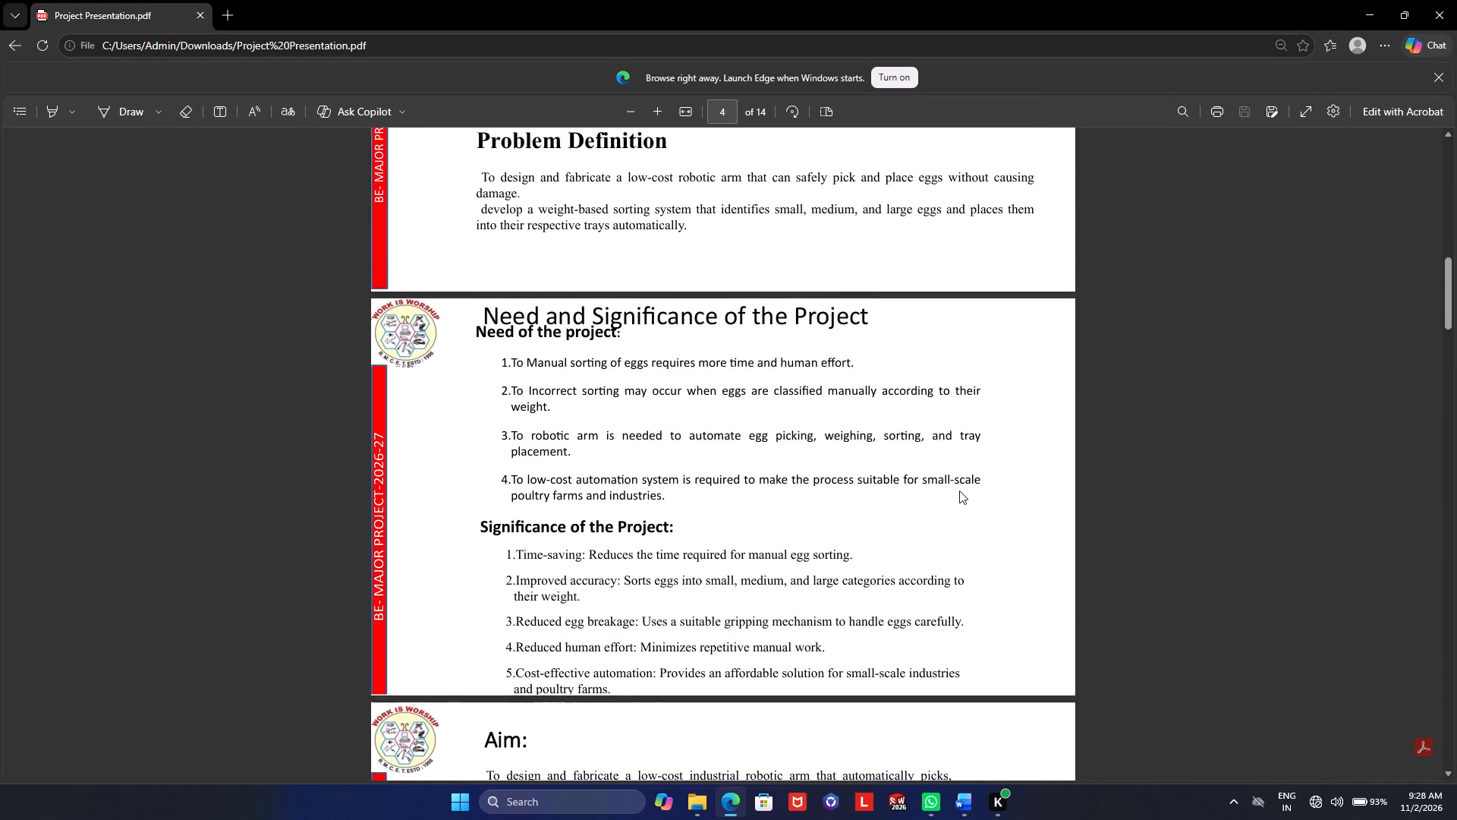
Copy the full reference list on pages 12 and 13 of the Project Presentation PDF, from "Kinematic Analysis" through "Published 27 June 2023".
scroll(959, 490, down, 17)
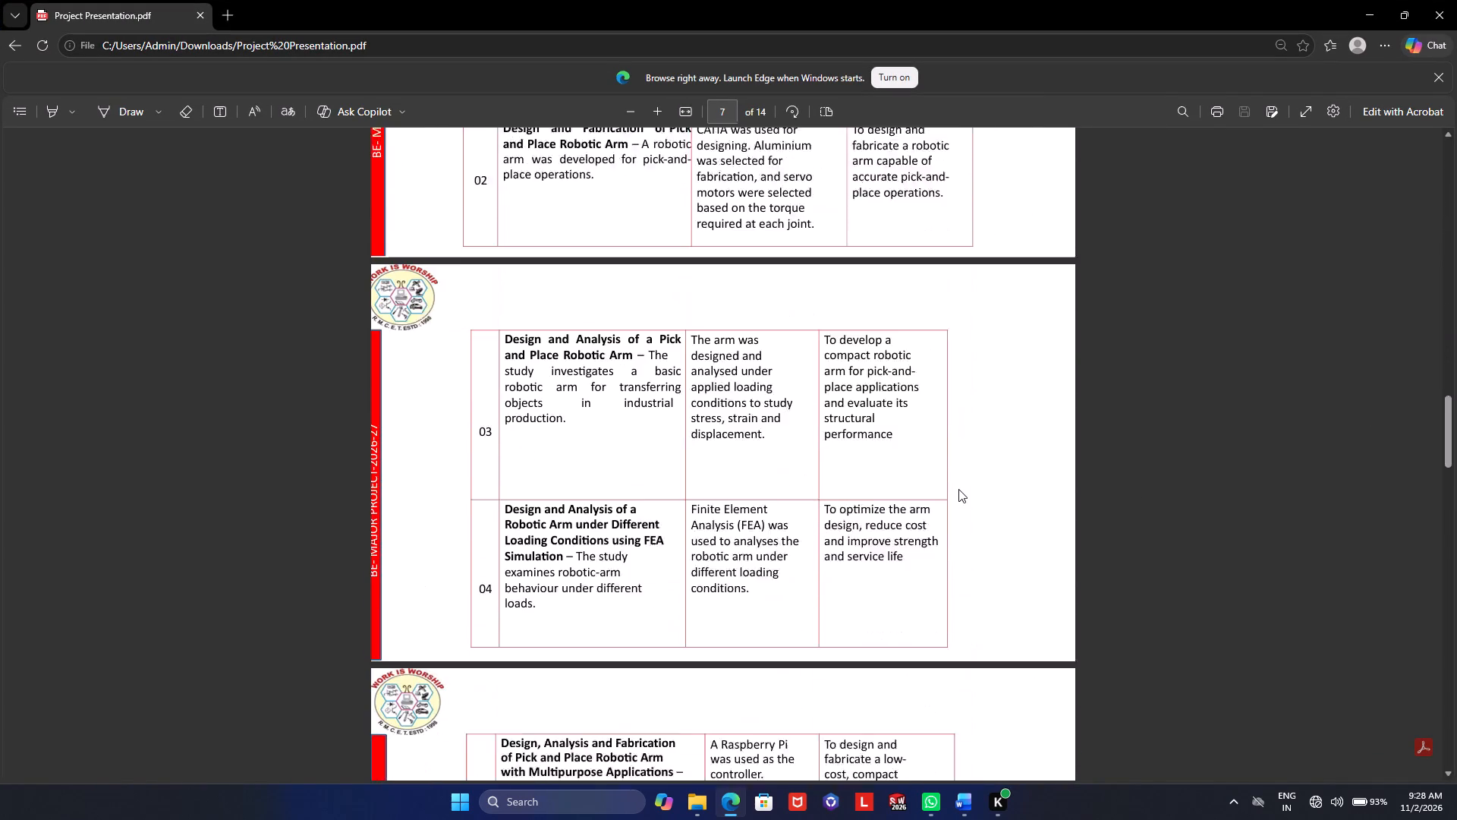
scroll(958, 485, down, 10)
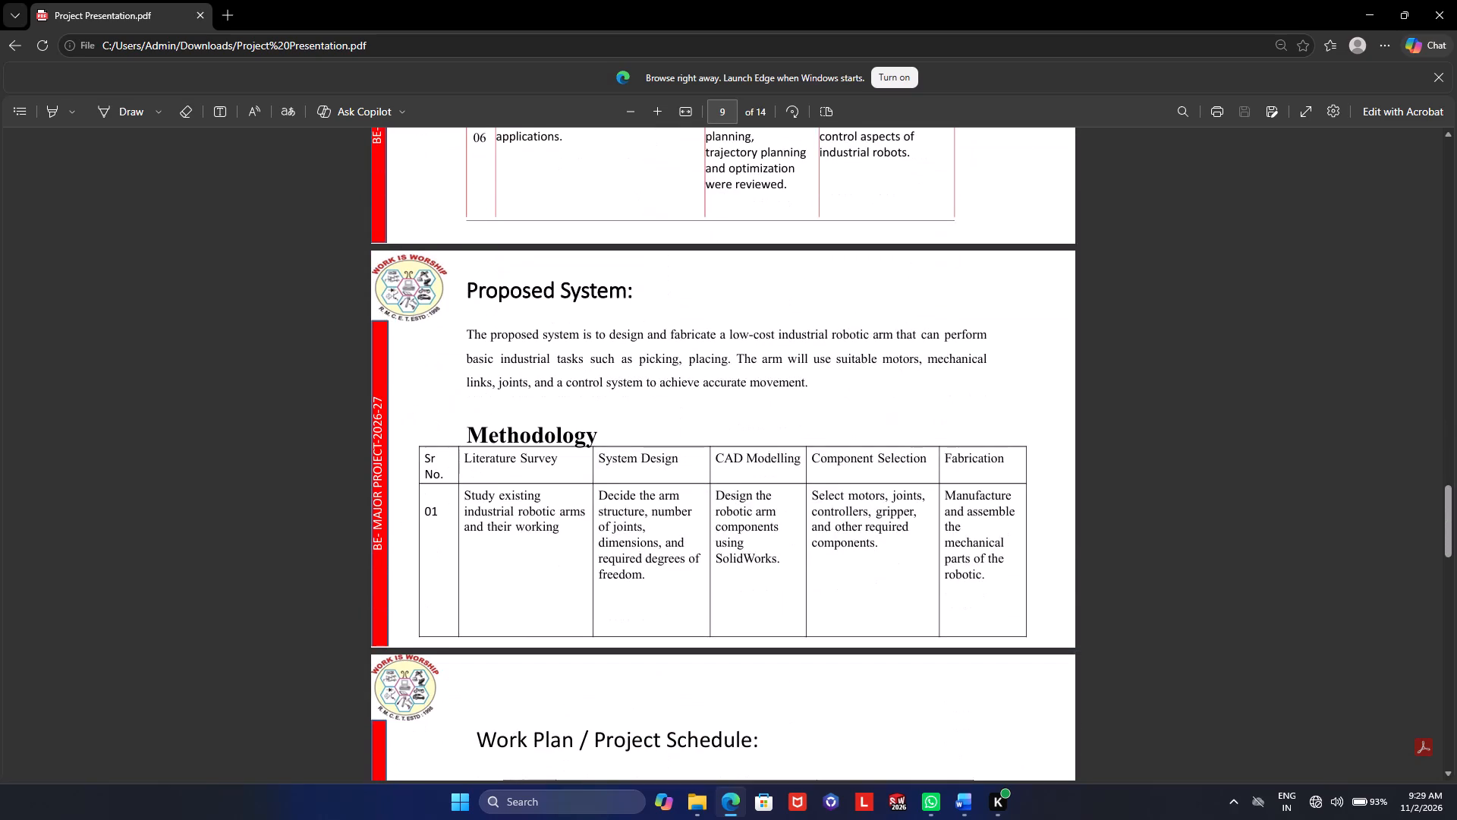
scroll(942, 469, down, 13)
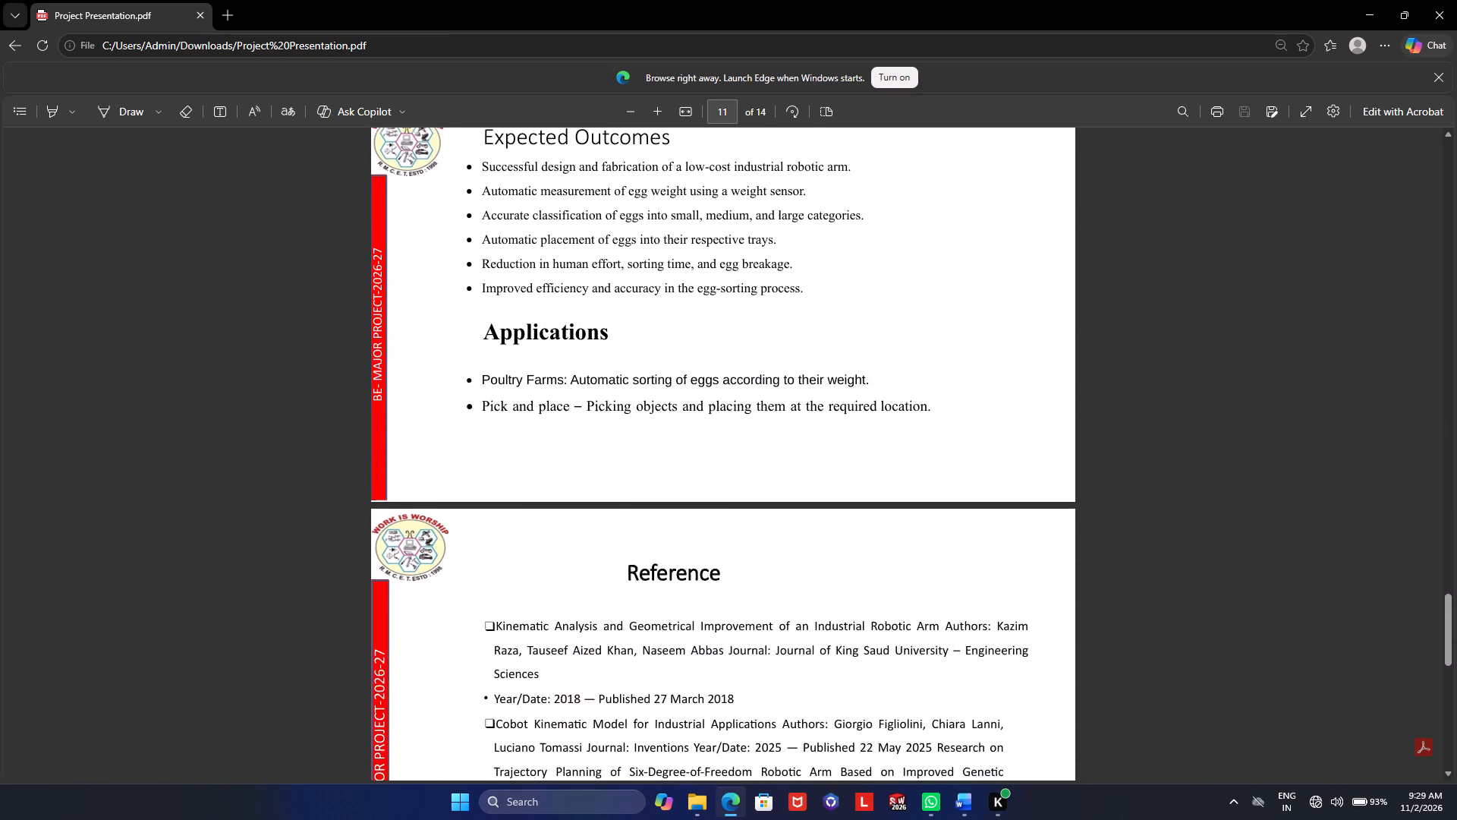
scroll(942, 469, down, 5)
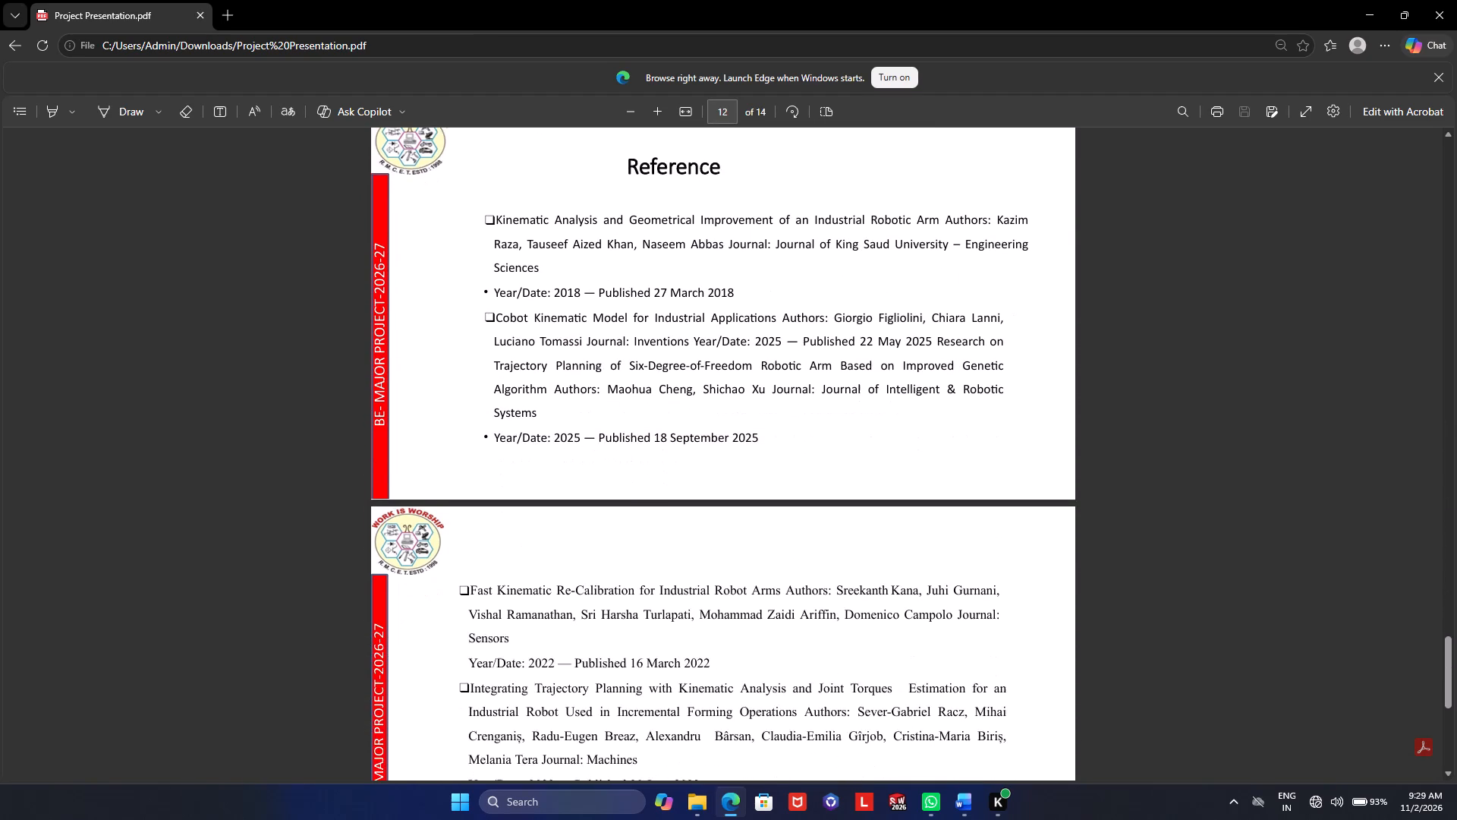
scroll(942, 469, down, 9)
scroll(933, 462, up, 5)
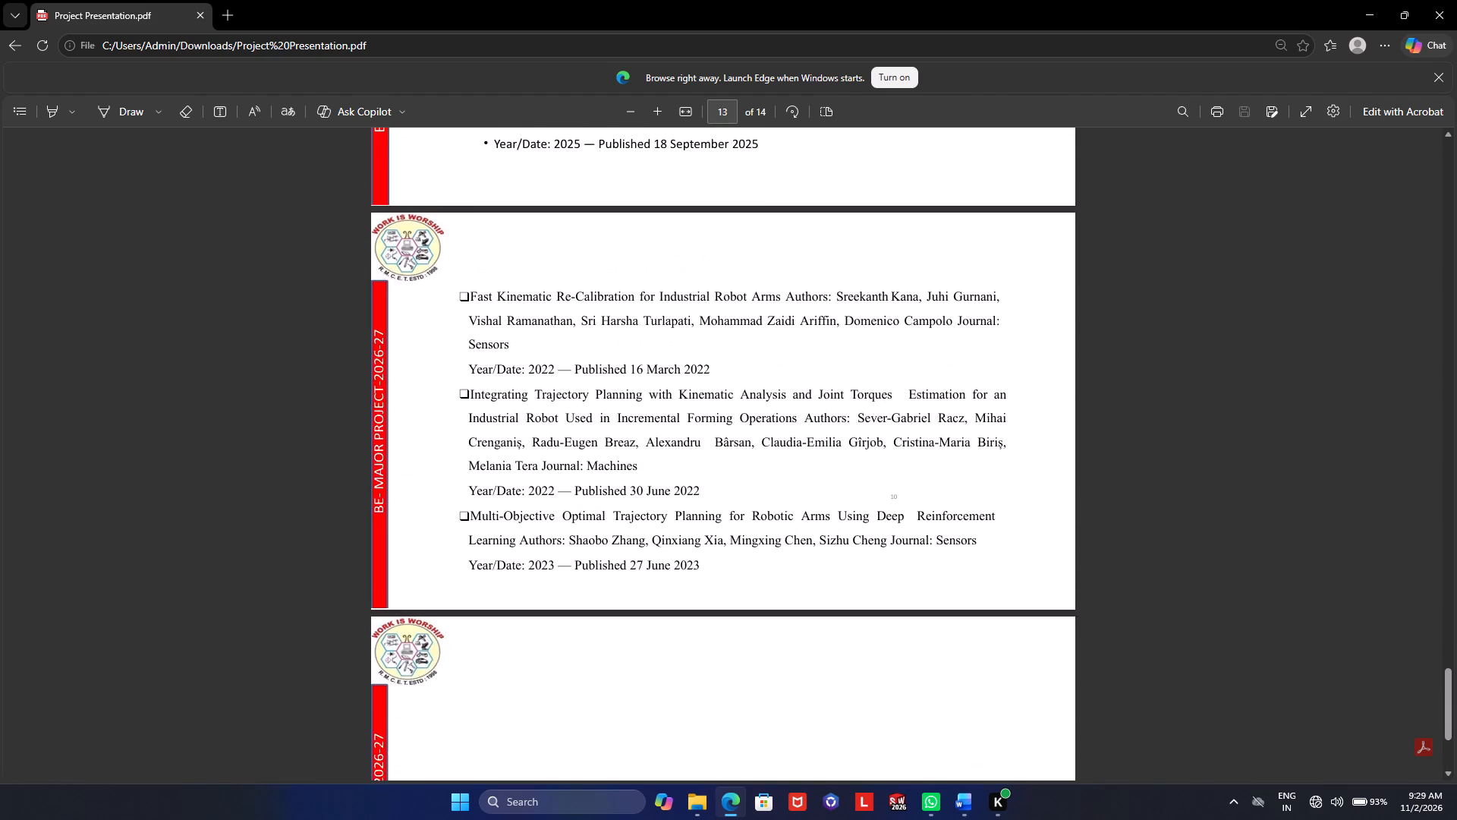
scroll(933, 461, up, 5)
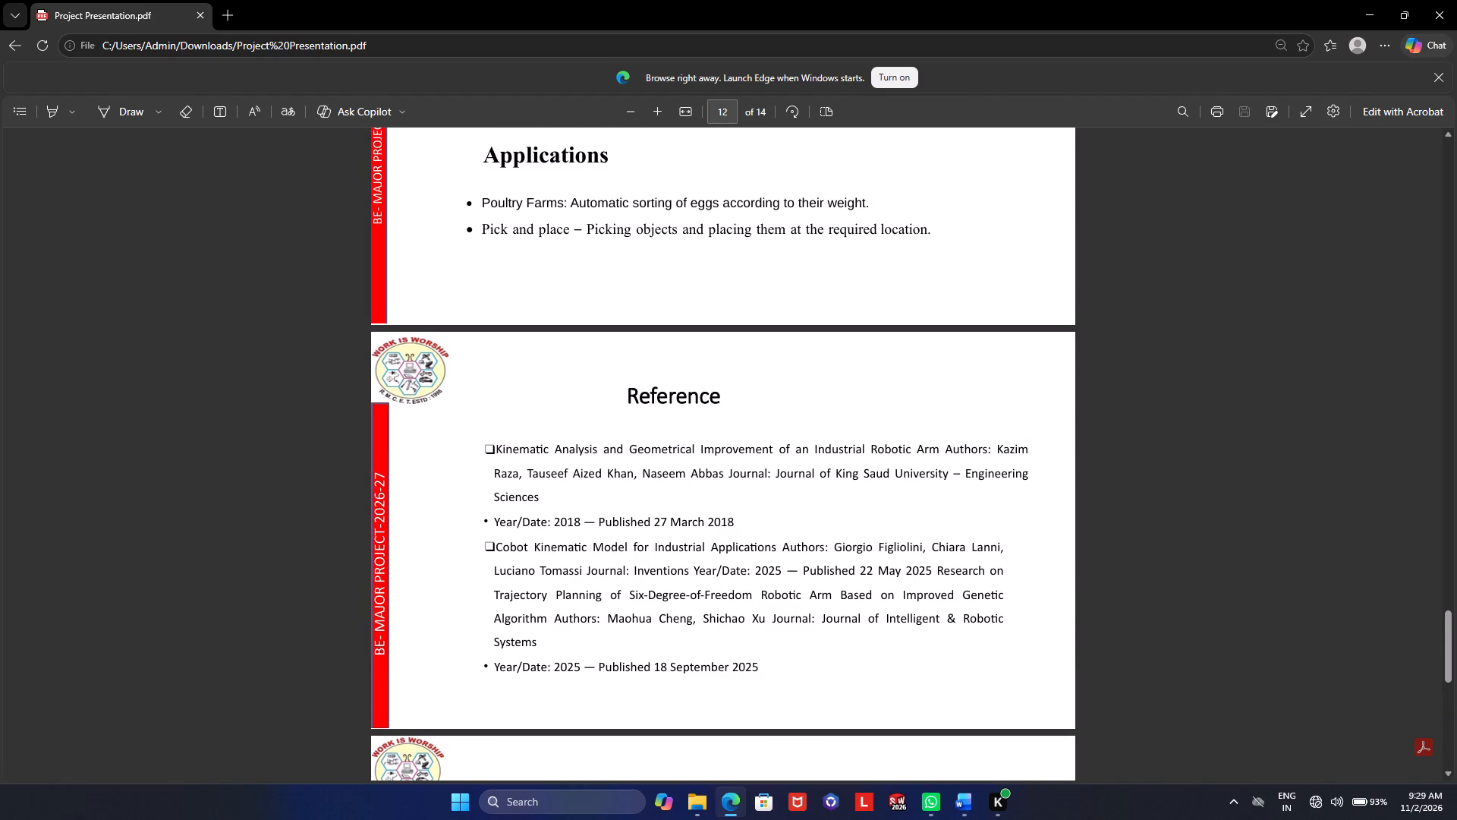
drag(496, 449, 502, 454)
drag(502, 454, 614, 555)
scroll(614, 553, down, 7)
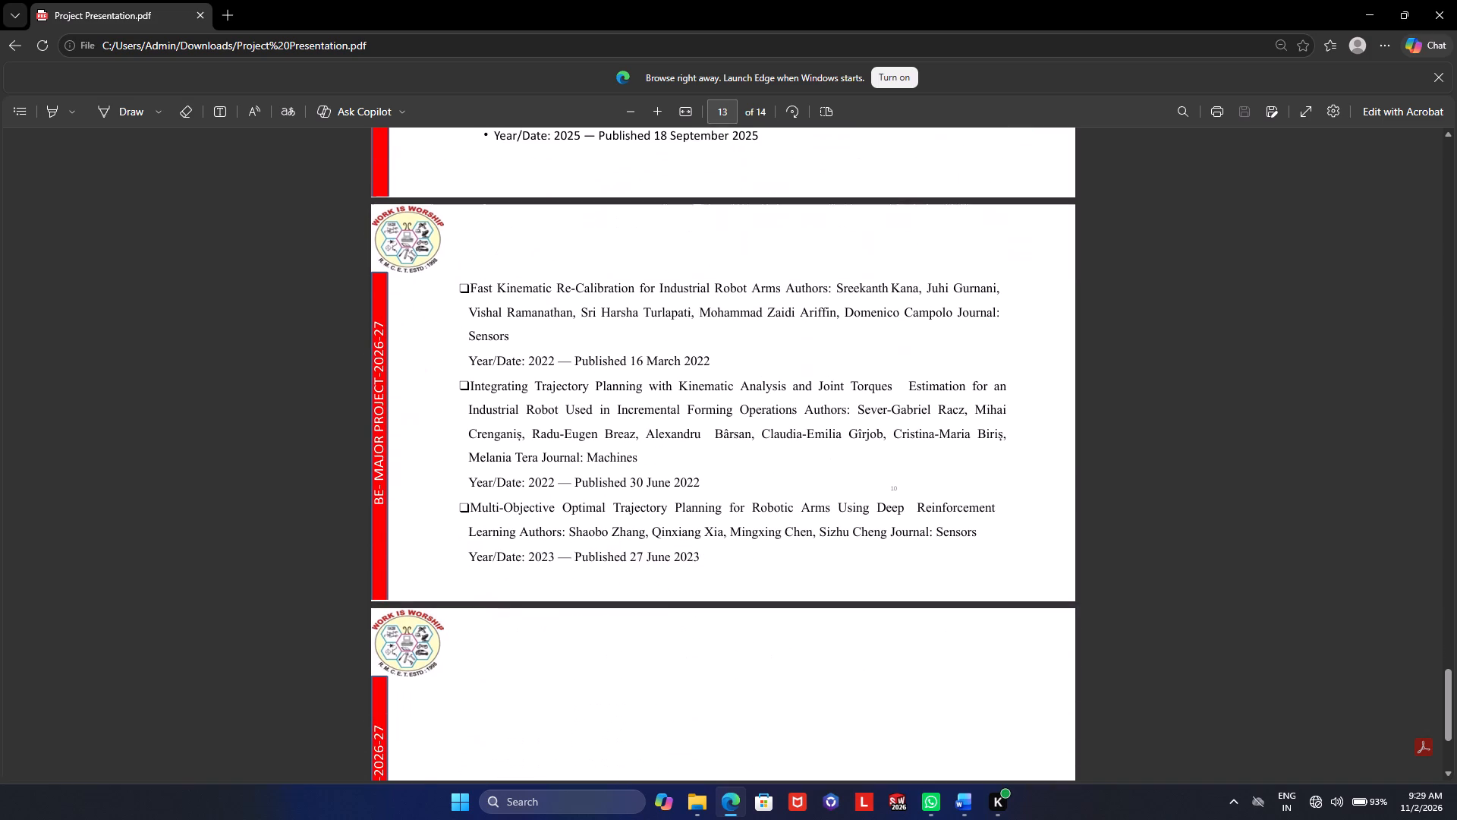
drag(614, 555, 729, 557)
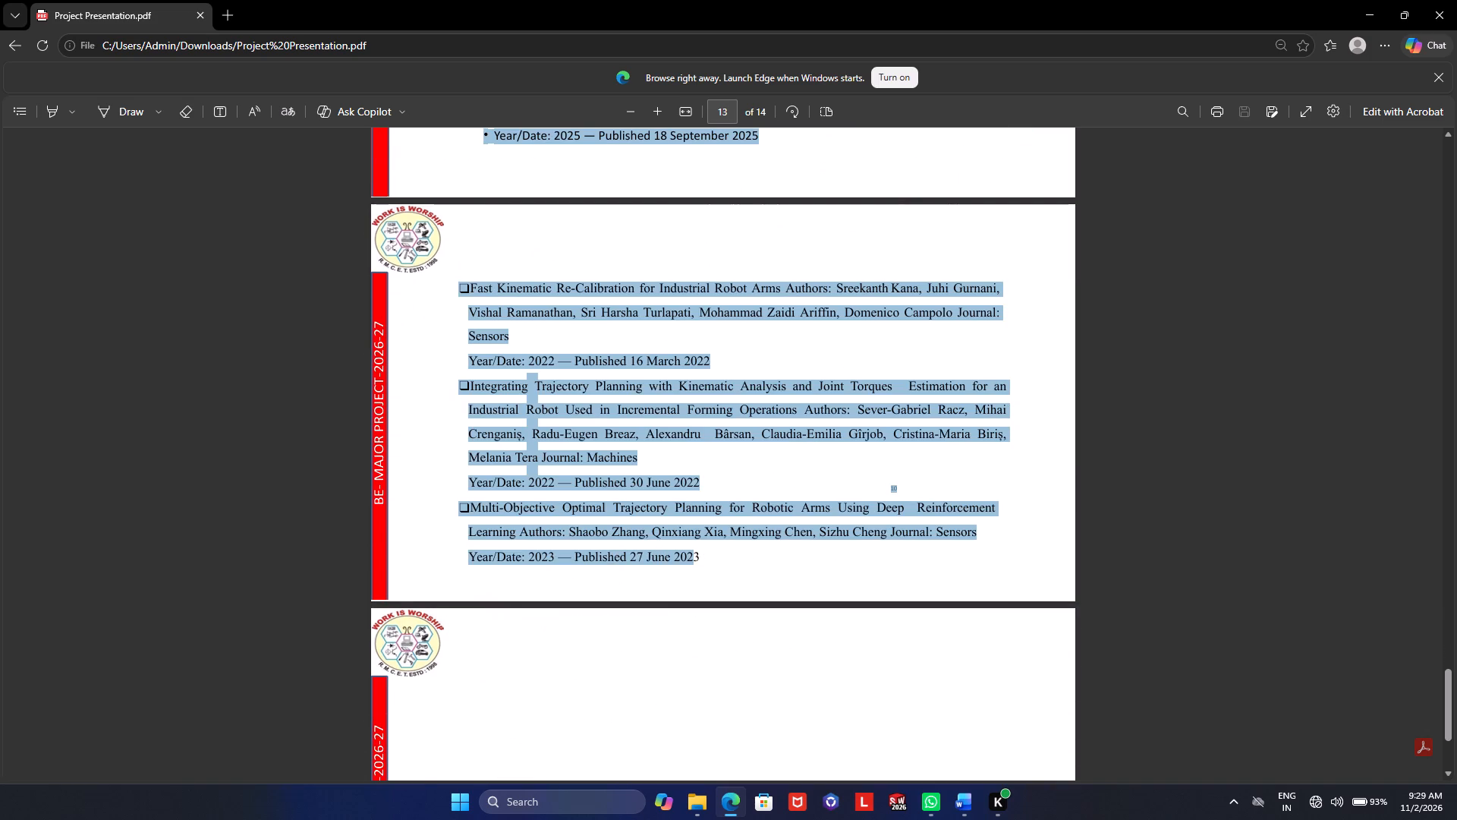
drag(729, 557, 699, 557)
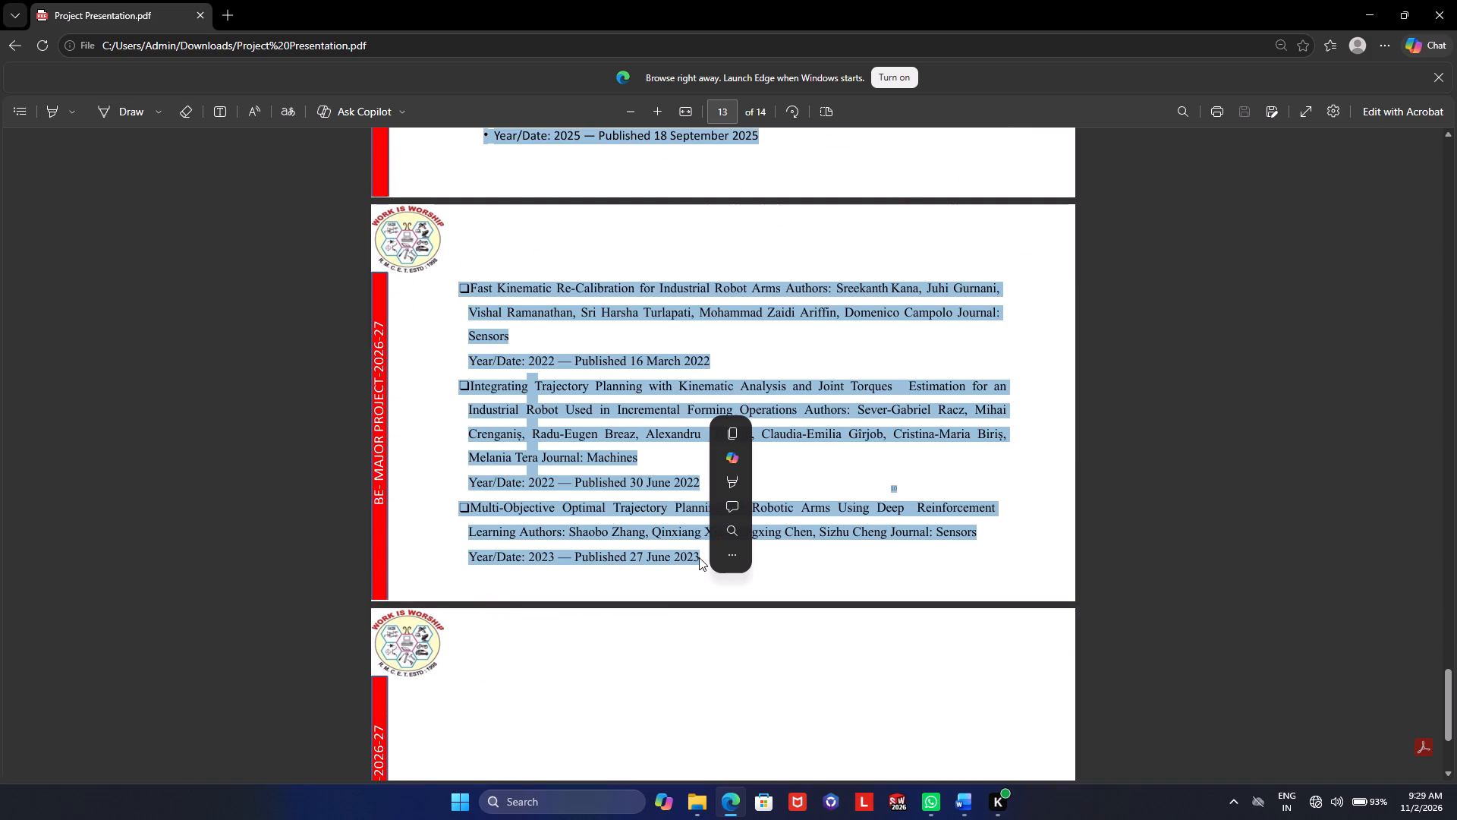
key(ctrl+c)
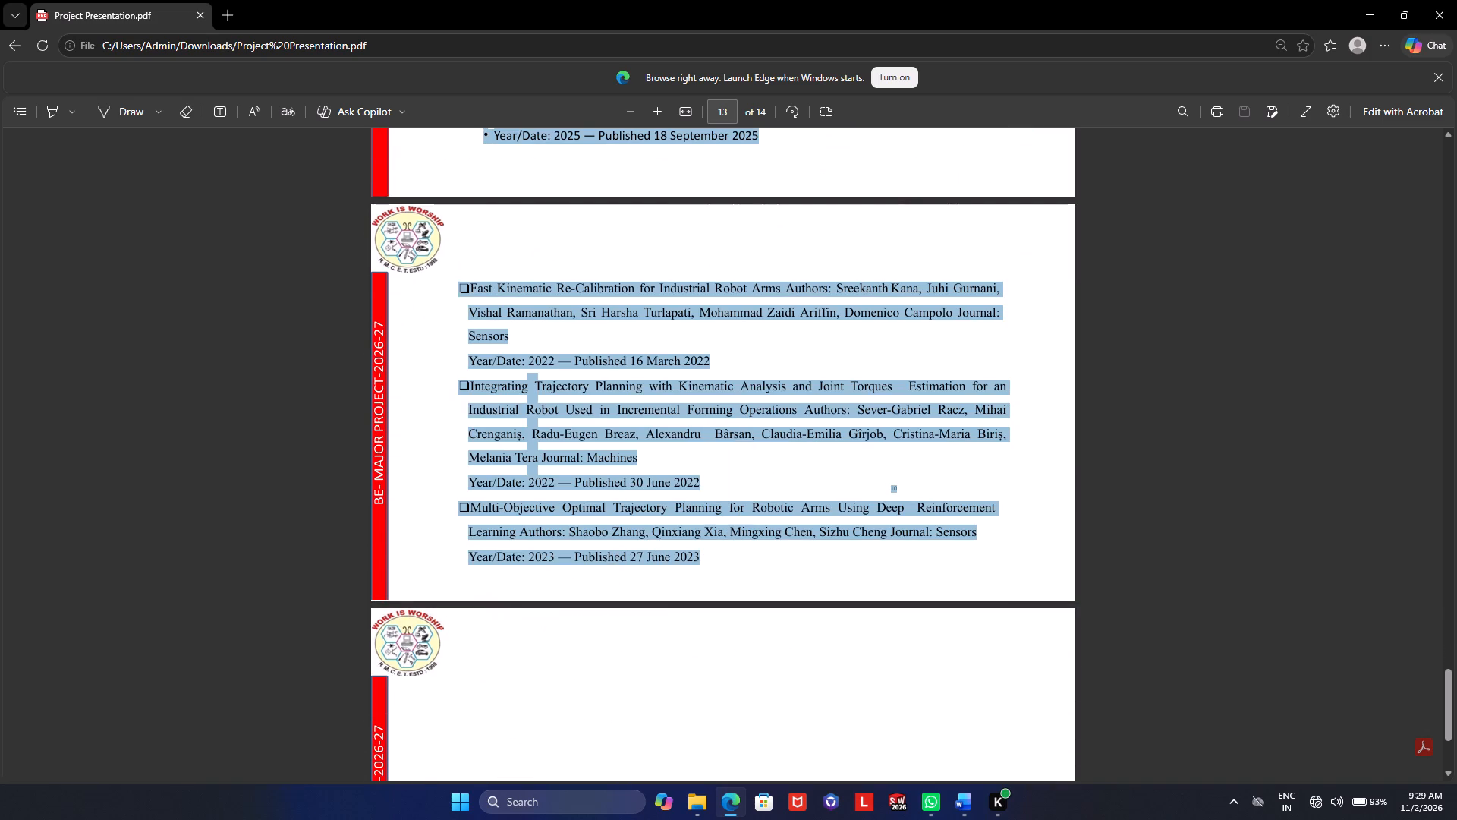
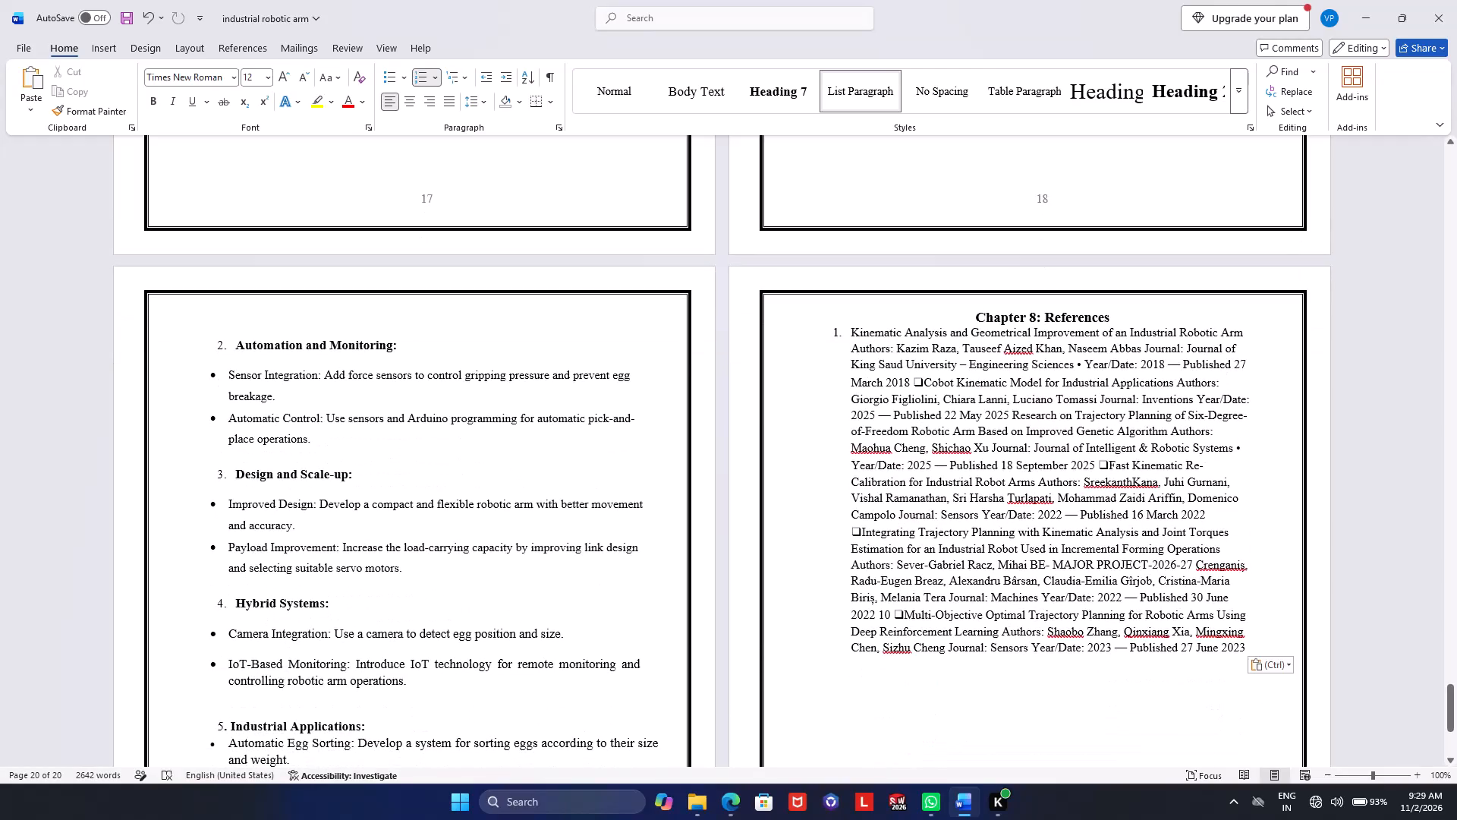
Split the pasted references into numbered entries at "Cobot Kinematic Model", "Fast Kinematic Re-Calibration" and "Integrating Trajectory Planning", and separate the joined author name.
scroll(879, 550, up, 2)
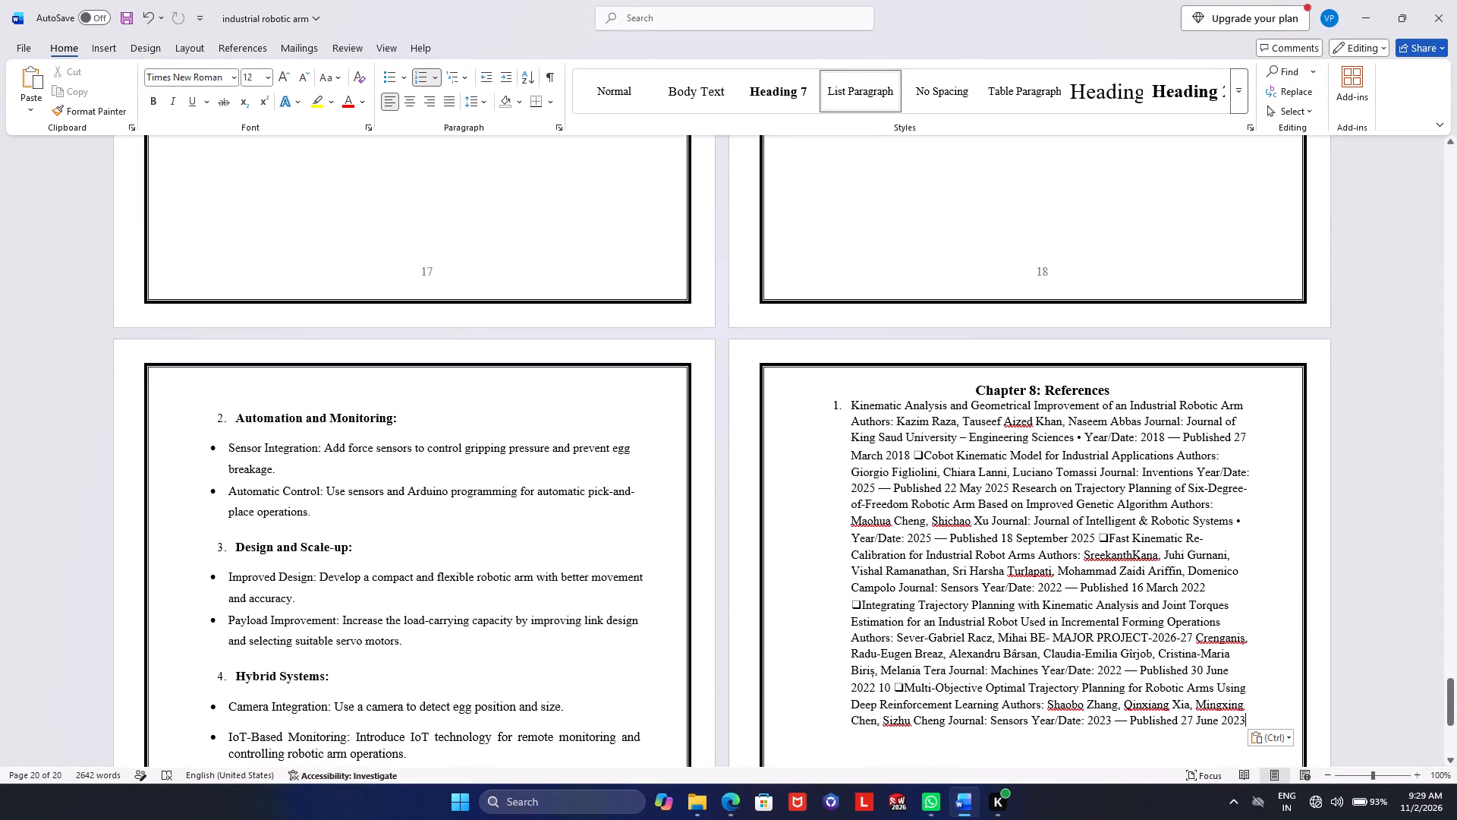
click(911, 456)
key(Return)
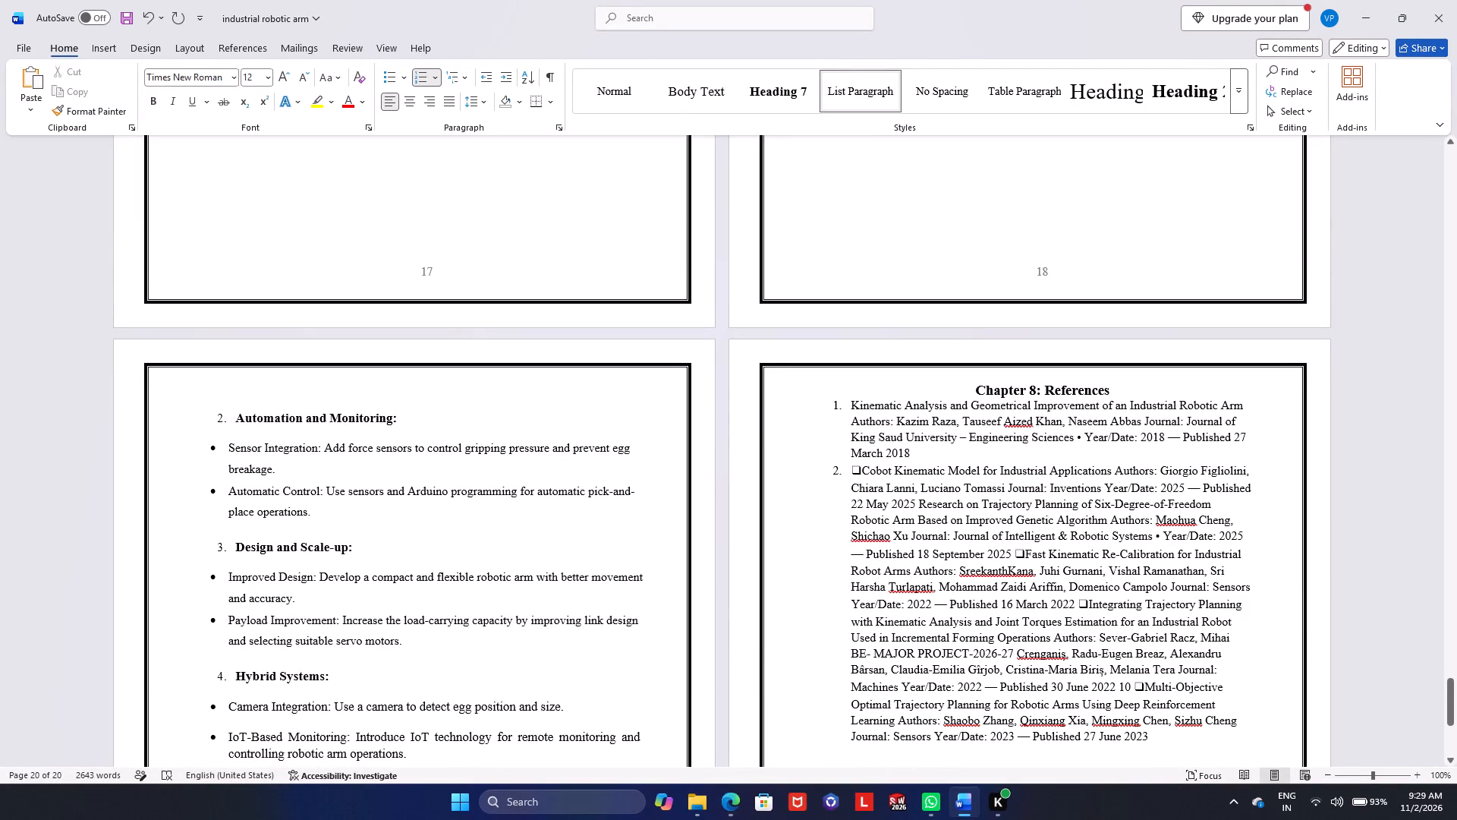
click(1010, 550)
key(Return)
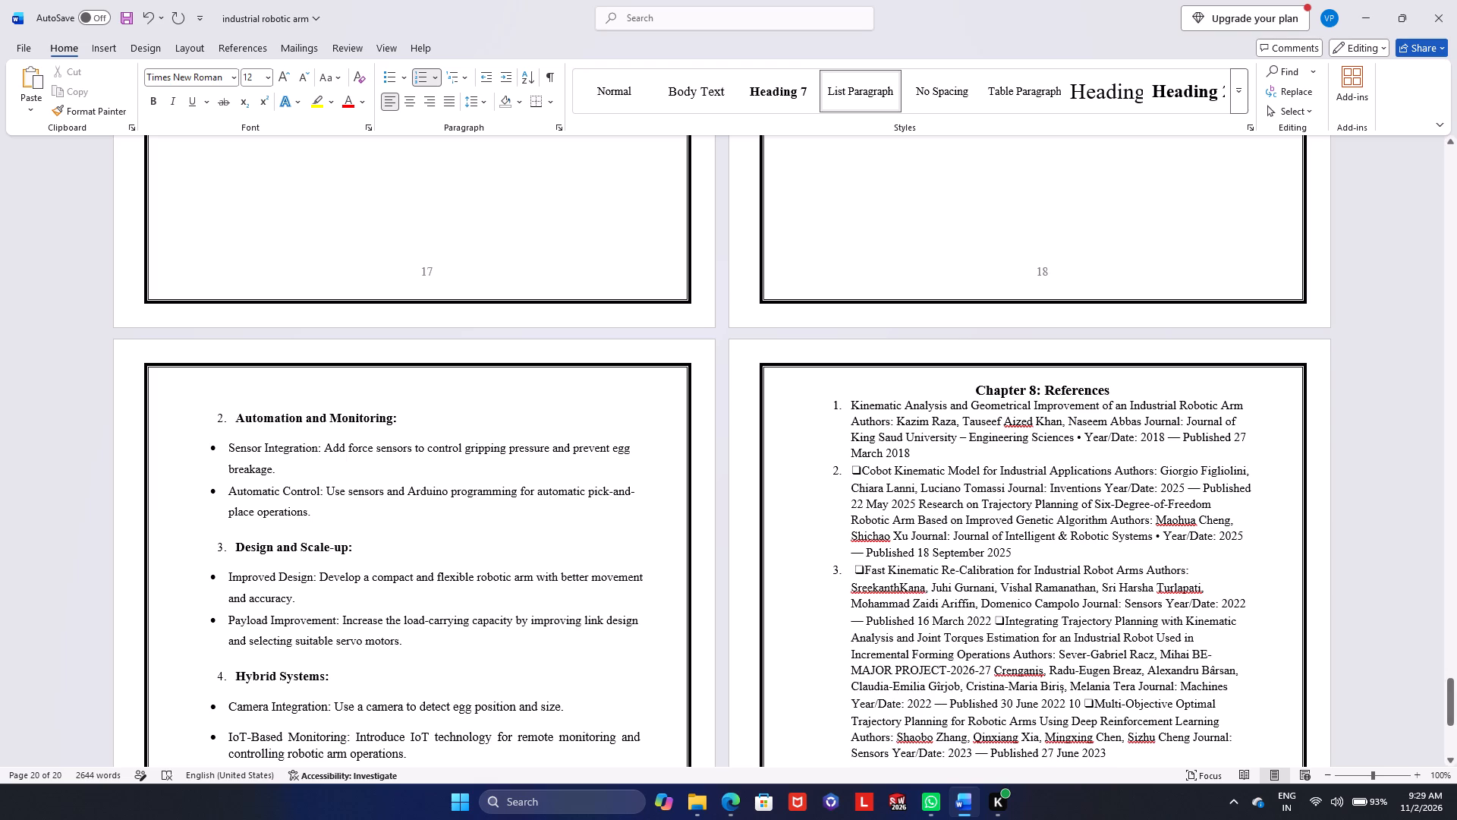
click(897, 588)
key(space)
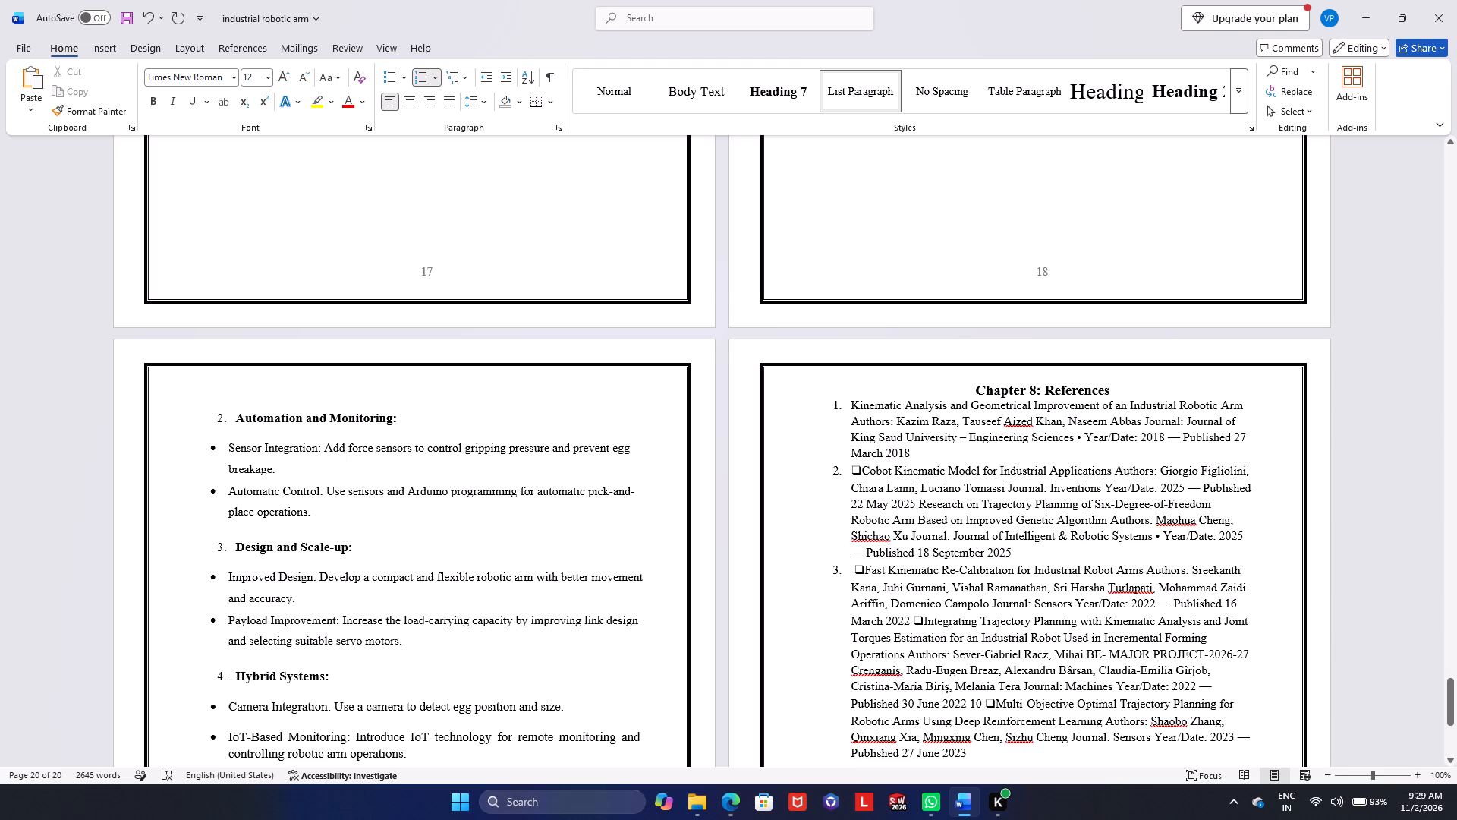
click(914, 621)
key(Return)
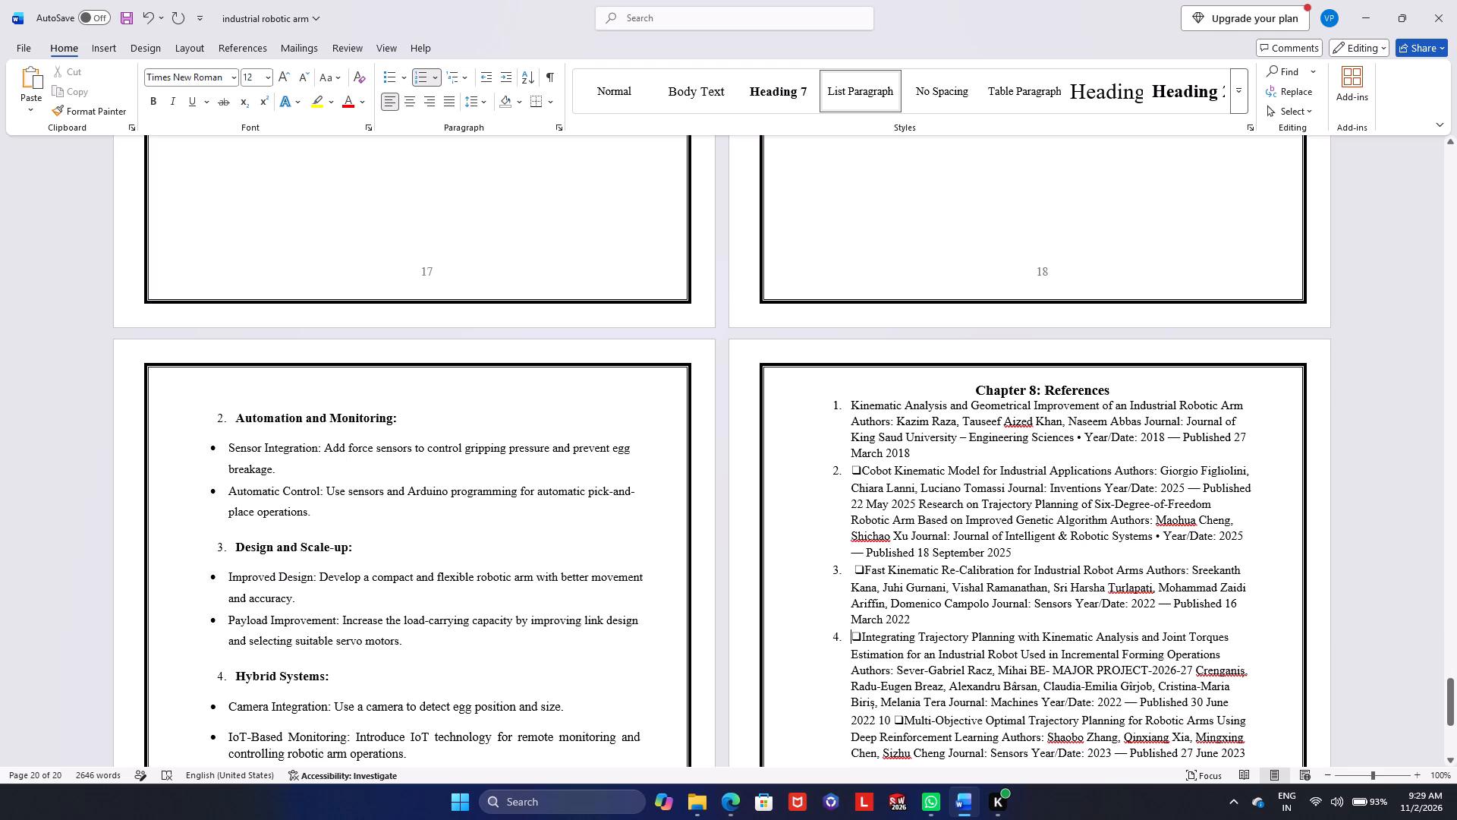
Split the joined fourth reference at "Multi-Objective Optimal Trajectory Planning" so that title starts its own numbered entry.
click(887, 717)
key(Return)
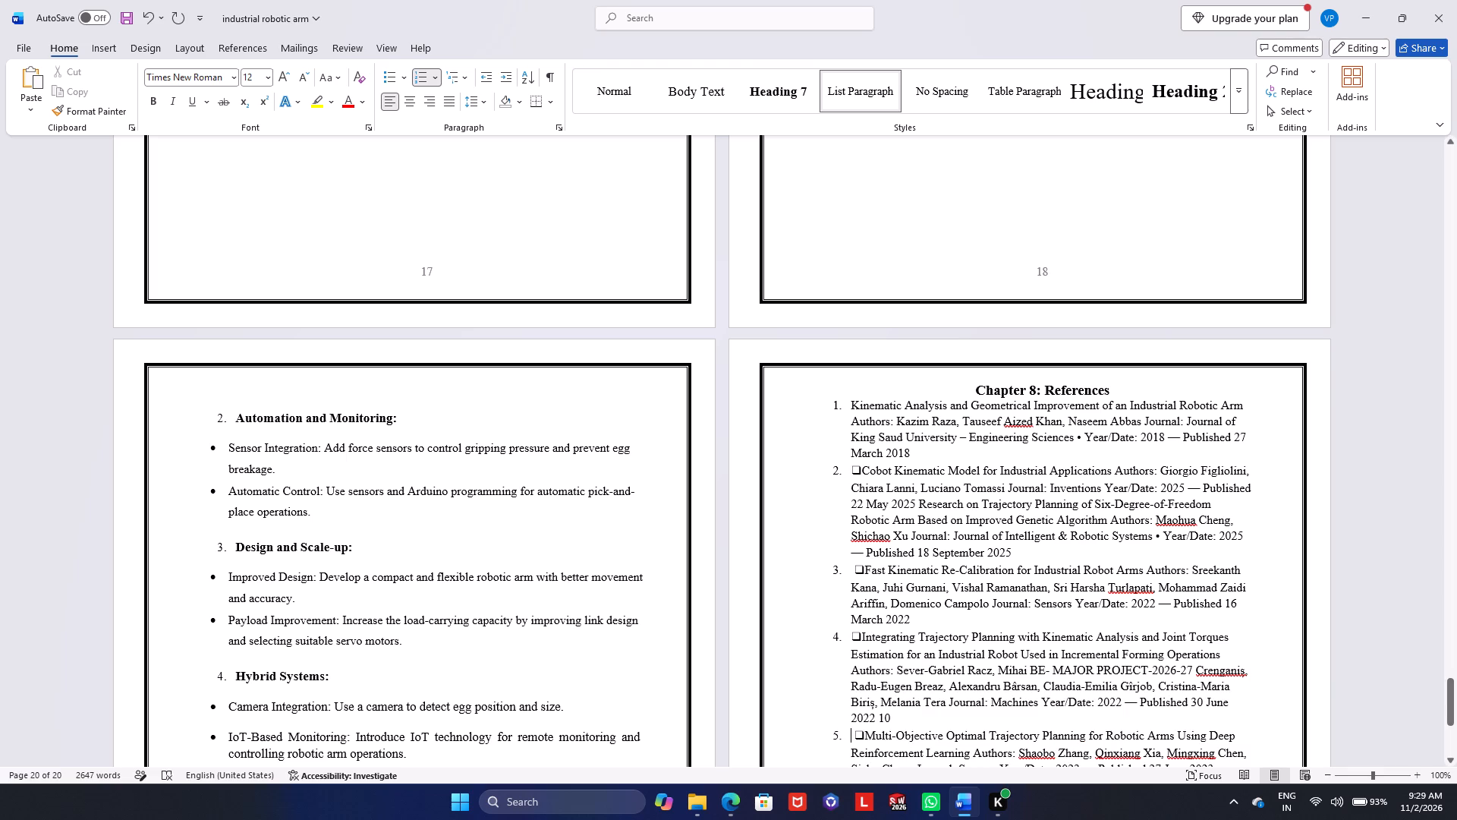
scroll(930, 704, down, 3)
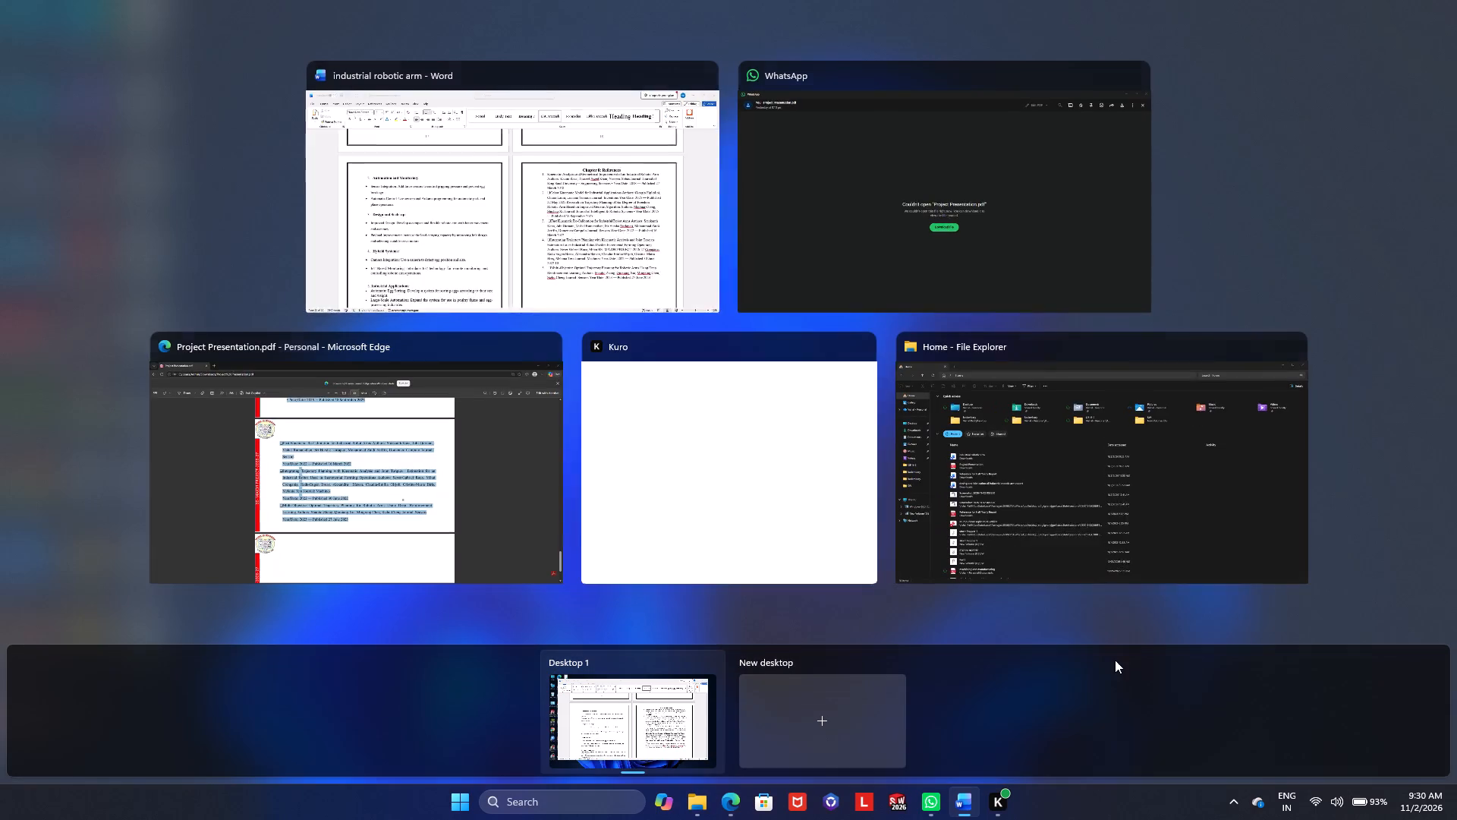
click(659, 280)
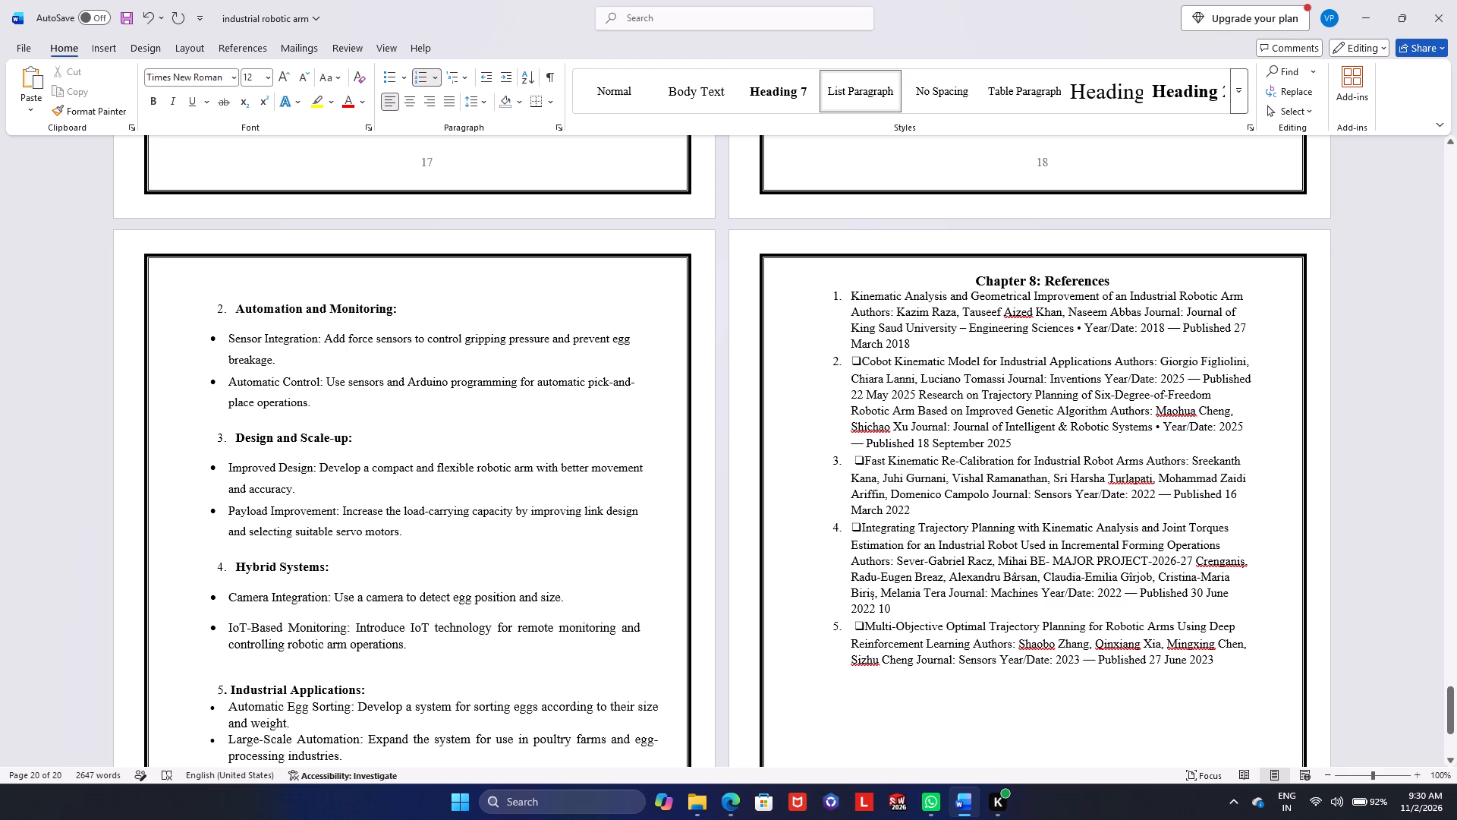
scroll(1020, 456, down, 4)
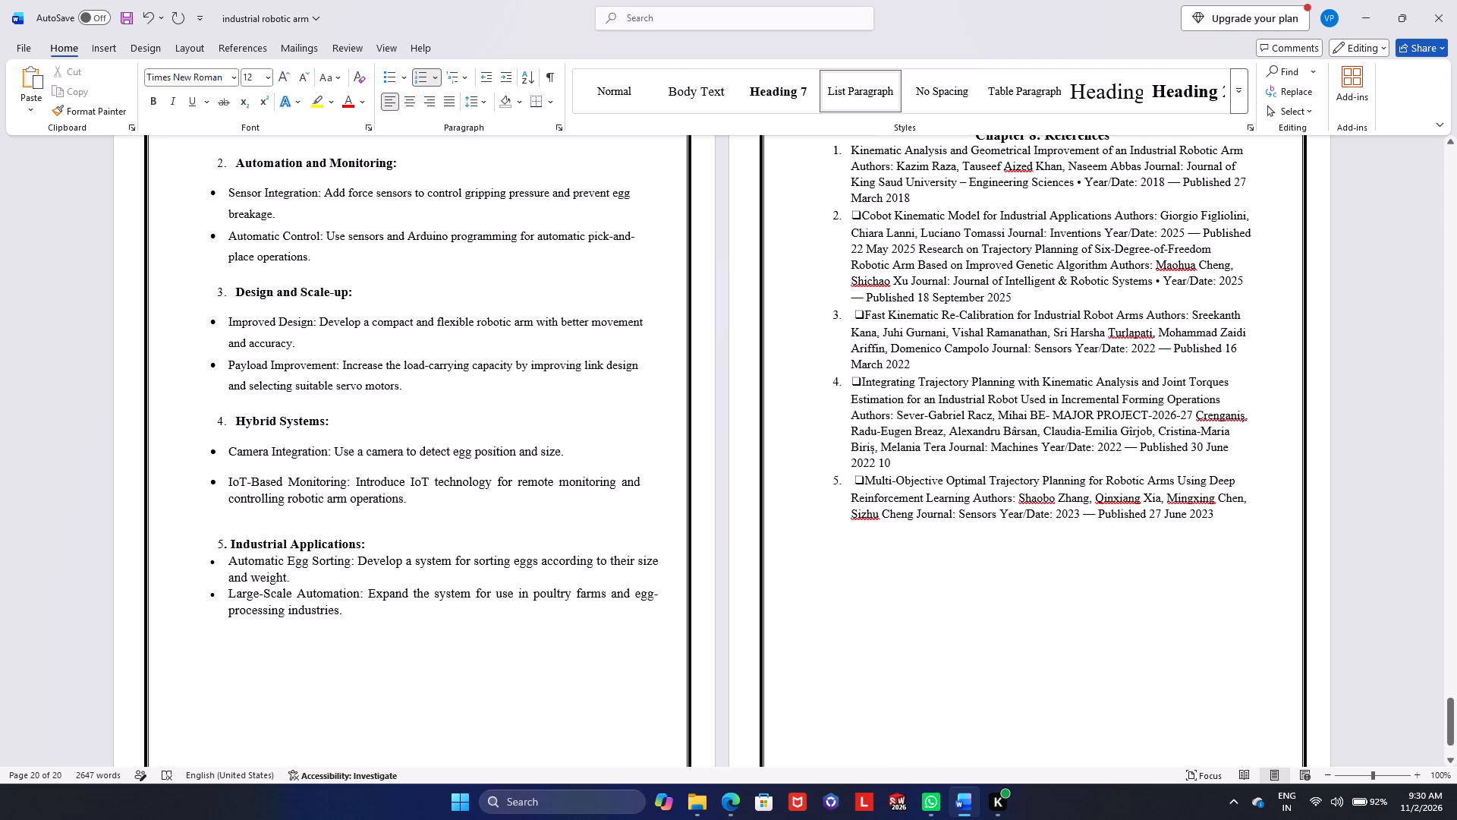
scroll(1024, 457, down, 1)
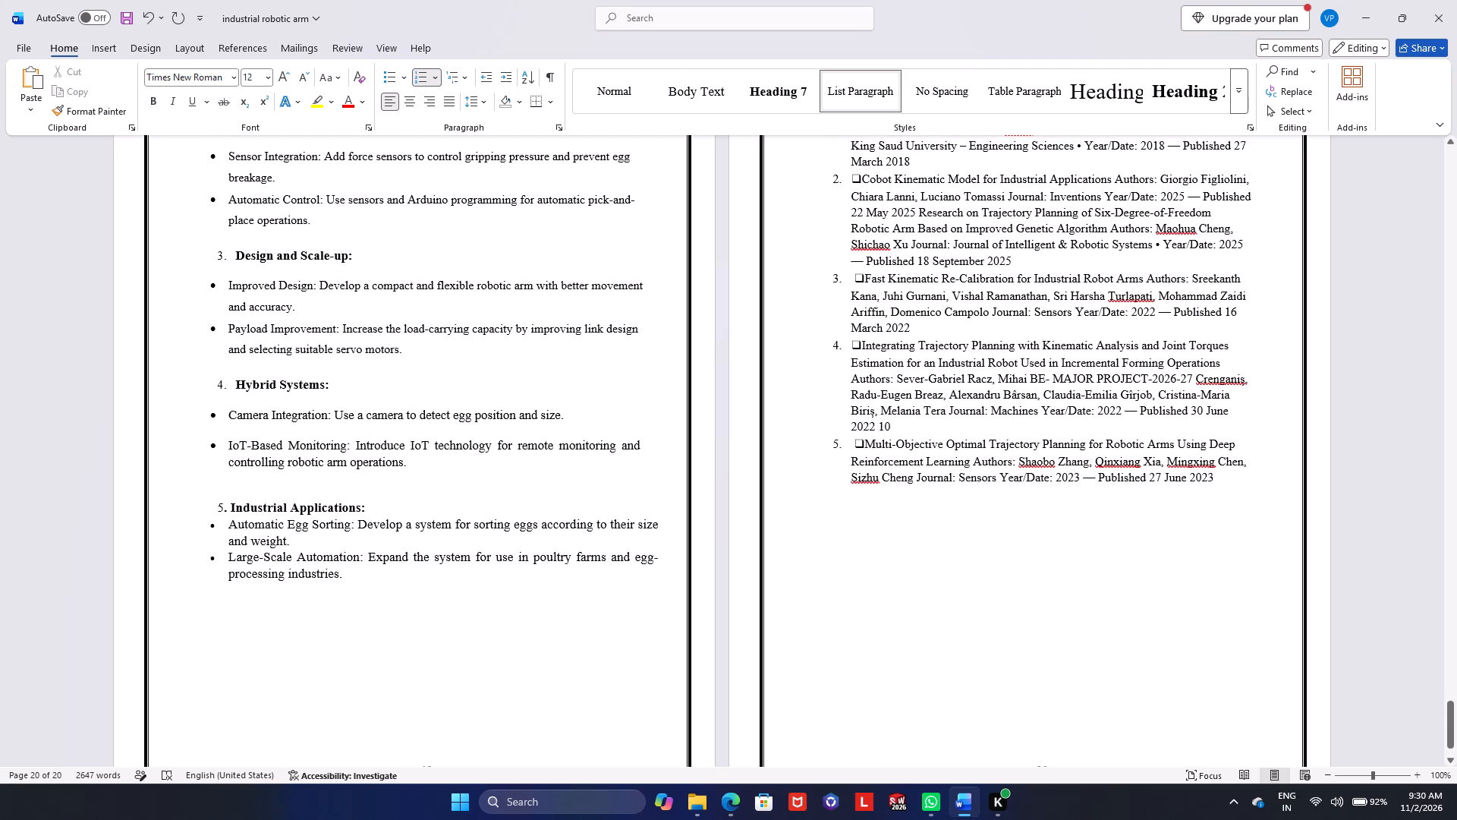
Look over the numbered Chapter 8 references and the preceding future scope pages.
scroll(1100, 484, down, 1)
scroll(1100, 484, up, 2)
scroll(1100, 484, down, 4)
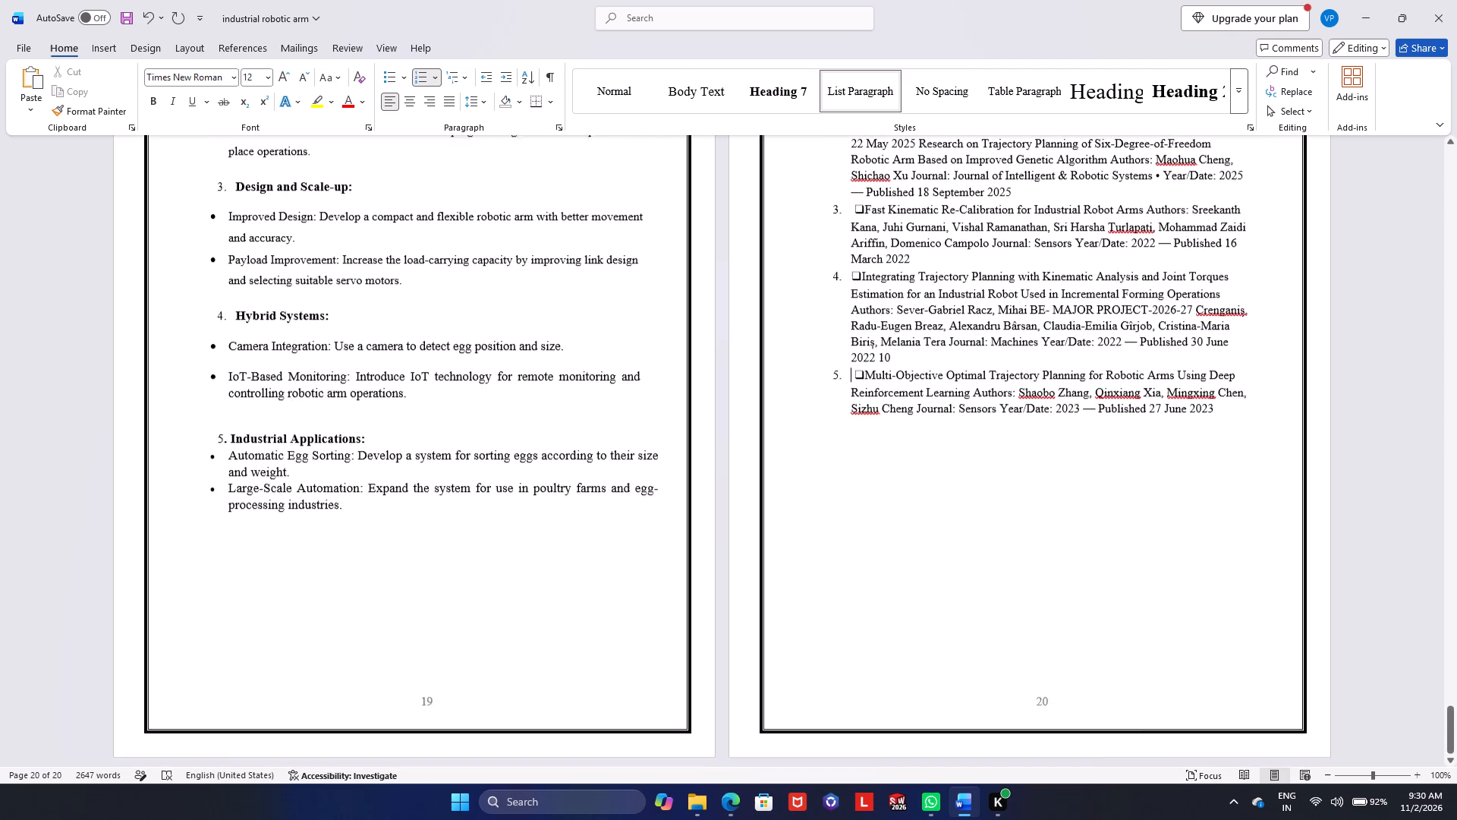
scroll(1100, 483, down, 5)
scroll(1100, 479, up, 6)
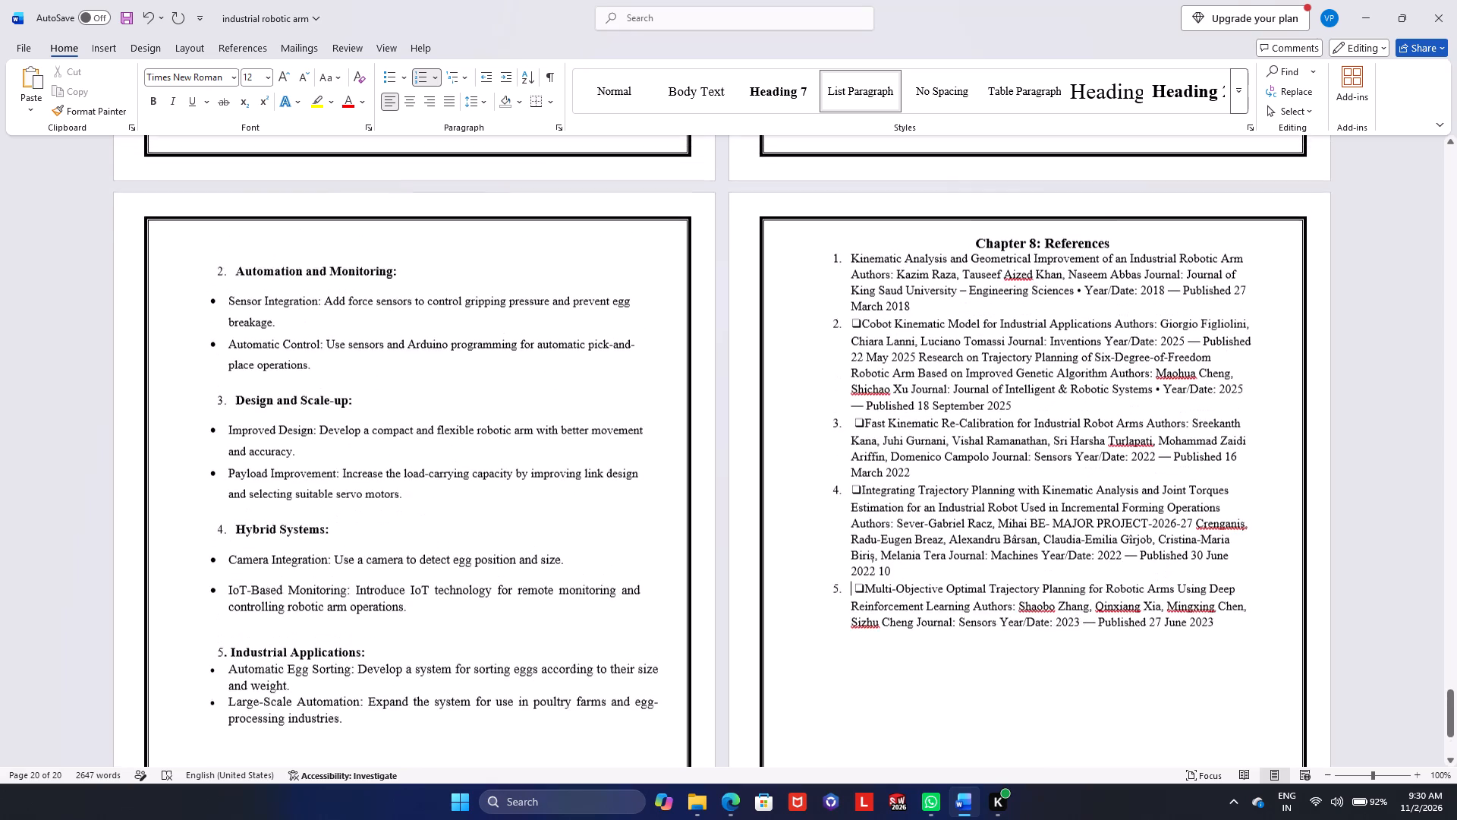
scroll(1100, 473, up, 4)
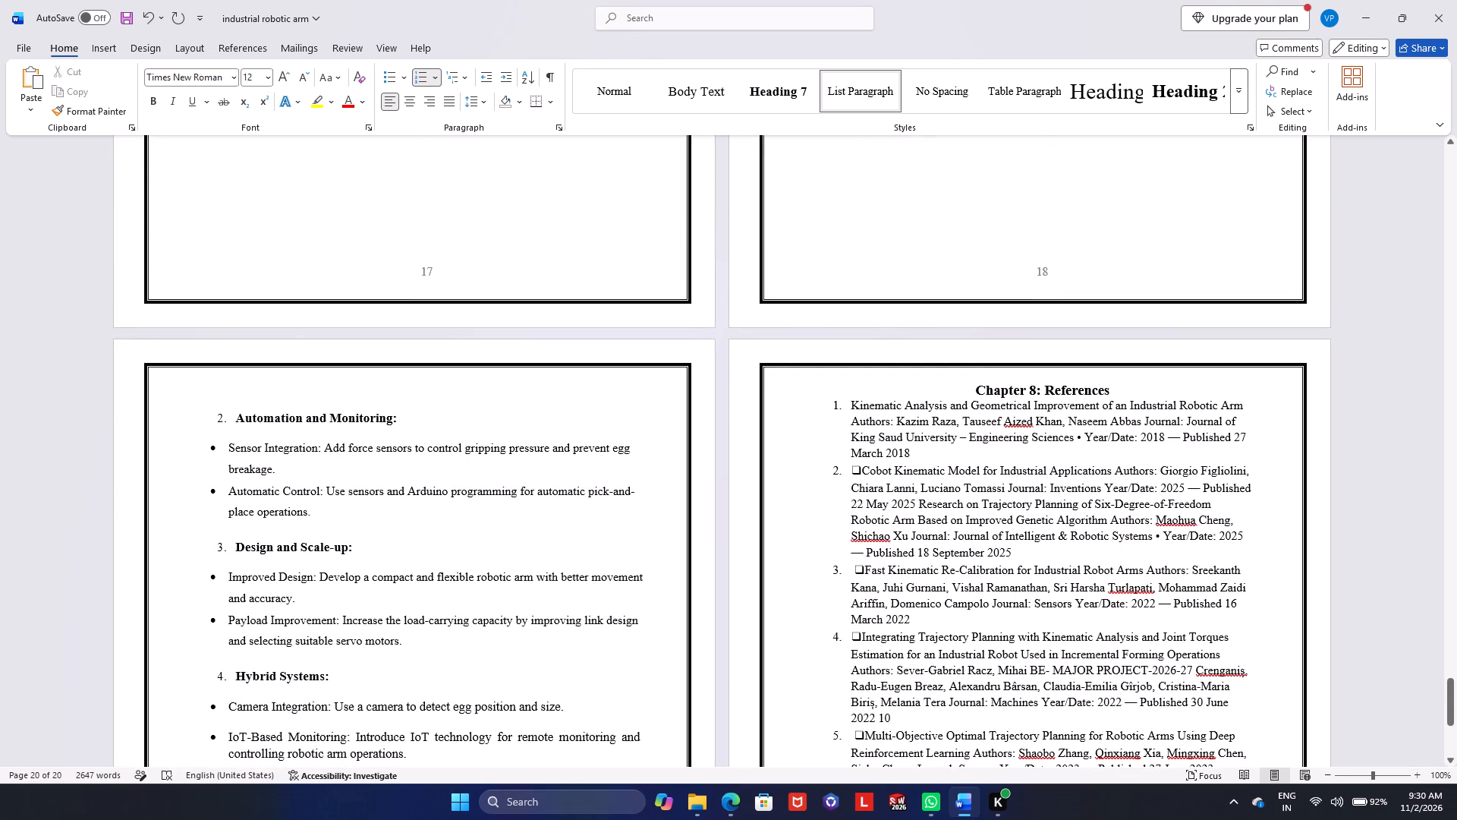
scroll(1095, 468, up, 6)
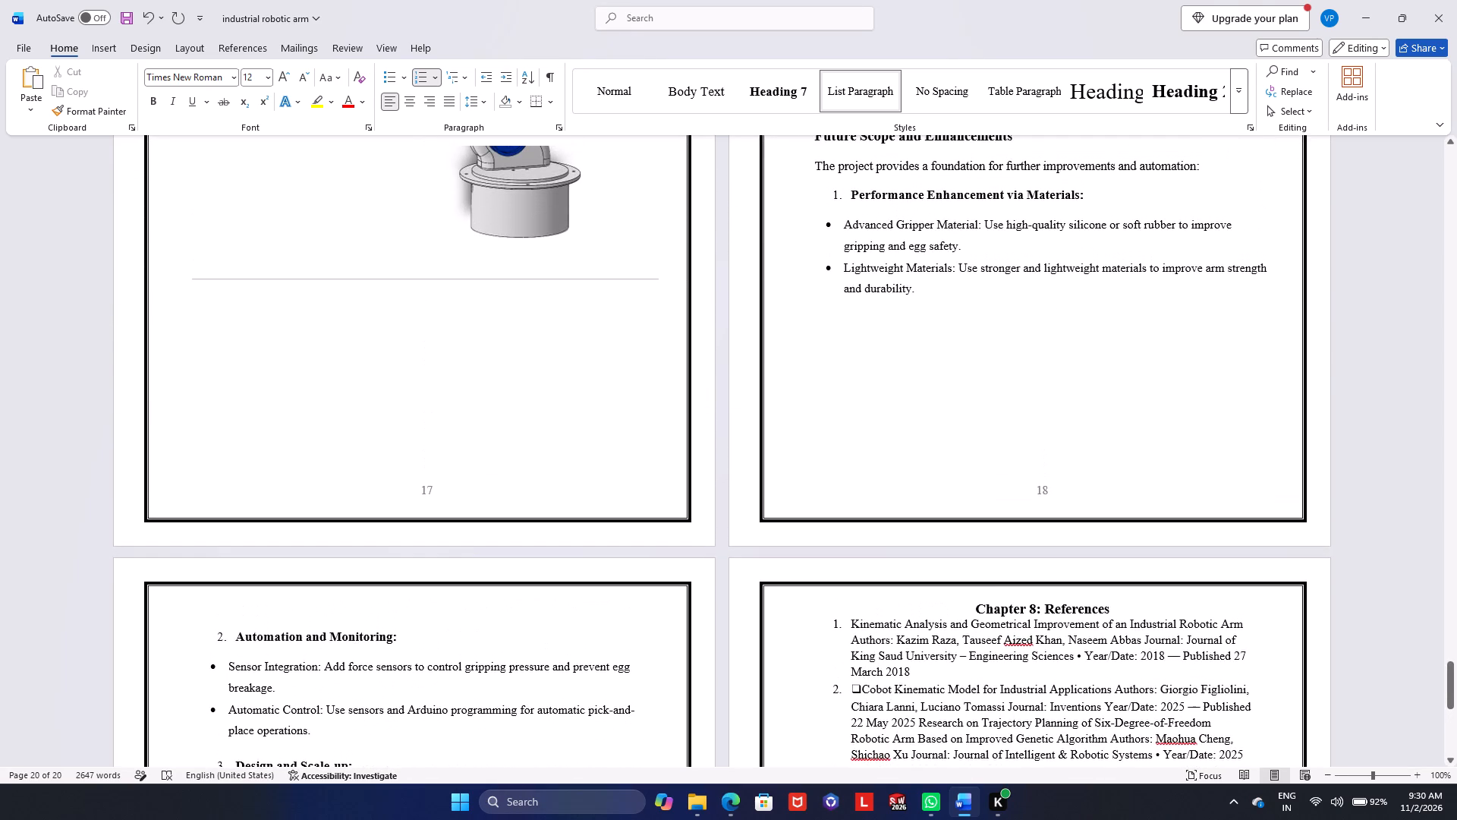
scroll(1099, 468, down, 12)
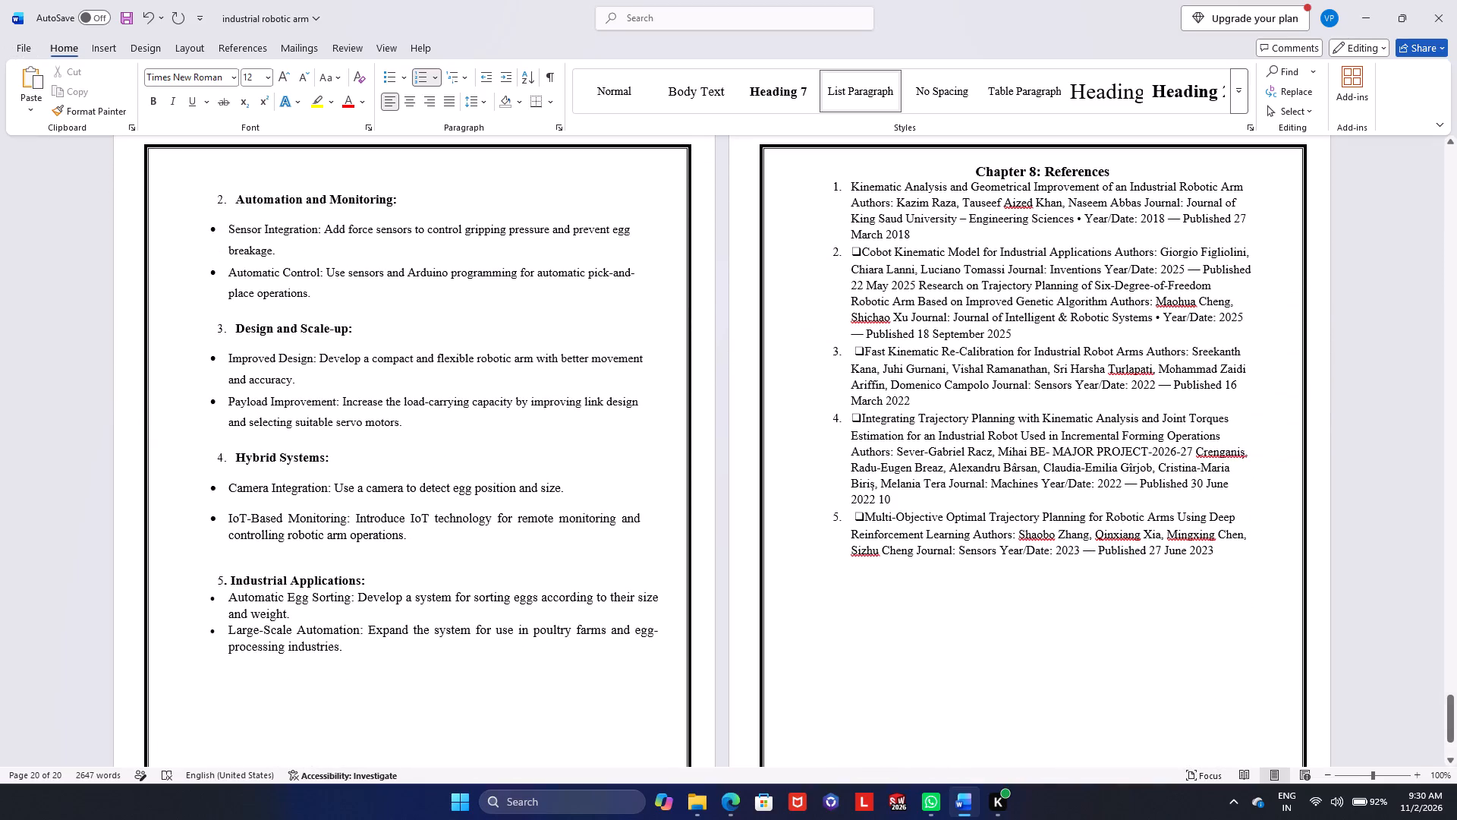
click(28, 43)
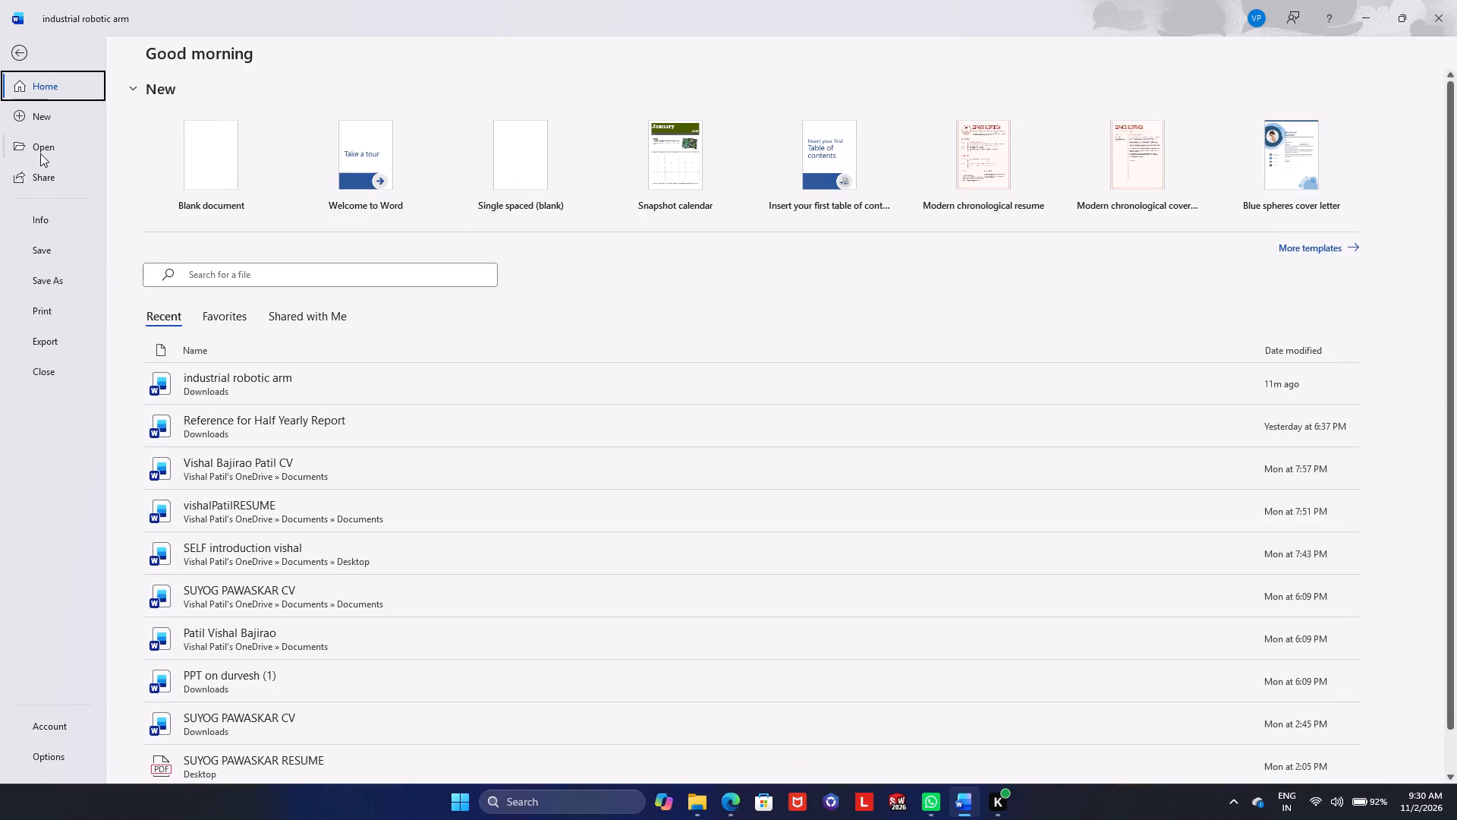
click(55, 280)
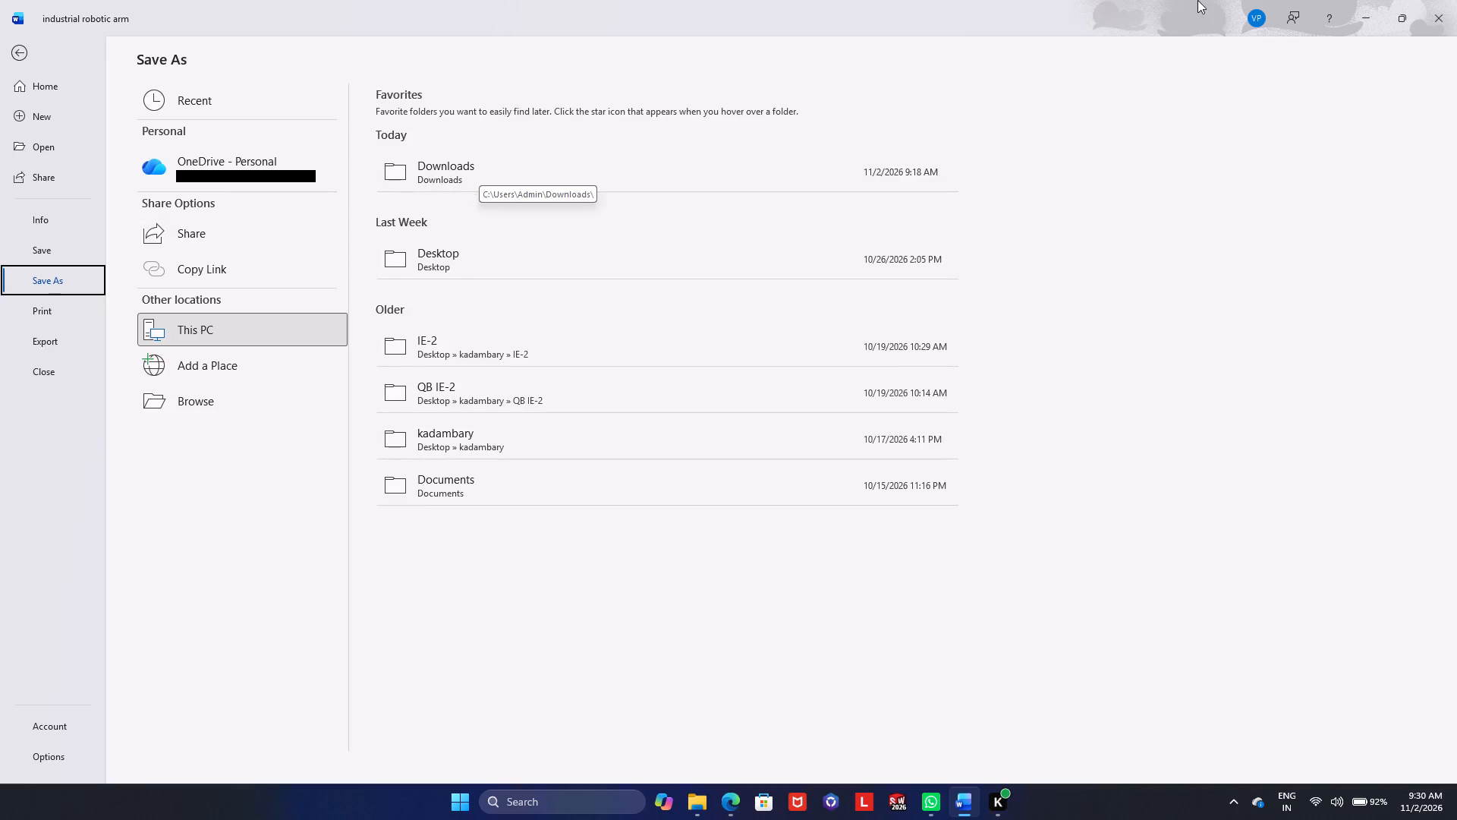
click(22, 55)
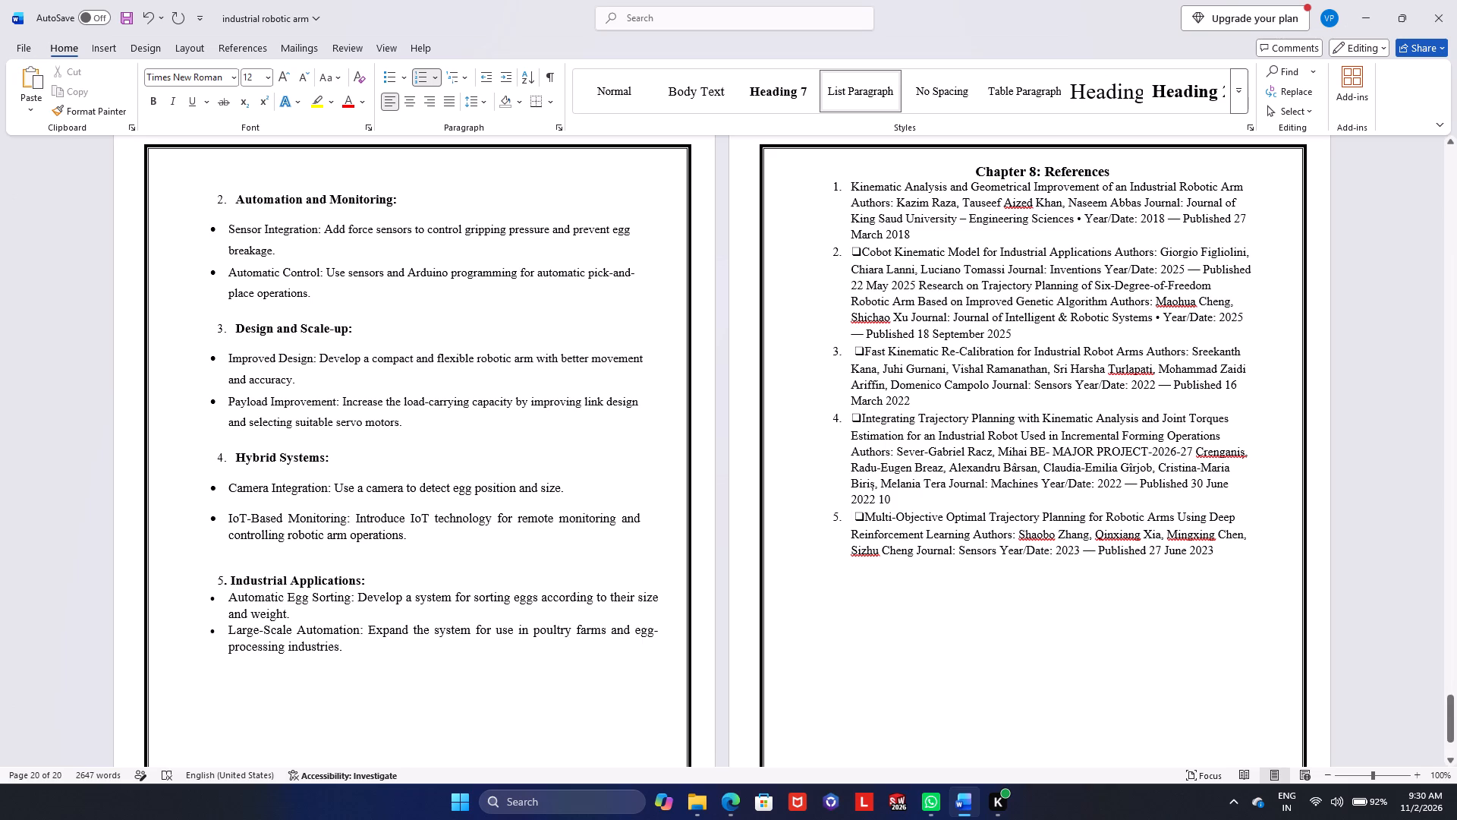
Justify all five numbered reference entries under Chapter 8.
scroll(179, 210, up, 1)
scroll(650, 412, down, 4)
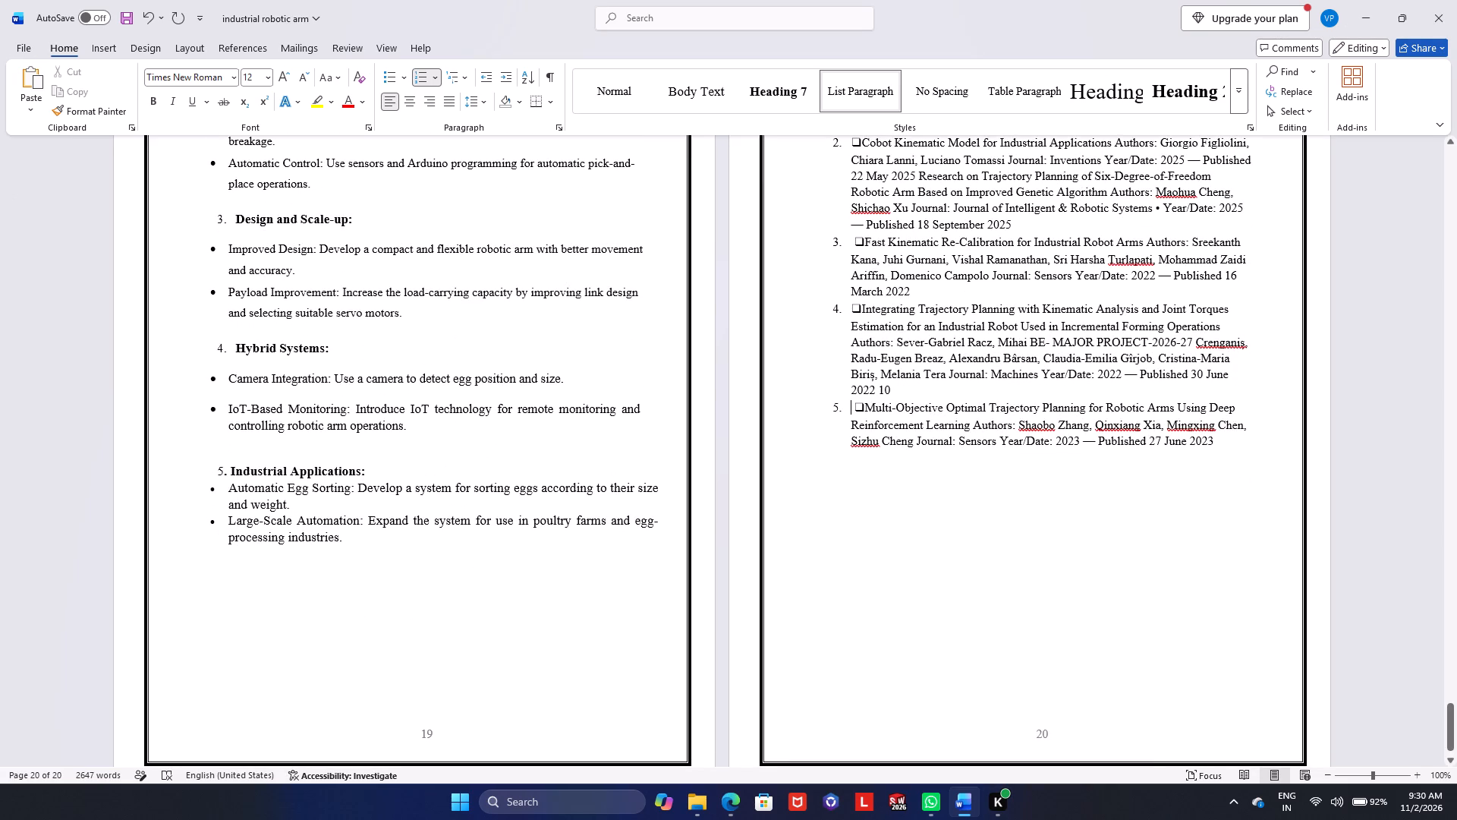
scroll(1231, 347, up, 6)
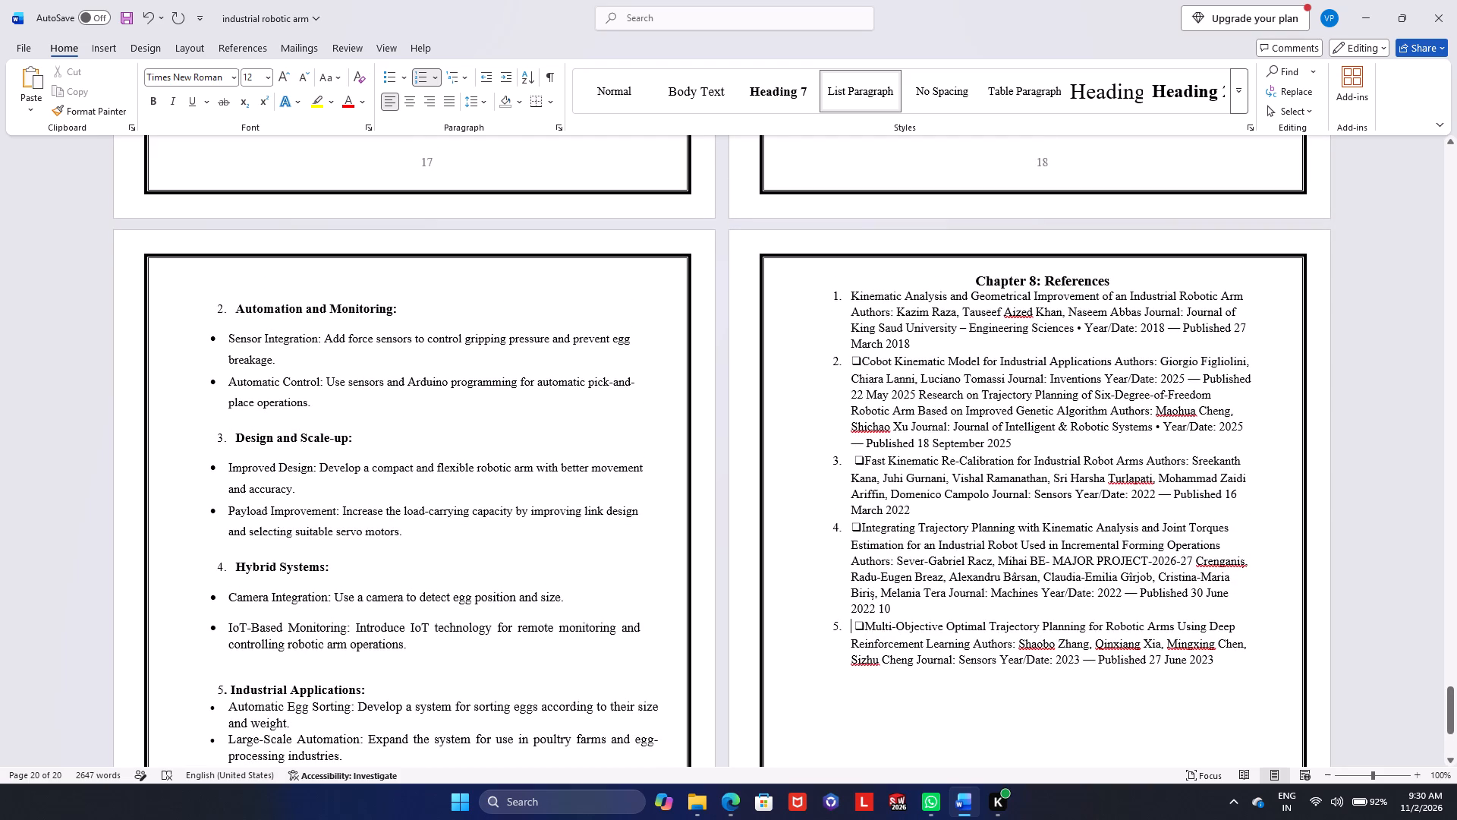
drag(849, 292, 1059, 597)
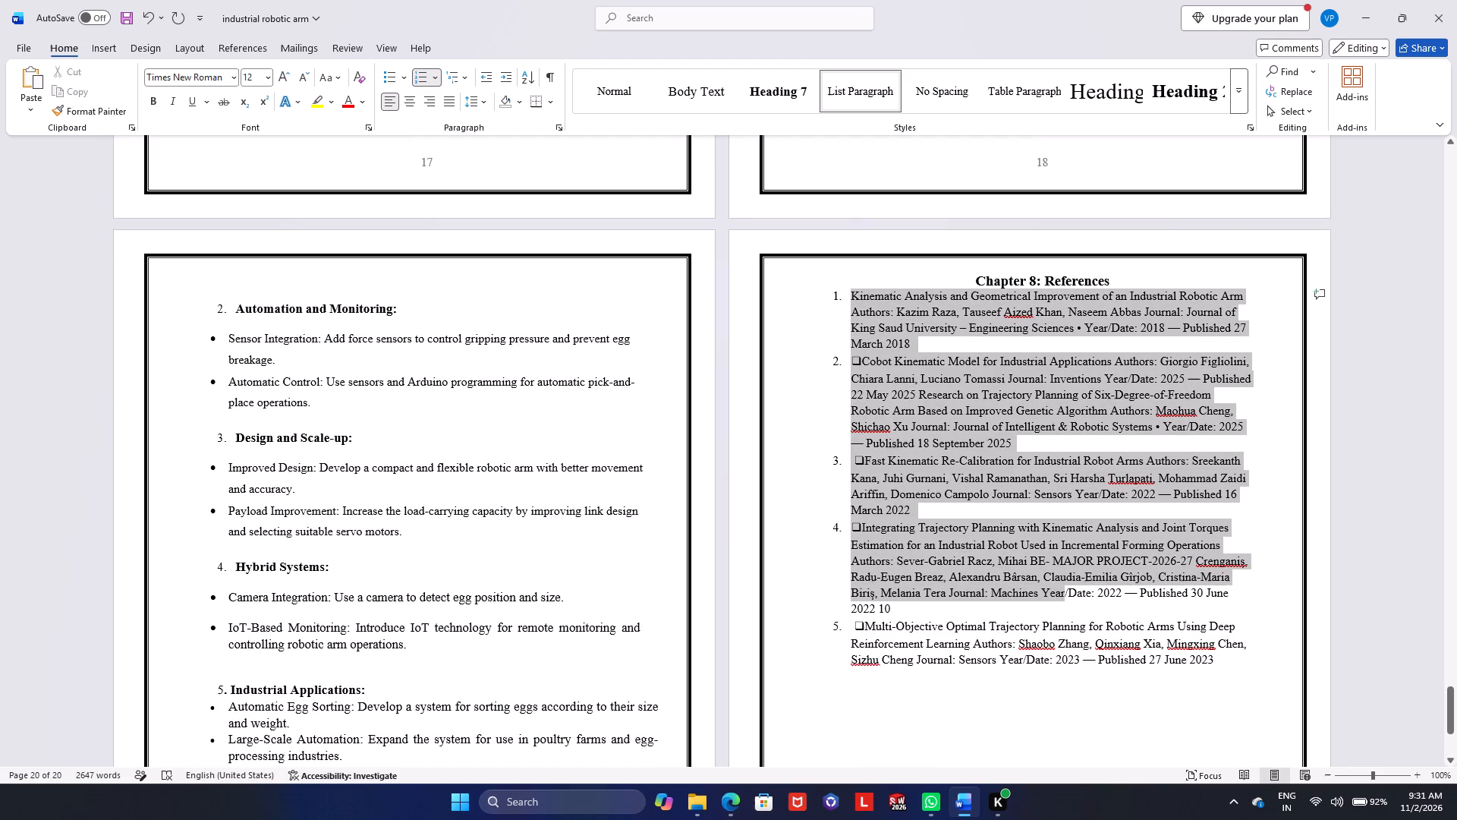
drag(1059, 597, 1214, 661)
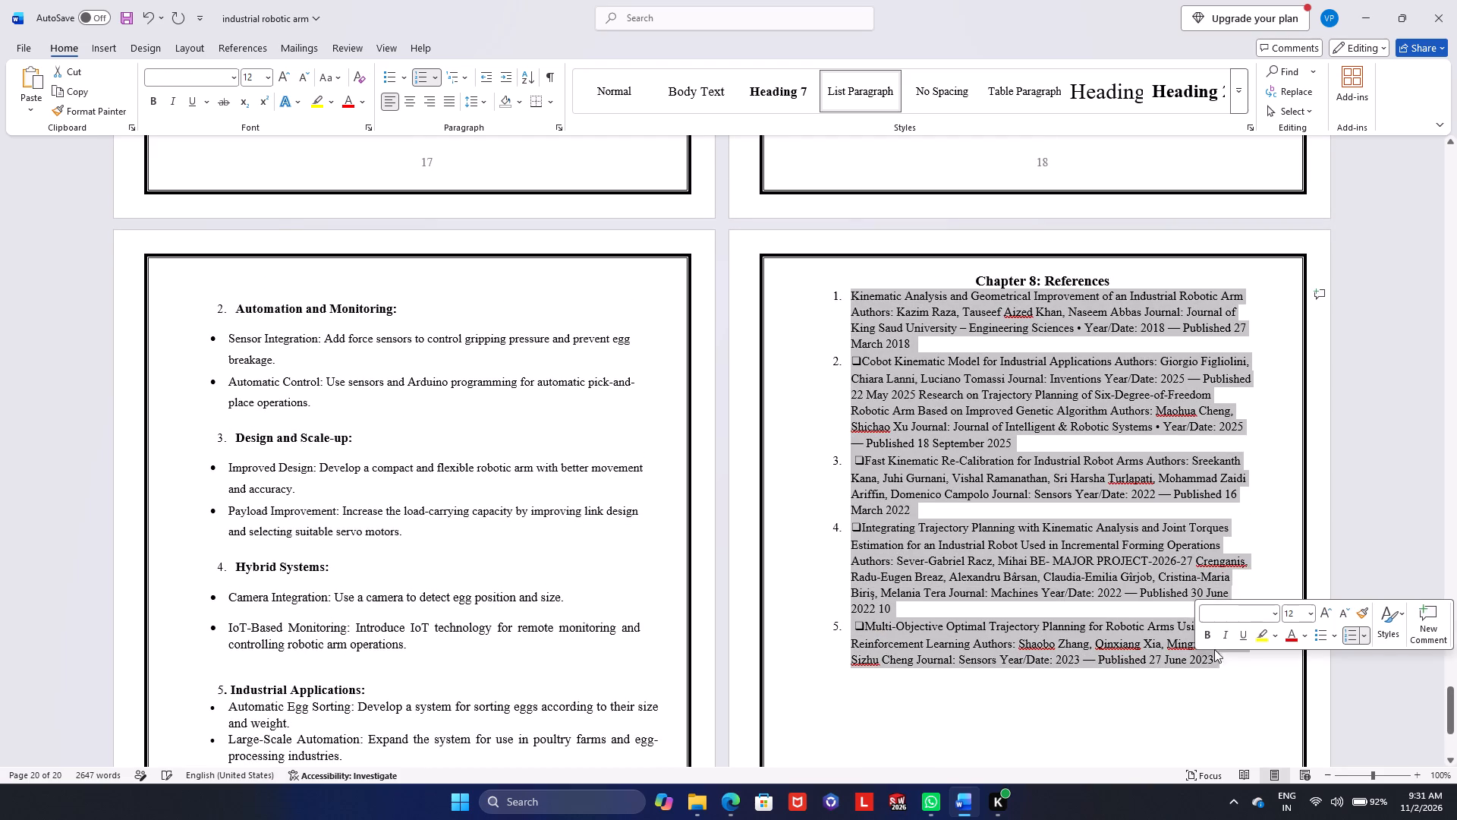
click(455, 104)
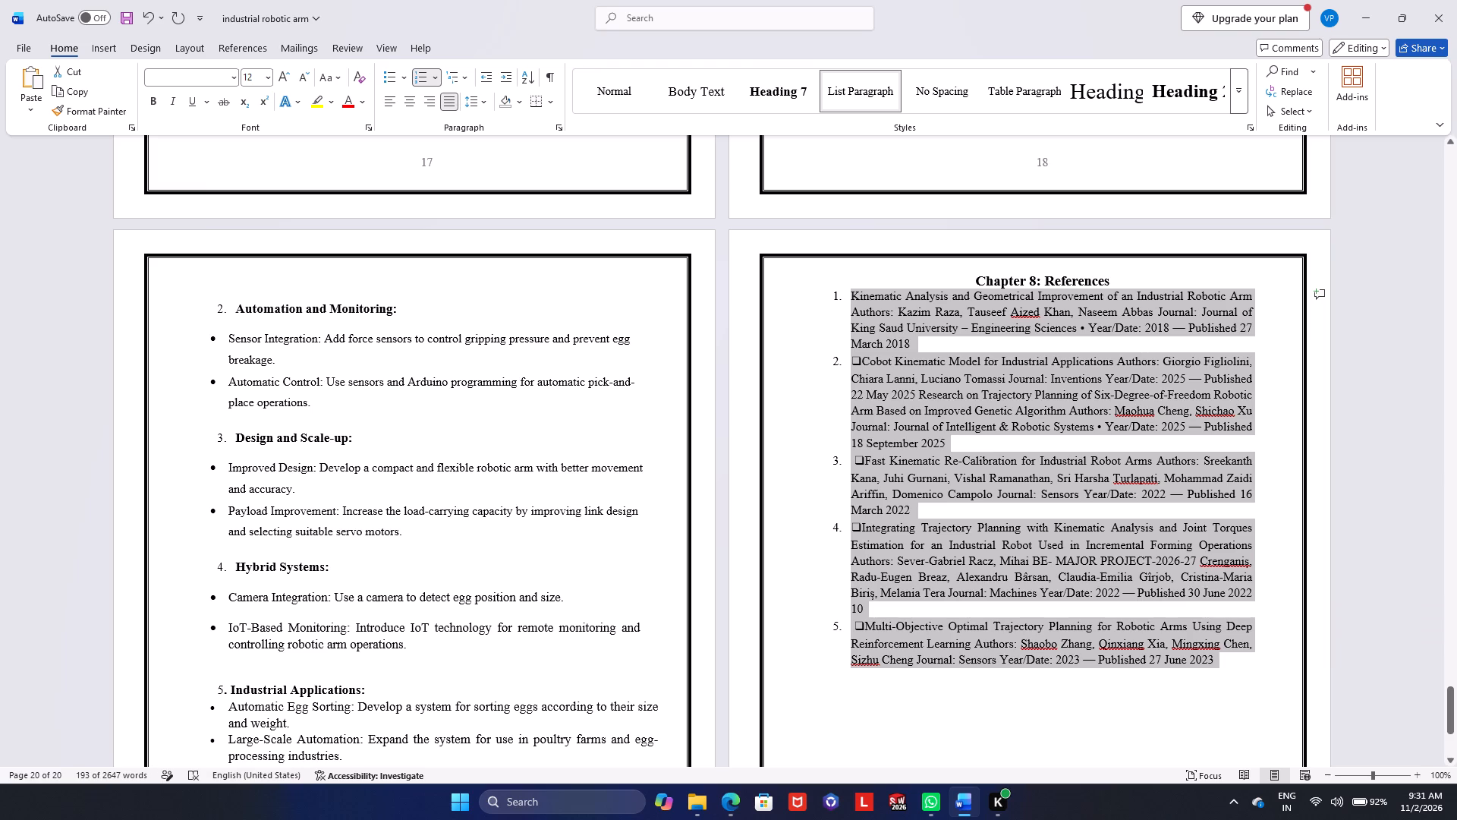
Insert three blank lines between the "Chapter 8: References" heading and the first reference.
click(1116, 276)
key(Return)
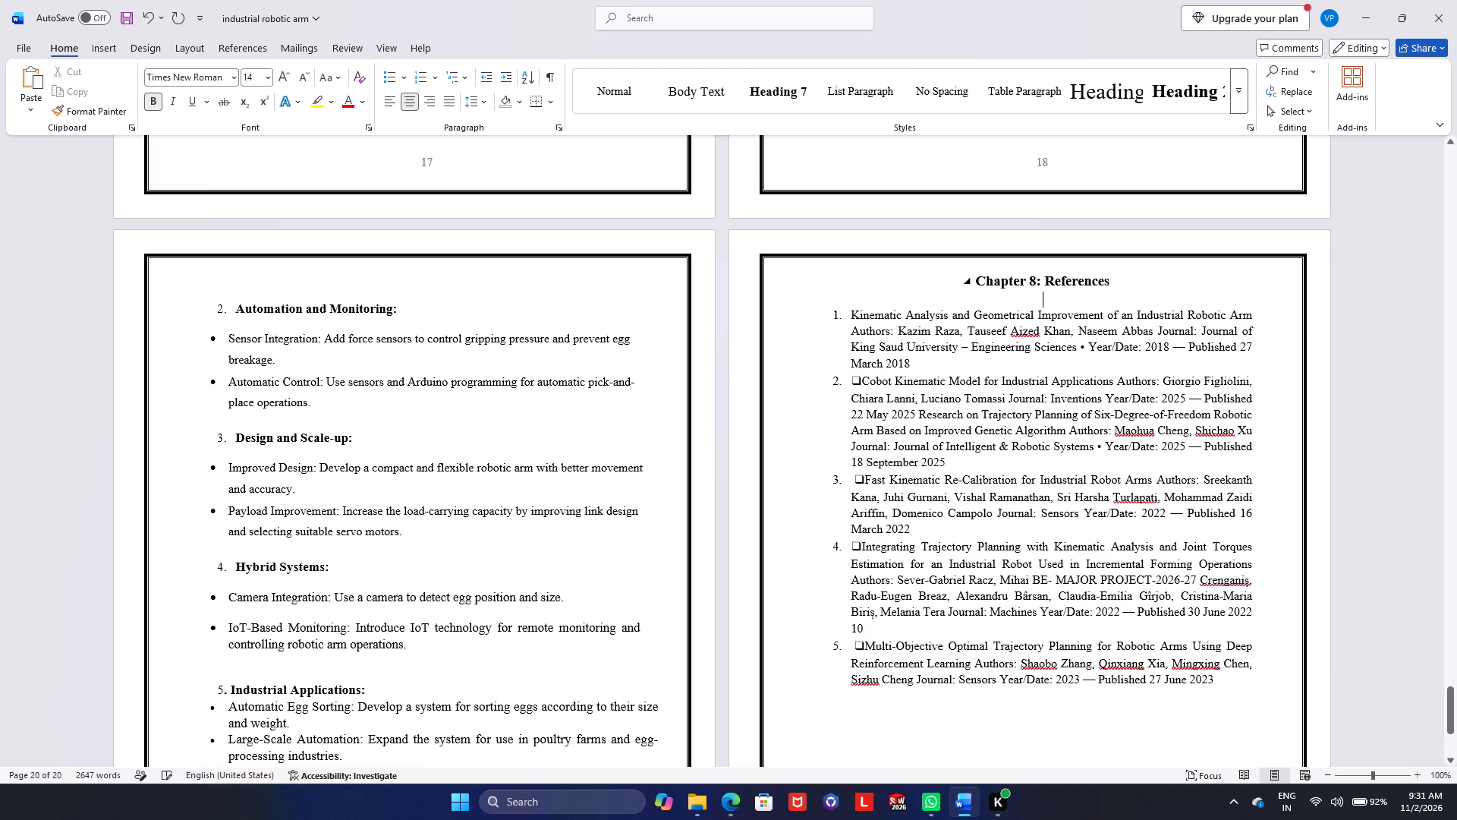
key(Return)
key(Return)
Justify the page 19 text from the Sensor Integration bullet through the Large-Scale Automation bullet.
scroll(1122, 283, down, 3)
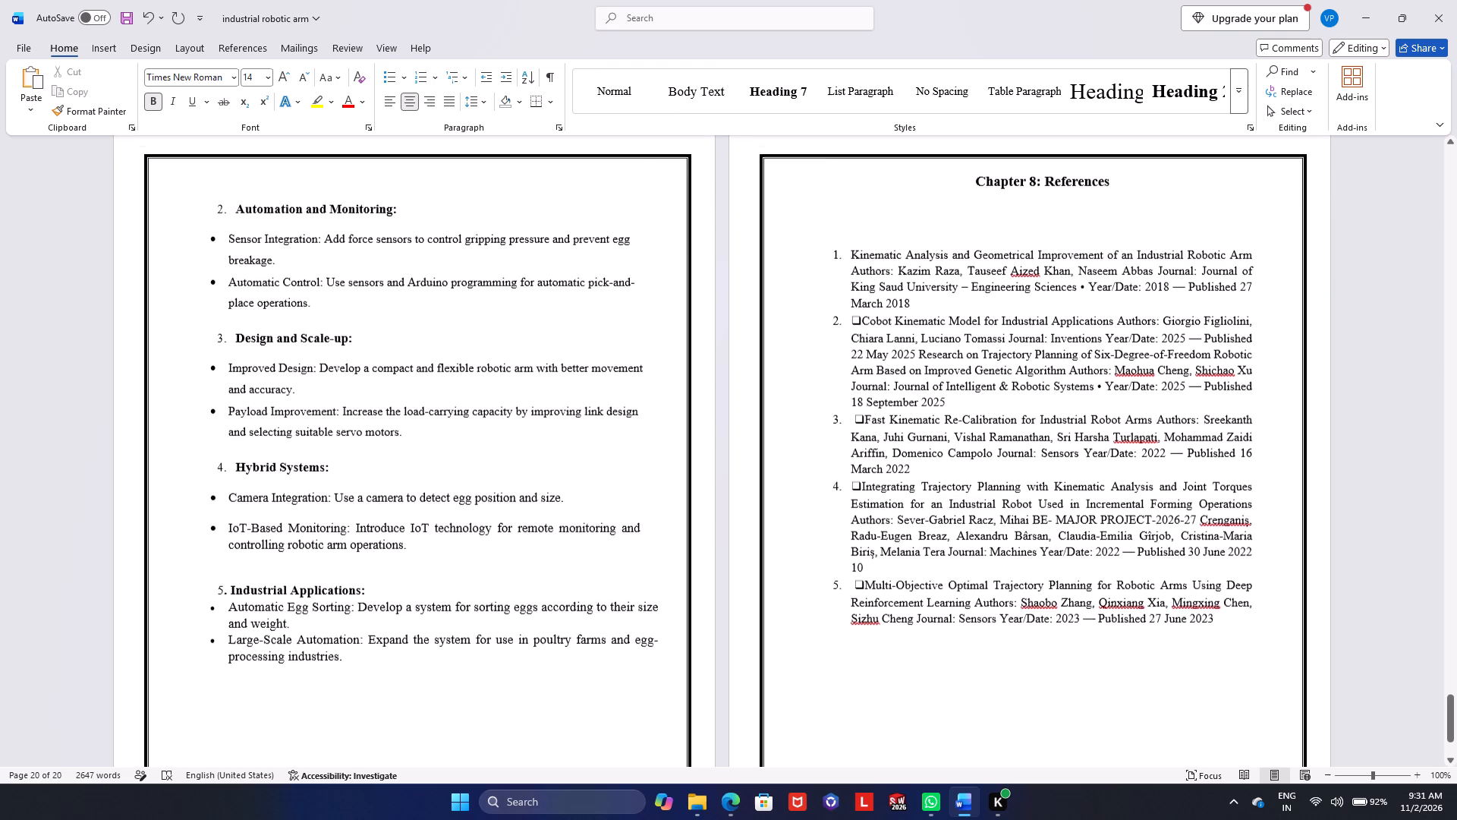
scroll(1157, 342, down, 2)
scroll(1159, 350, up, 2)
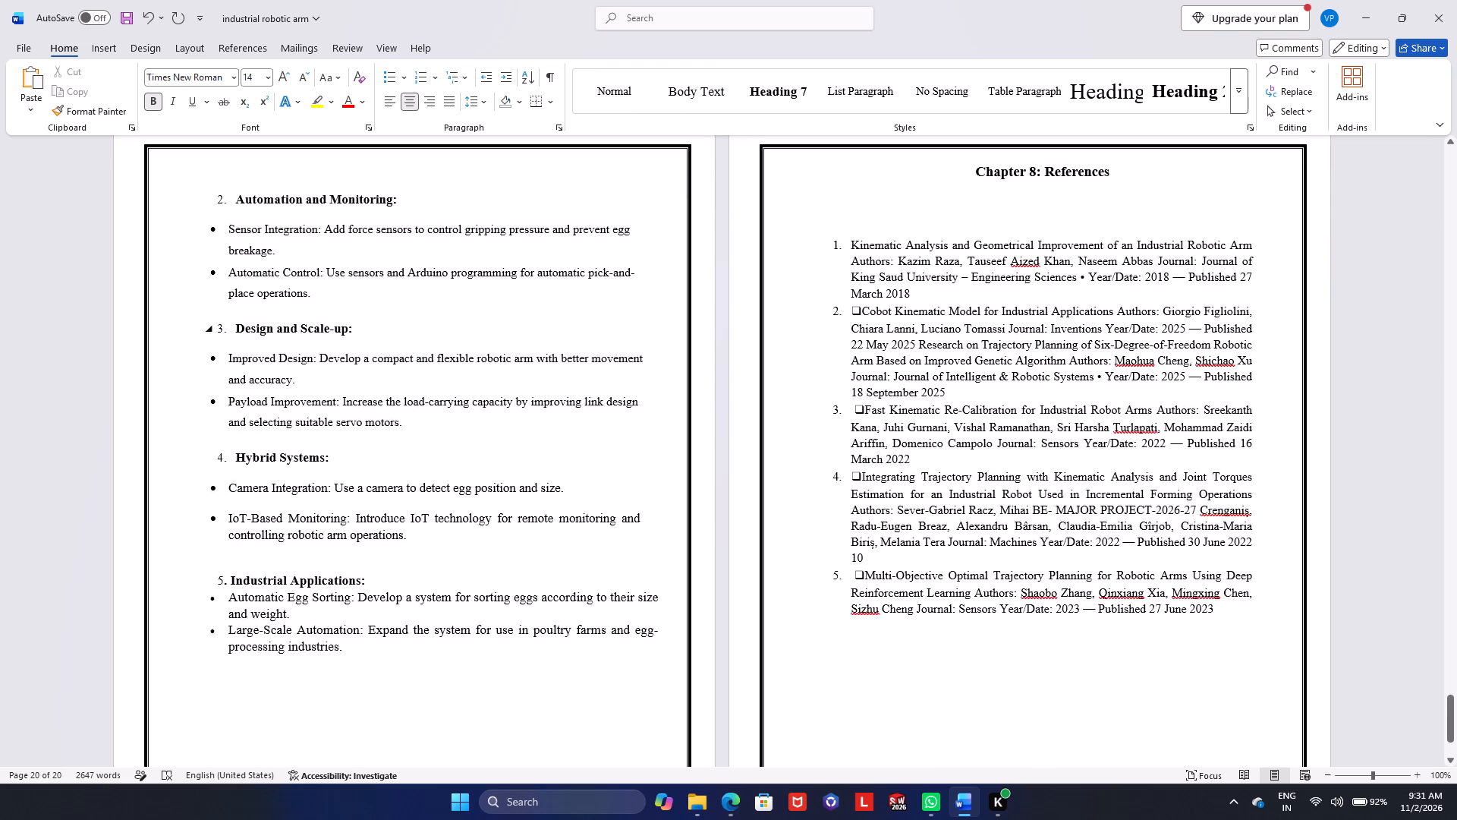
drag(250, 236, 404, 434)
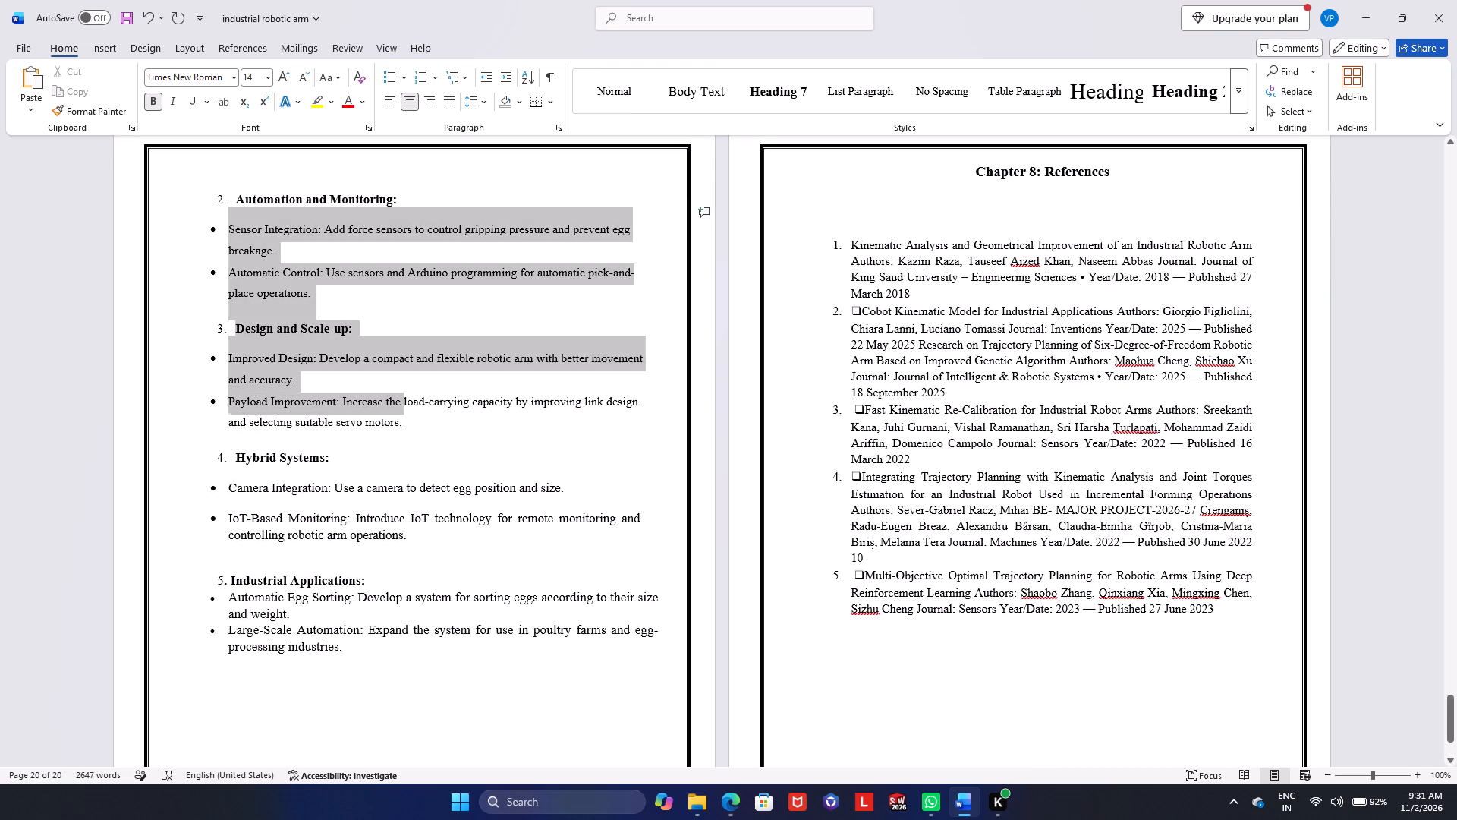
drag(404, 434, 542, 734)
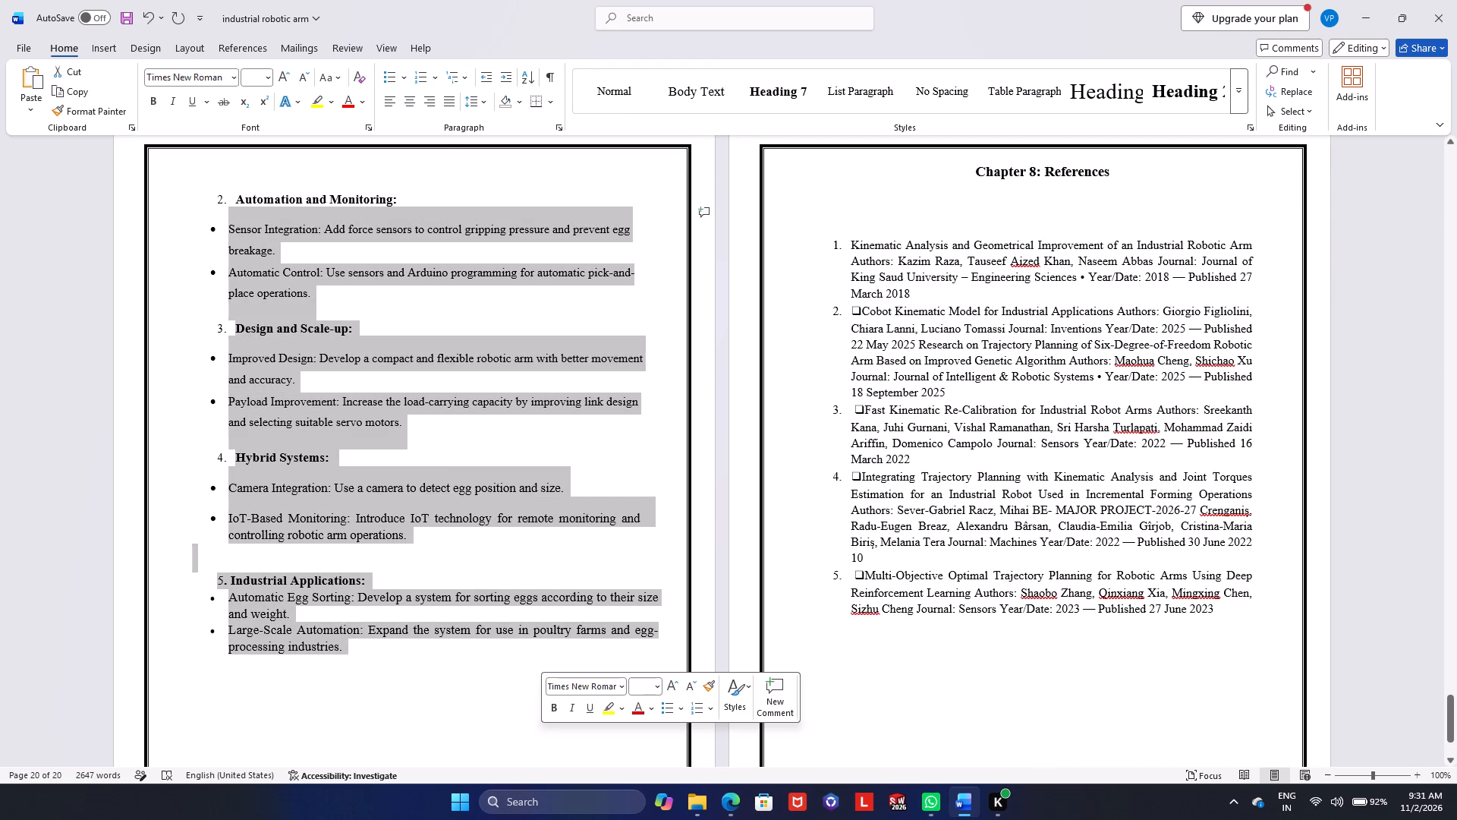
click(453, 102)
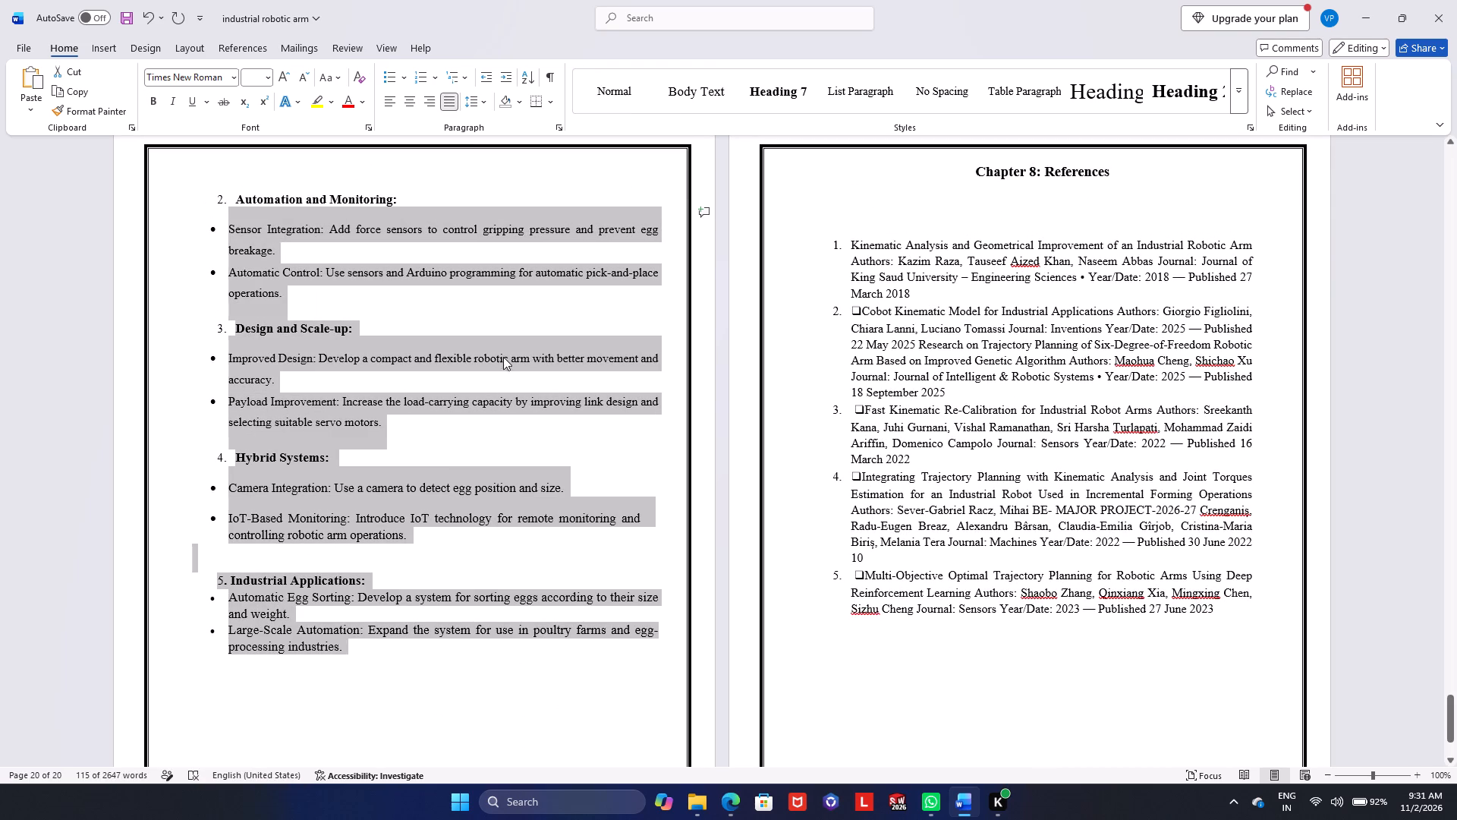
Justify the Chapter 7 text on page 18, from "Applications of the System" through the Lightweight Materials bullet.
scroll(495, 388, up, 7)
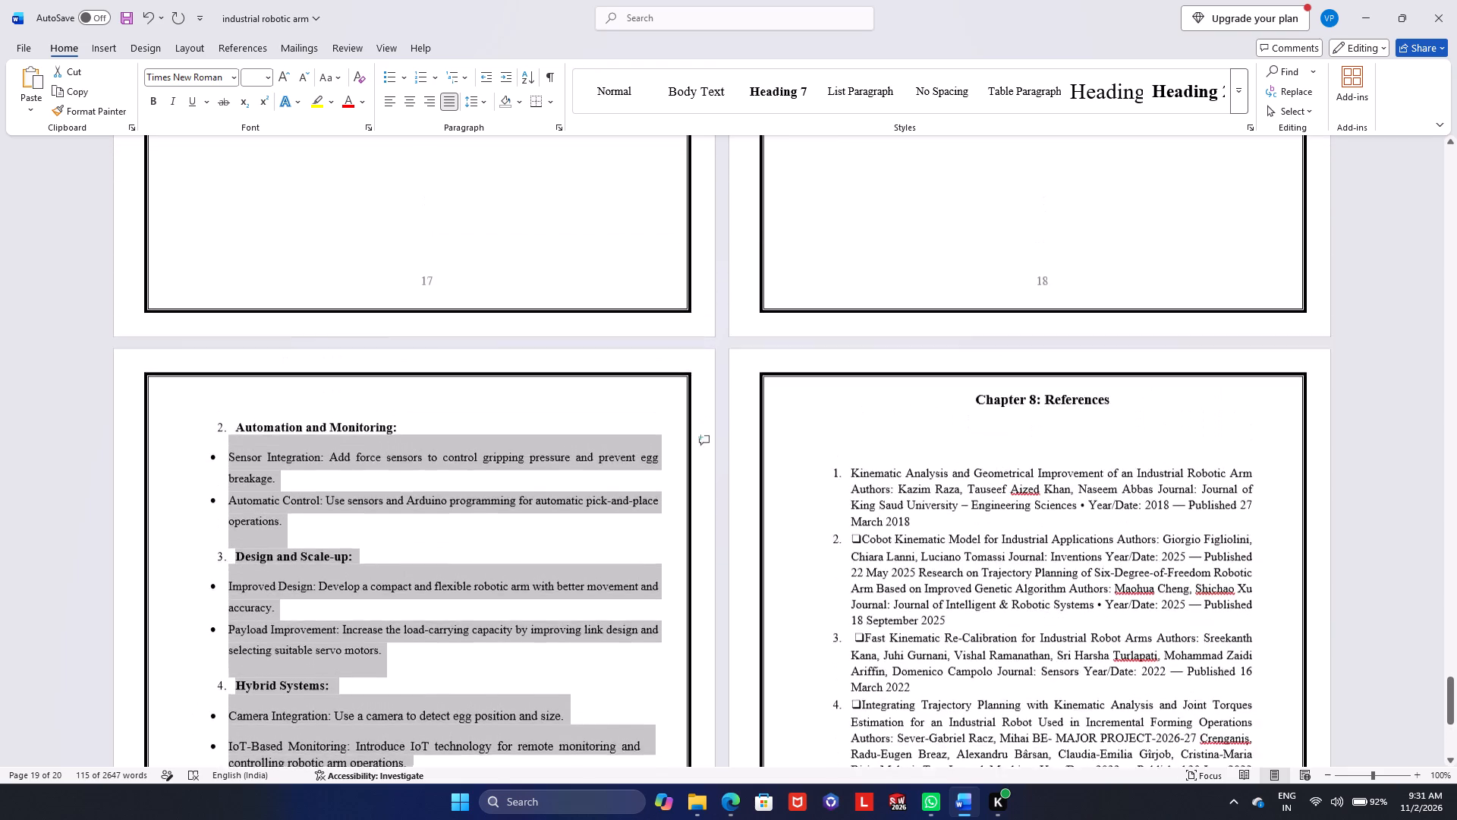
scroll(495, 374, up, 15)
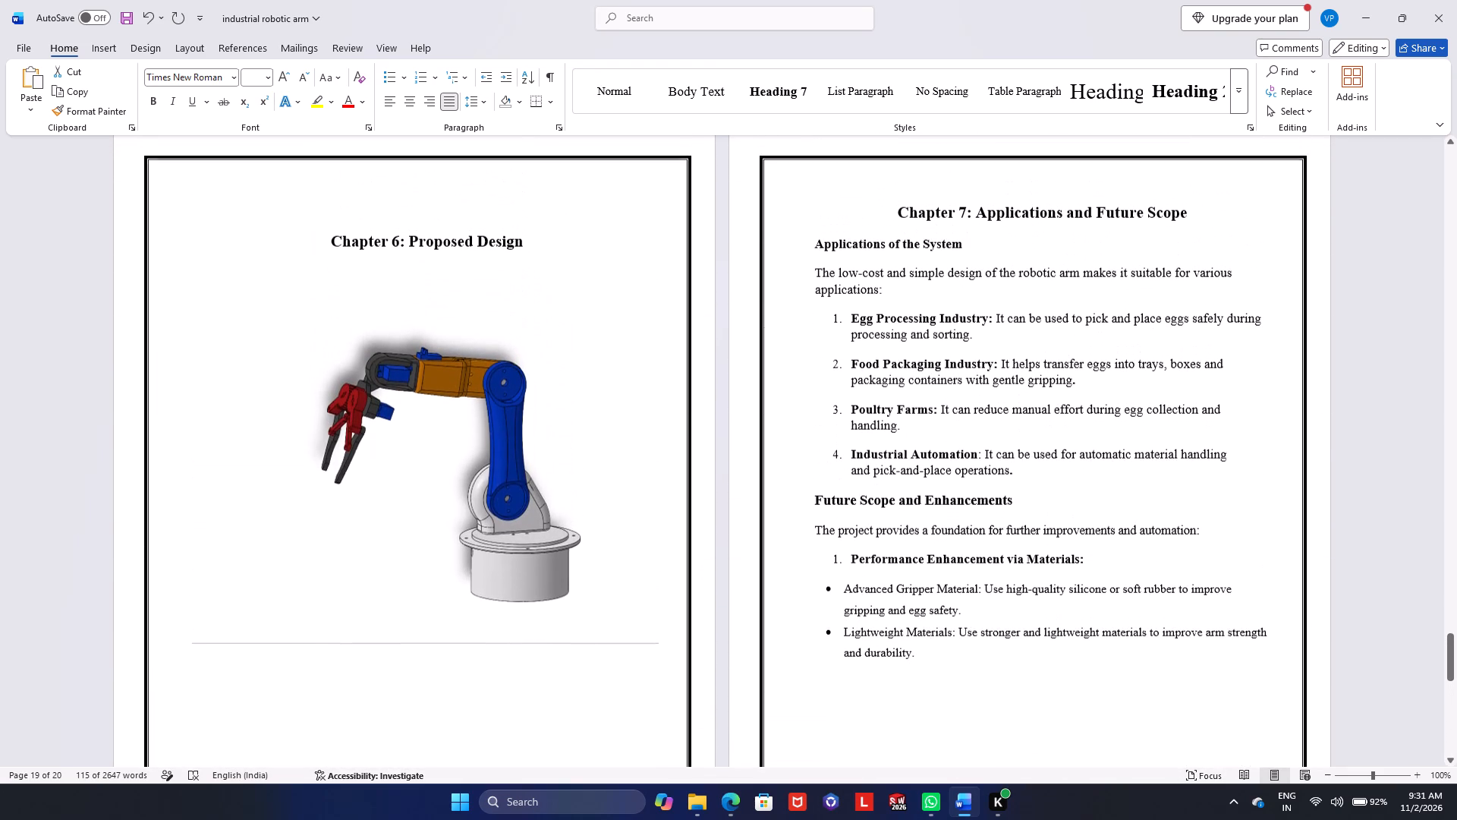
click(824, 355)
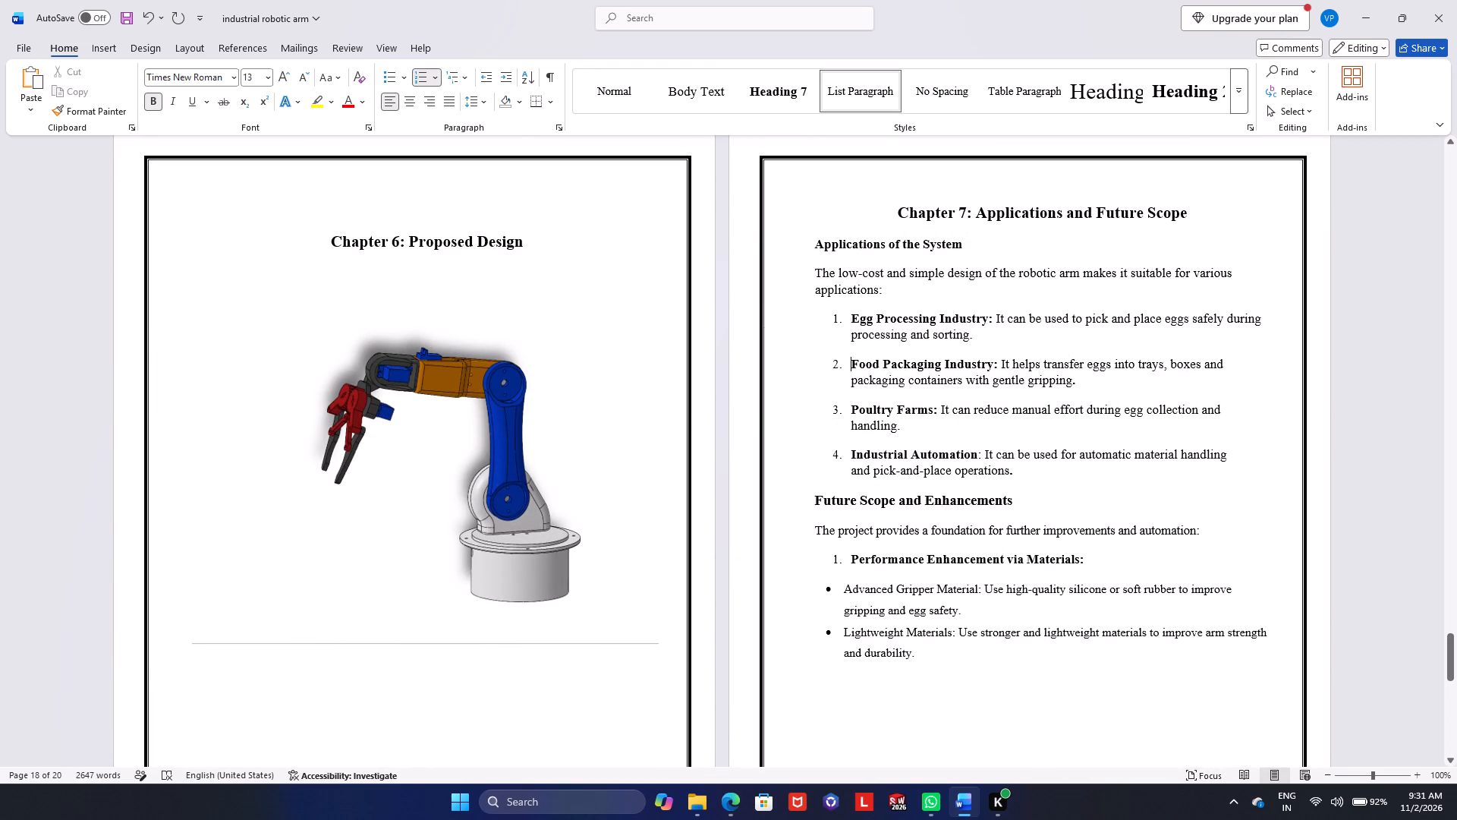
drag(812, 247, 926, 525)
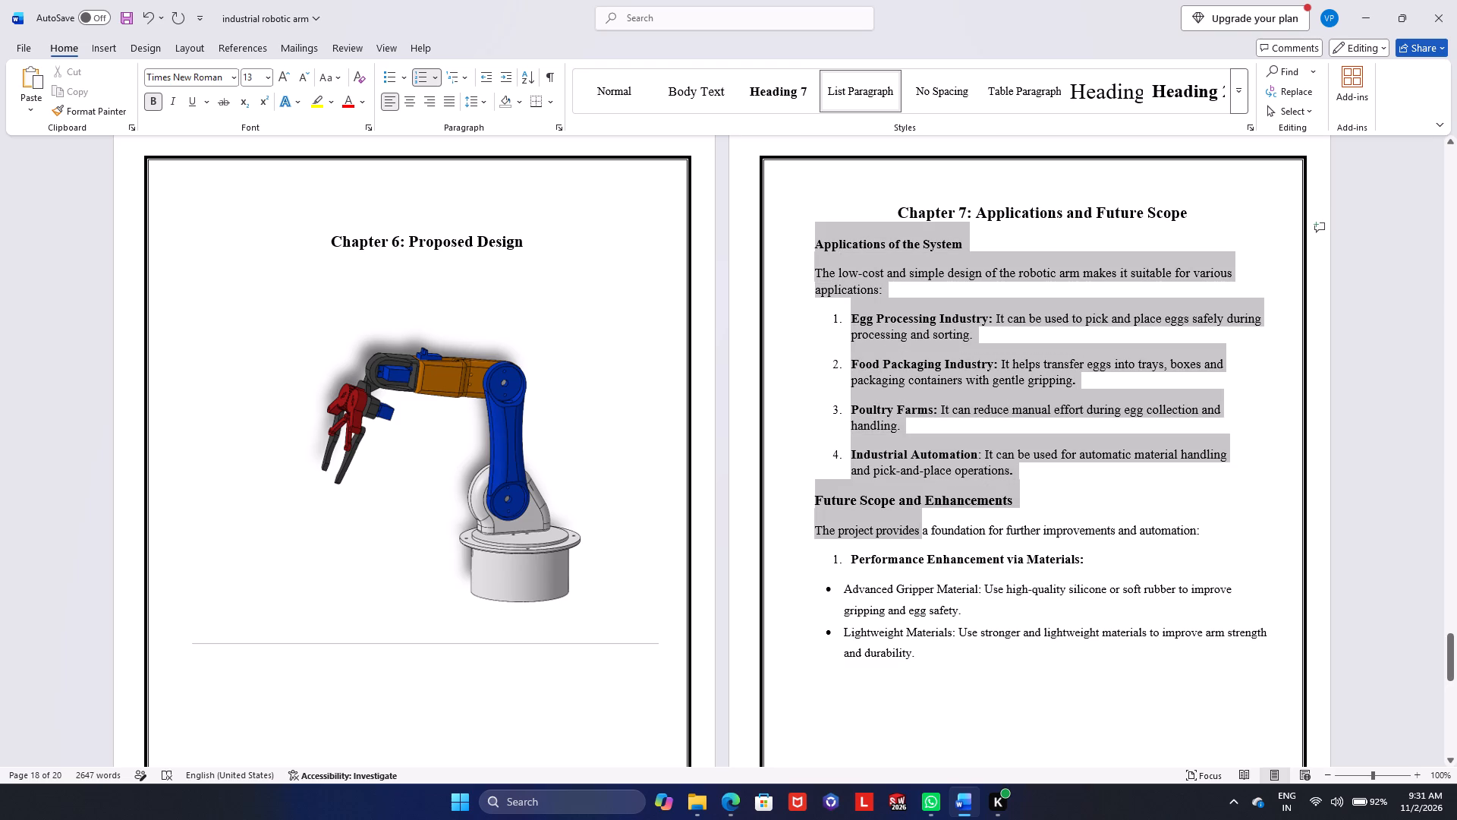
drag(926, 525, 960, 659)
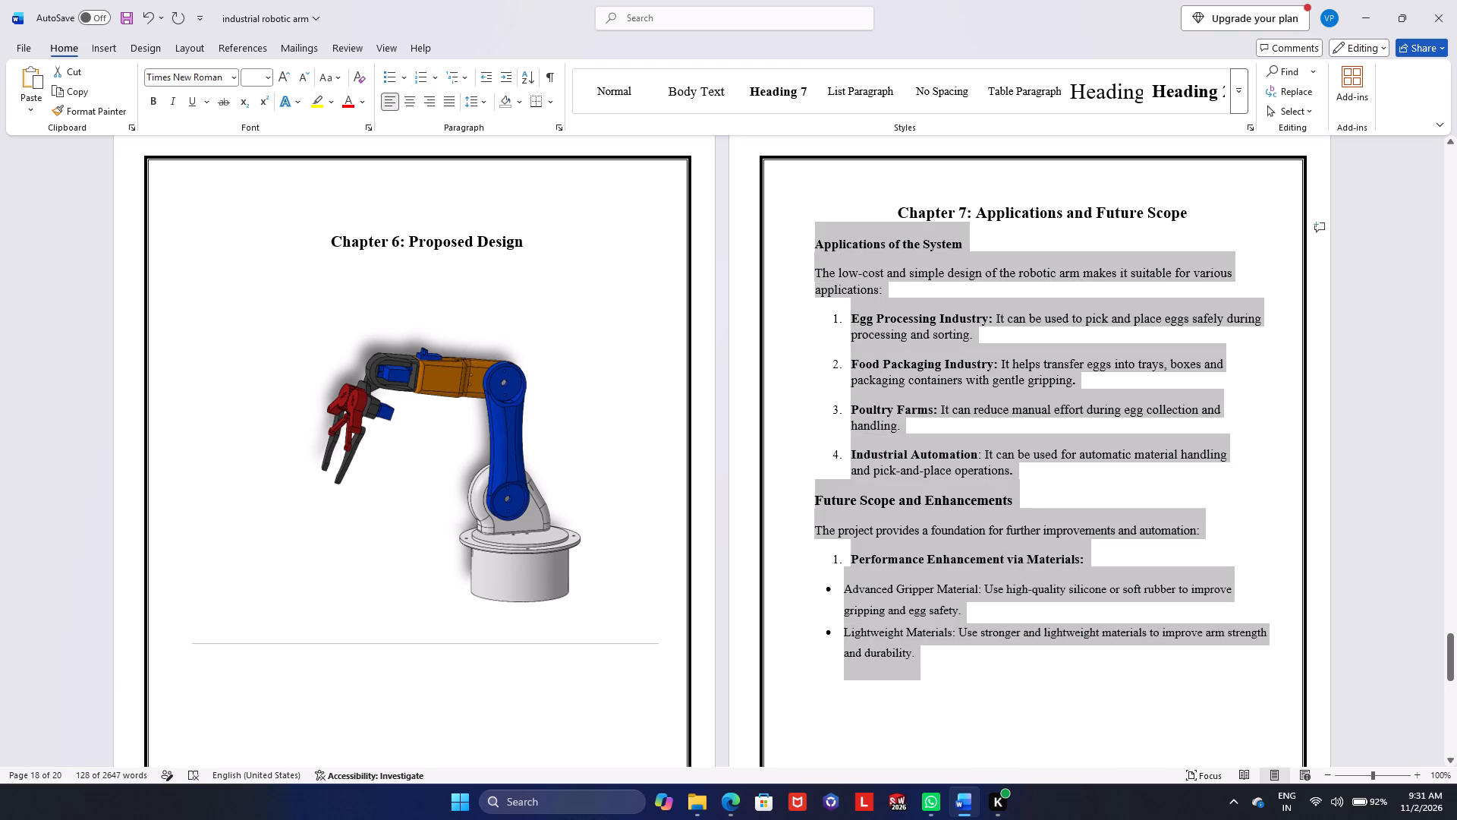
click(449, 102)
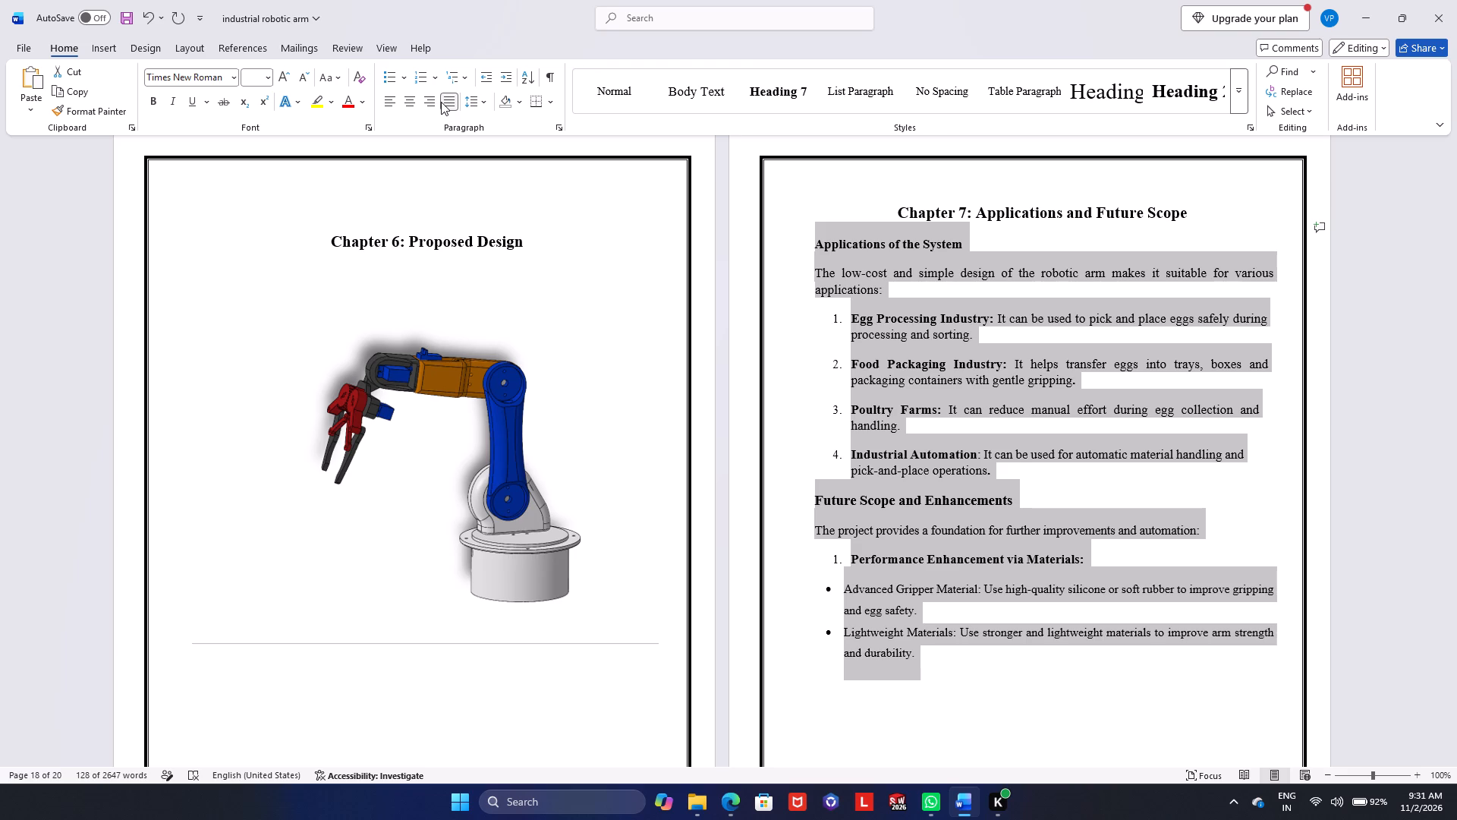
click(442, 100)
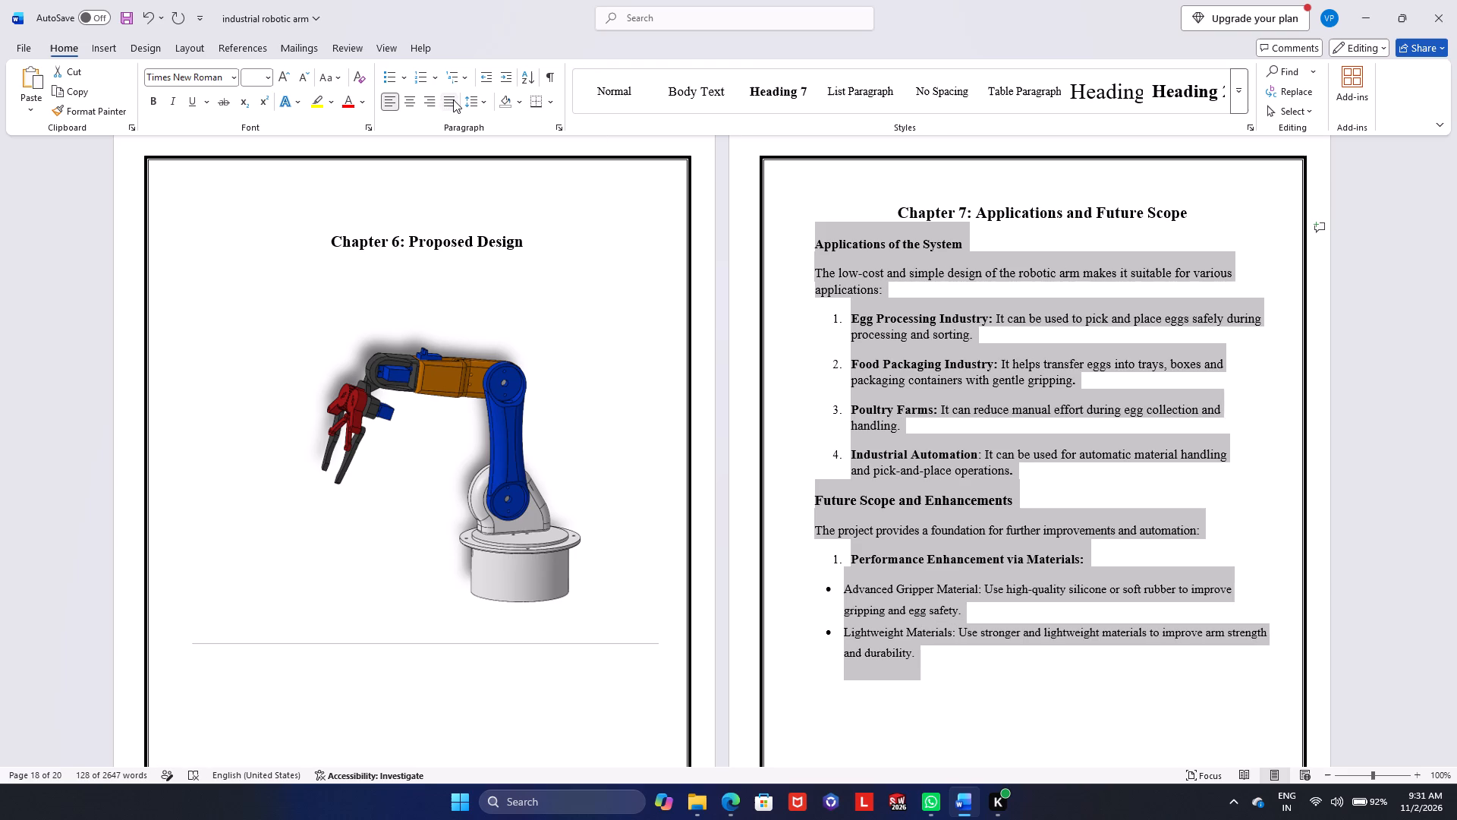
click(453, 99)
Justify section 3.3 Testing and Performance Analysis on page 13, from its heading through the Result Evaluation item.
scroll(726, 271, up, 8)
click(817, 251)
scroll(817, 251, up, 2)
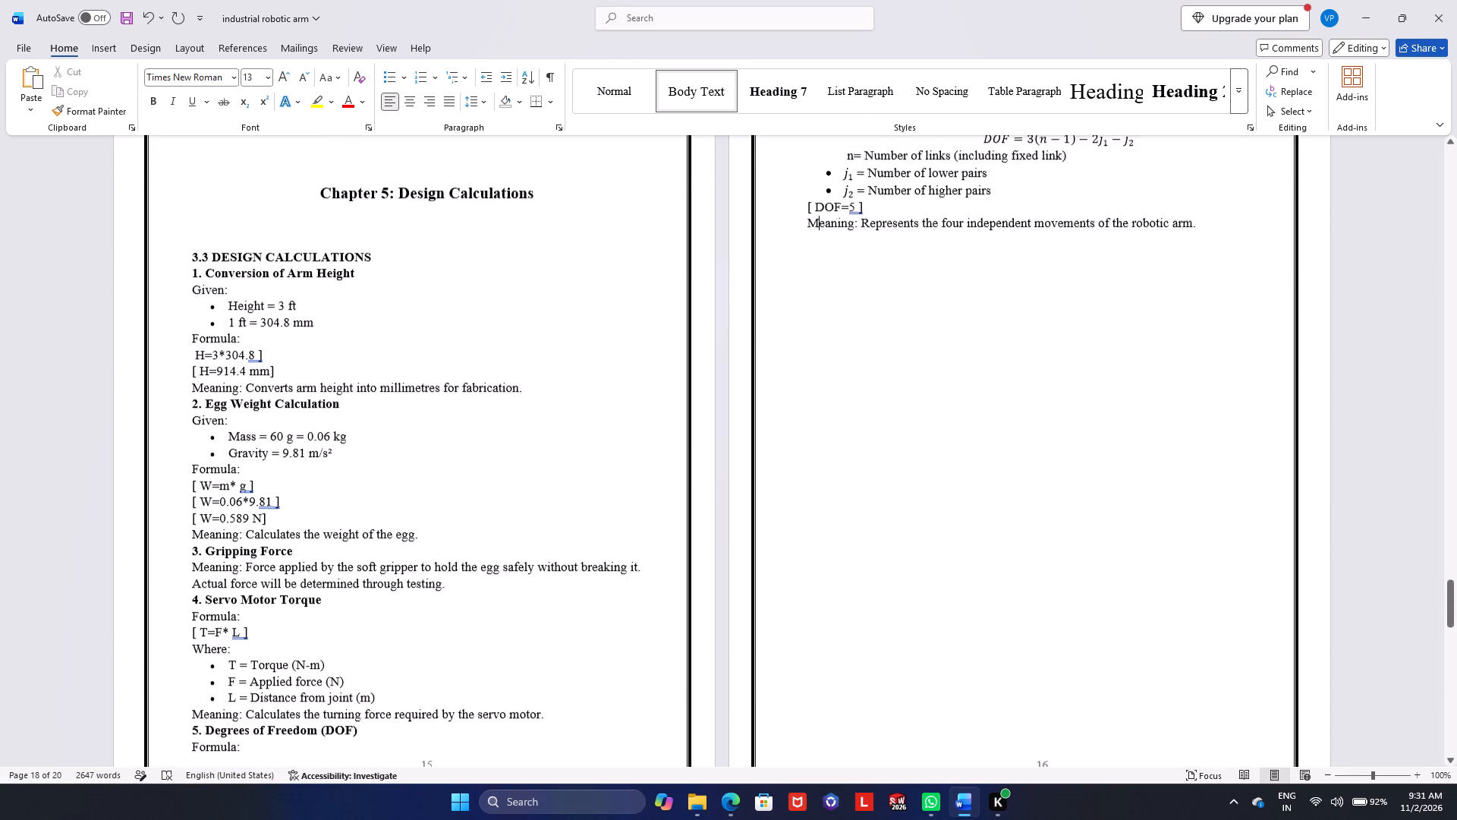
scroll(817, 251, up, 14)
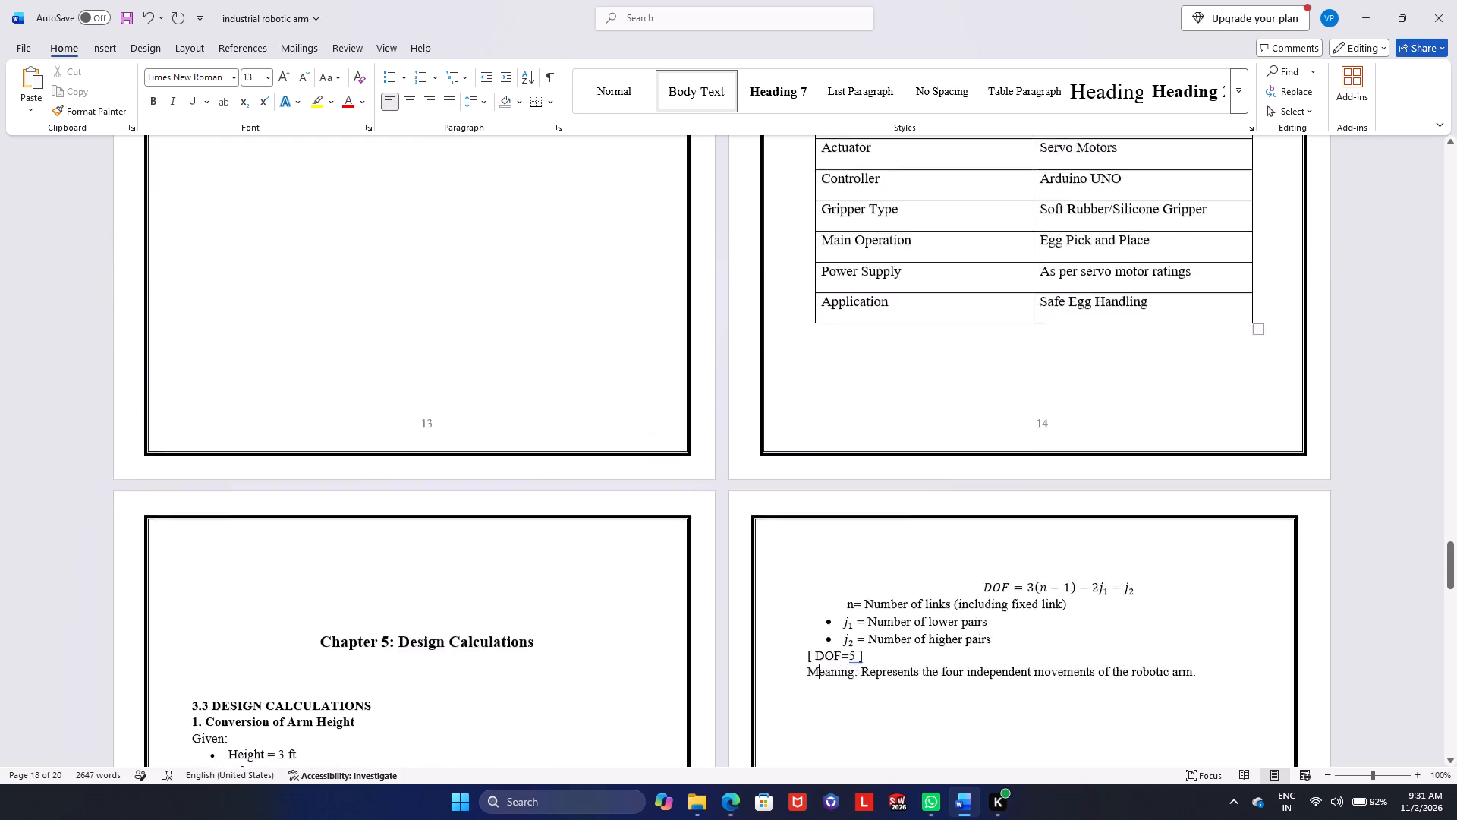
scroll(817, 251, up, 11)
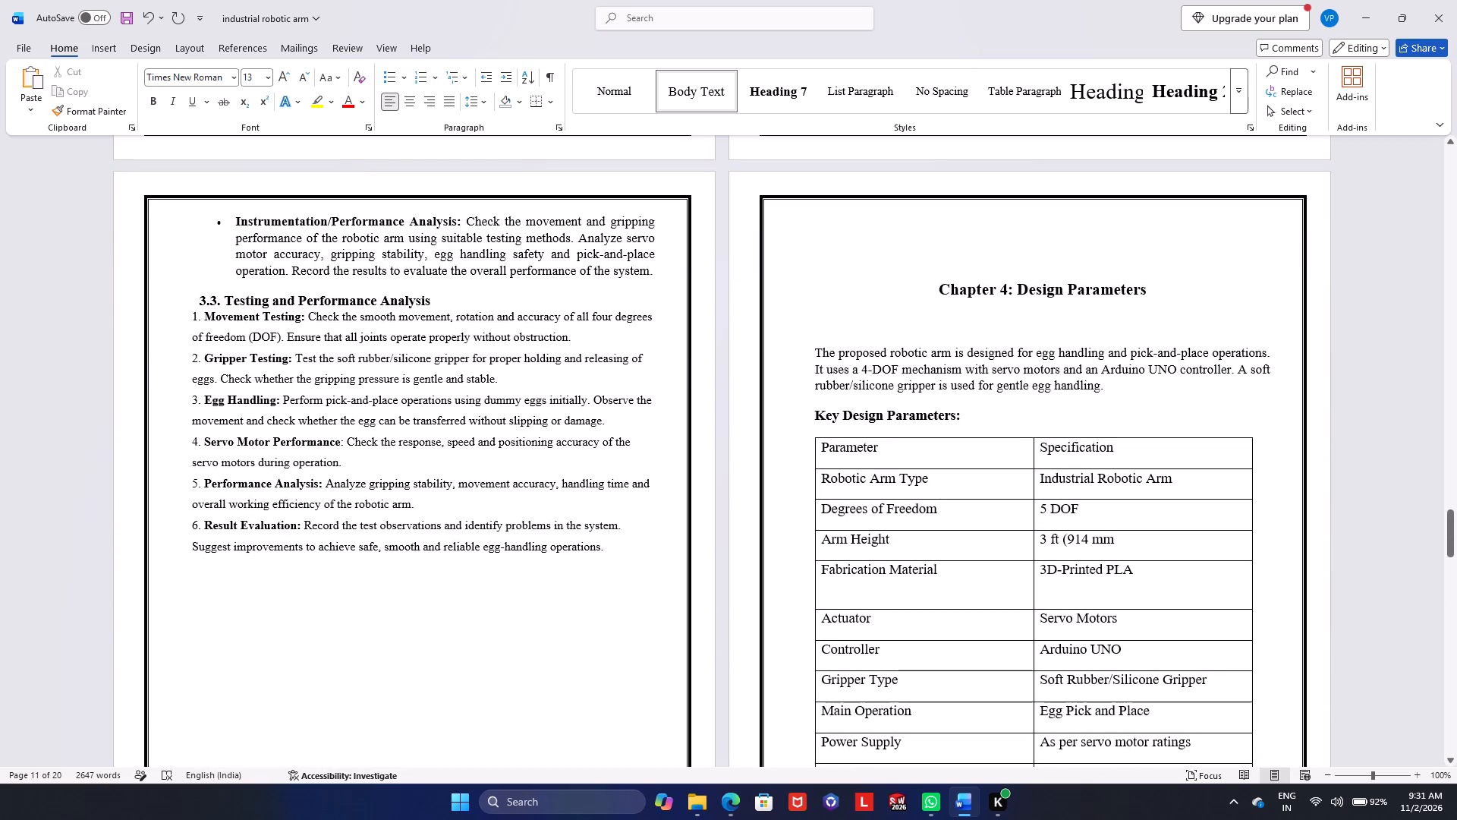
drag(230, 221, 426, 403)
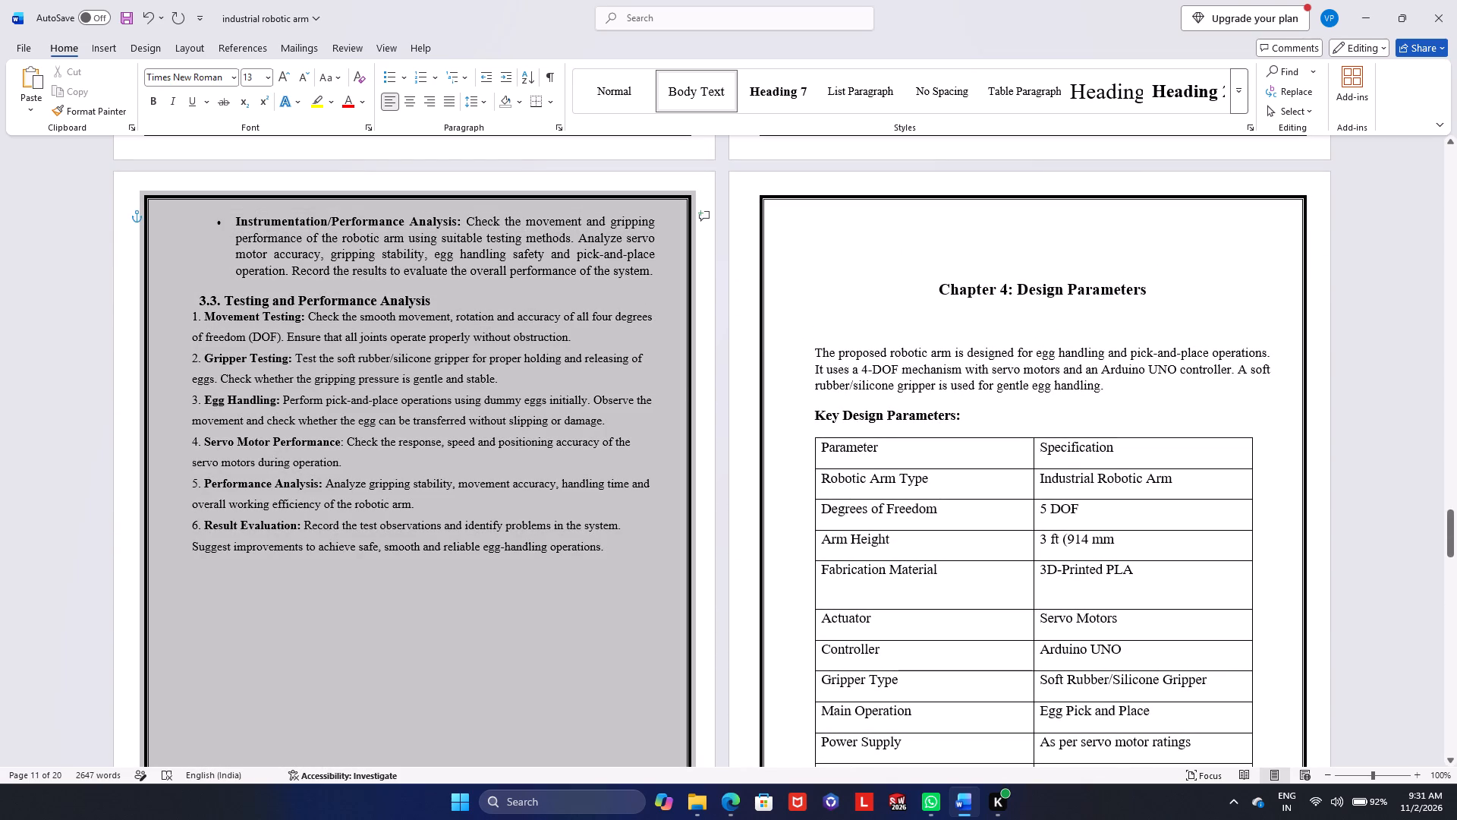
drag(426, 403, 427, 397)
click(324, 415)
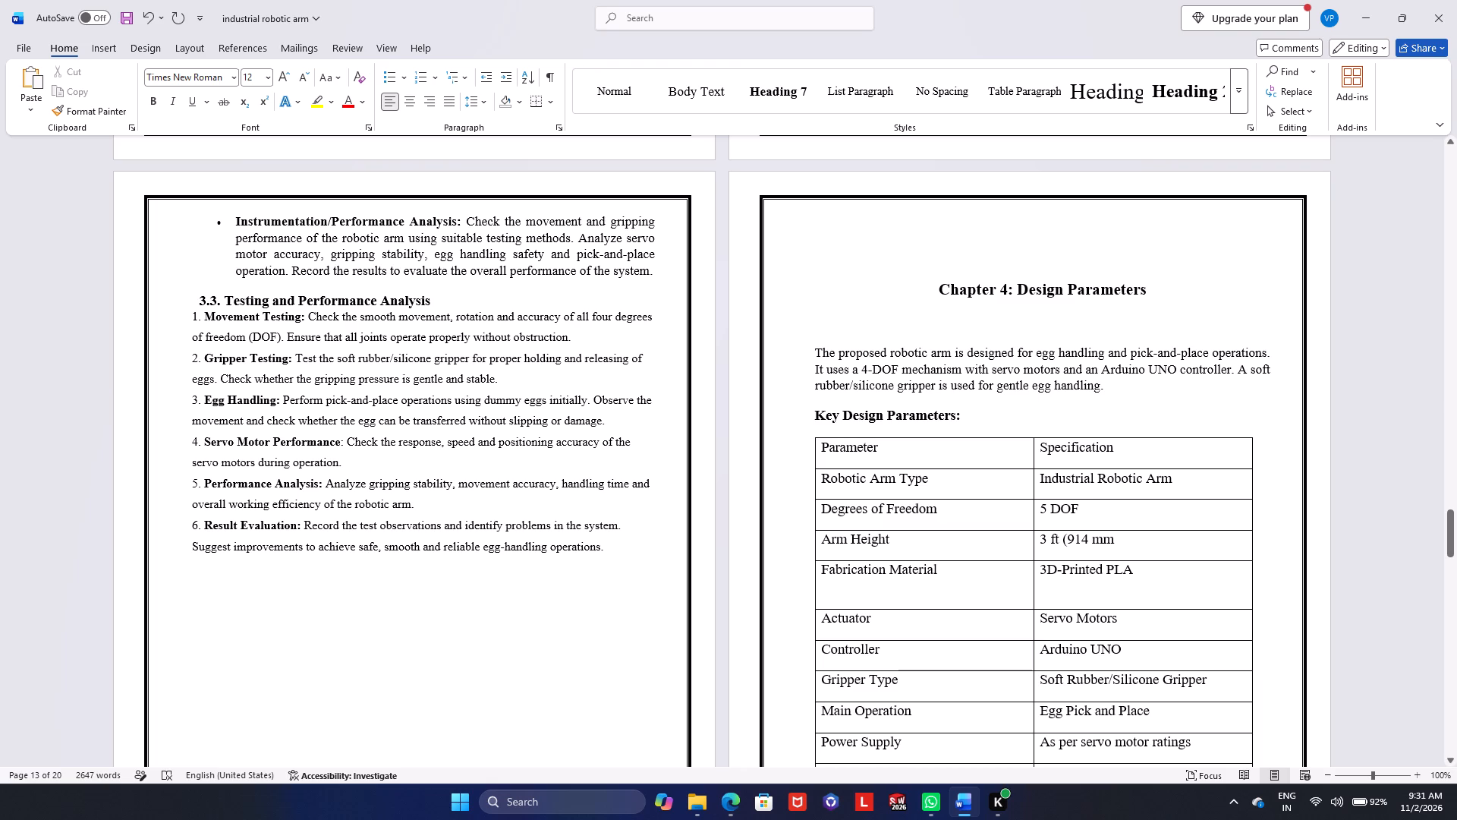
drag(235, 223, 352, 390)
click(347, 369)
drag(222, 300, 571, 556)
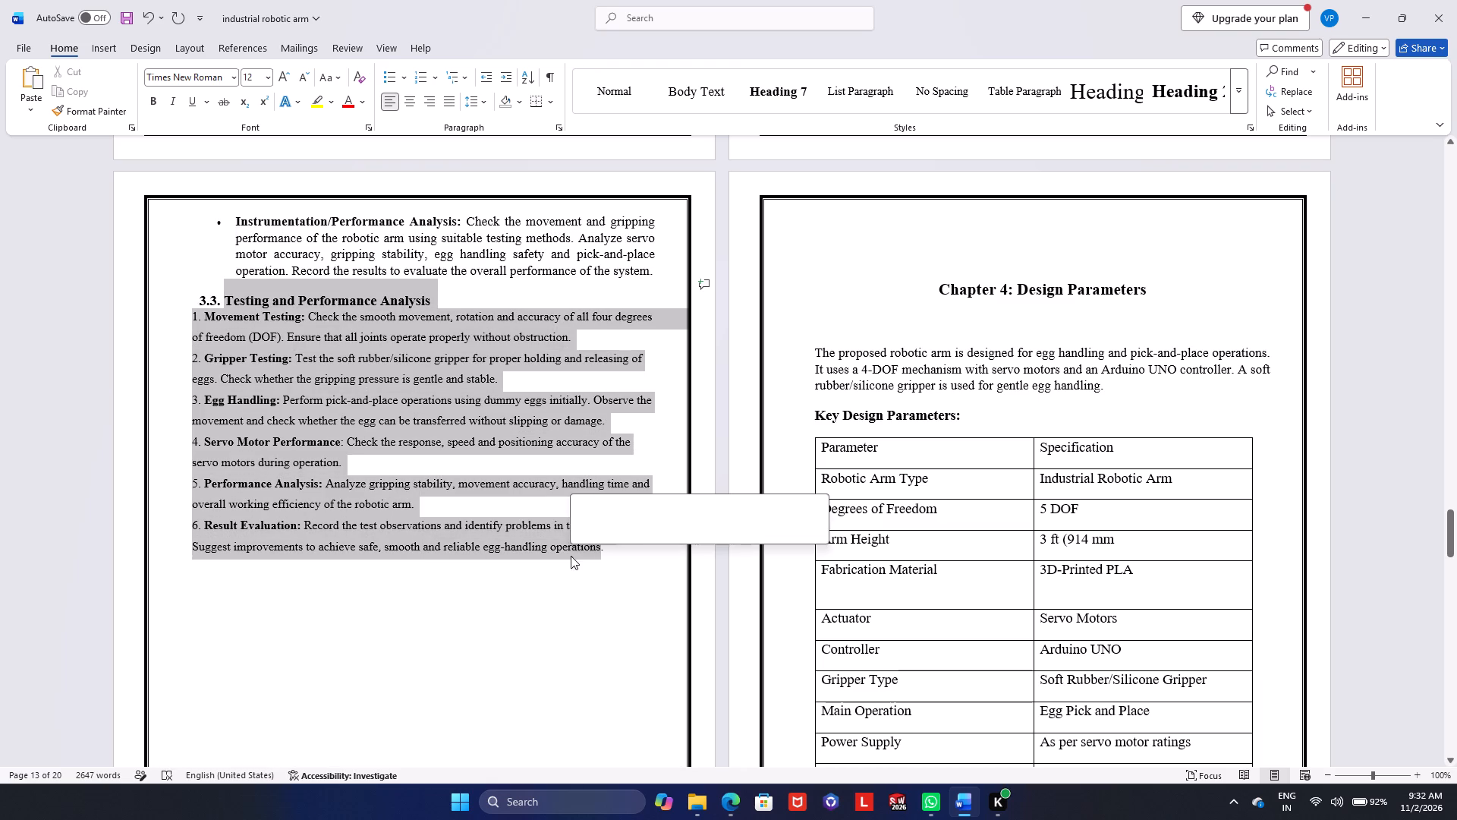
click(442, 96)
Justify the Chapter 3: Methodology text on page 12, from the introductory paragraph through the Programming bullet.
scroll(473, 277, up, 5)
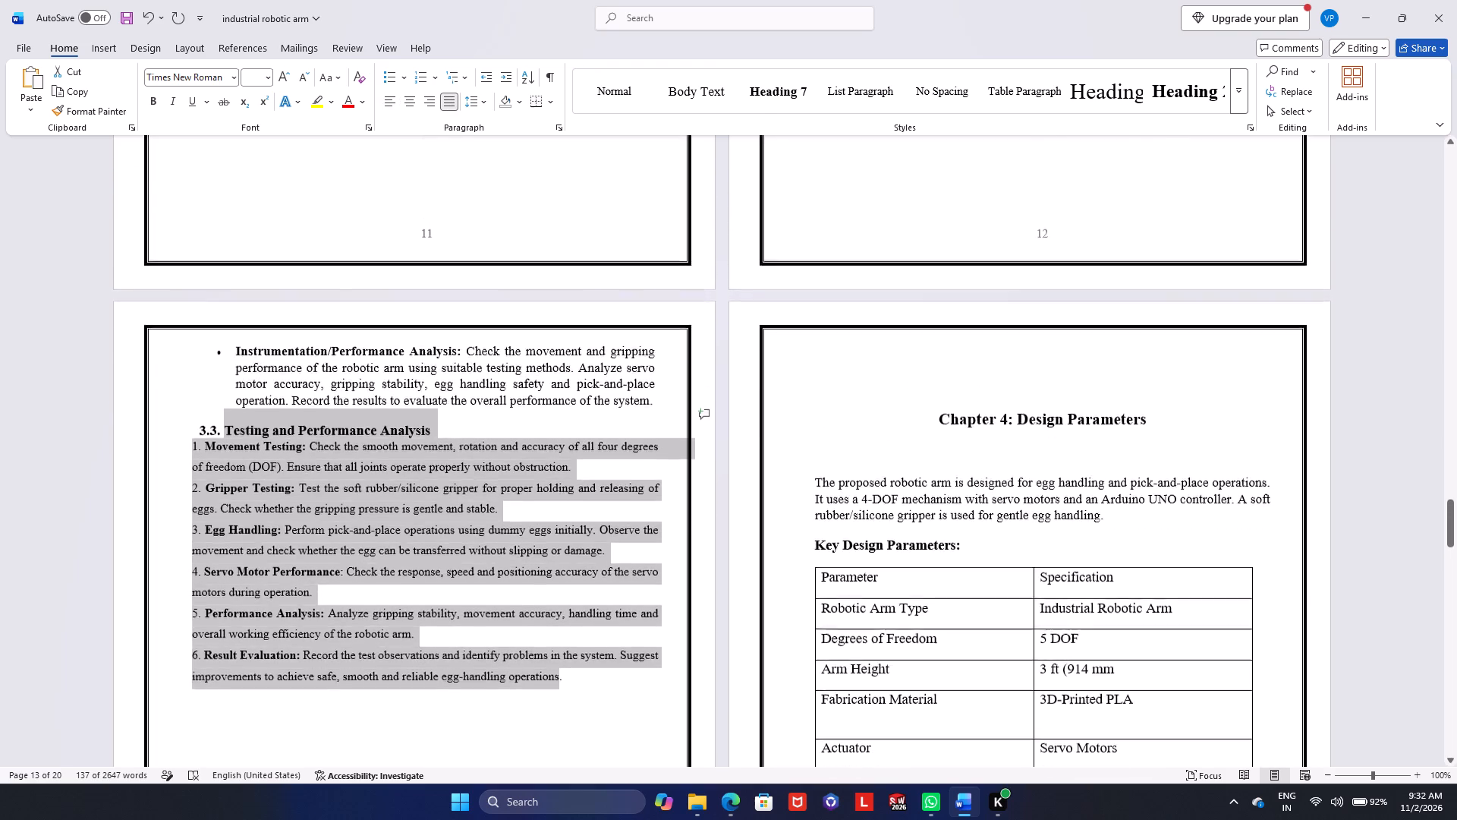
scroll(477, 270, up, 11)
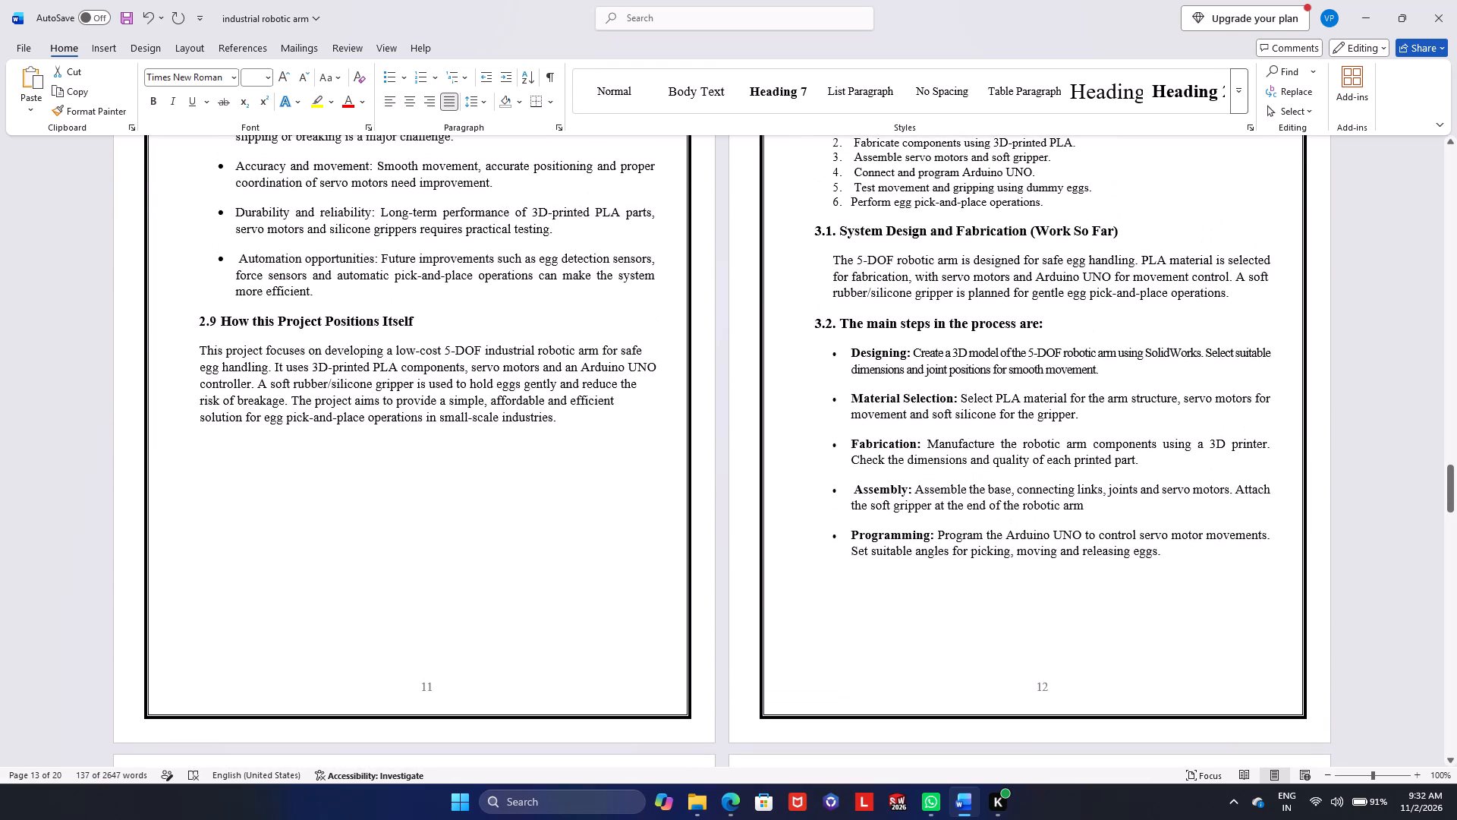
click(827, 376)
scroll(819, 379, up, 4)
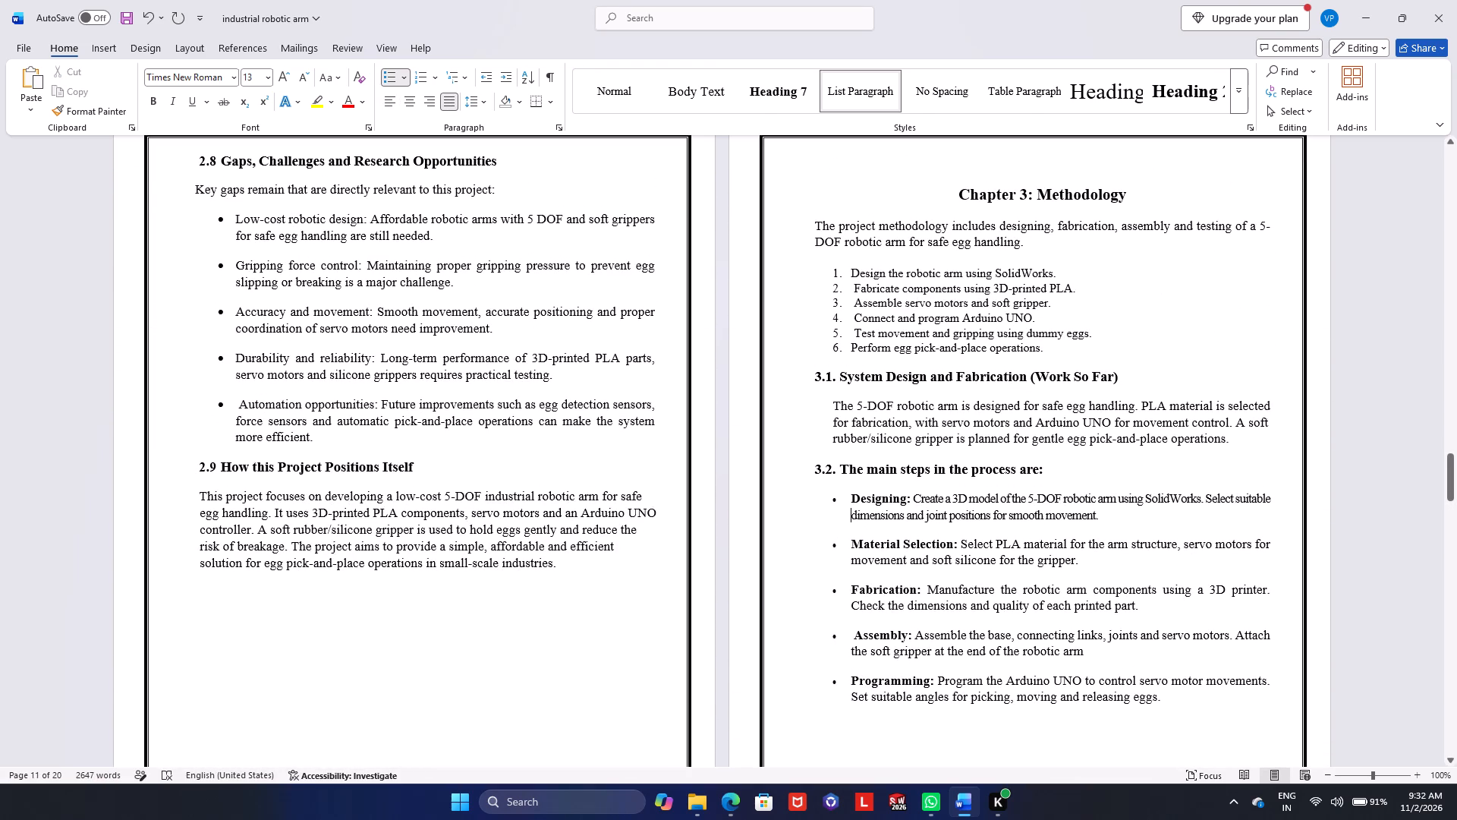
drag(813, 222, 965, 575)
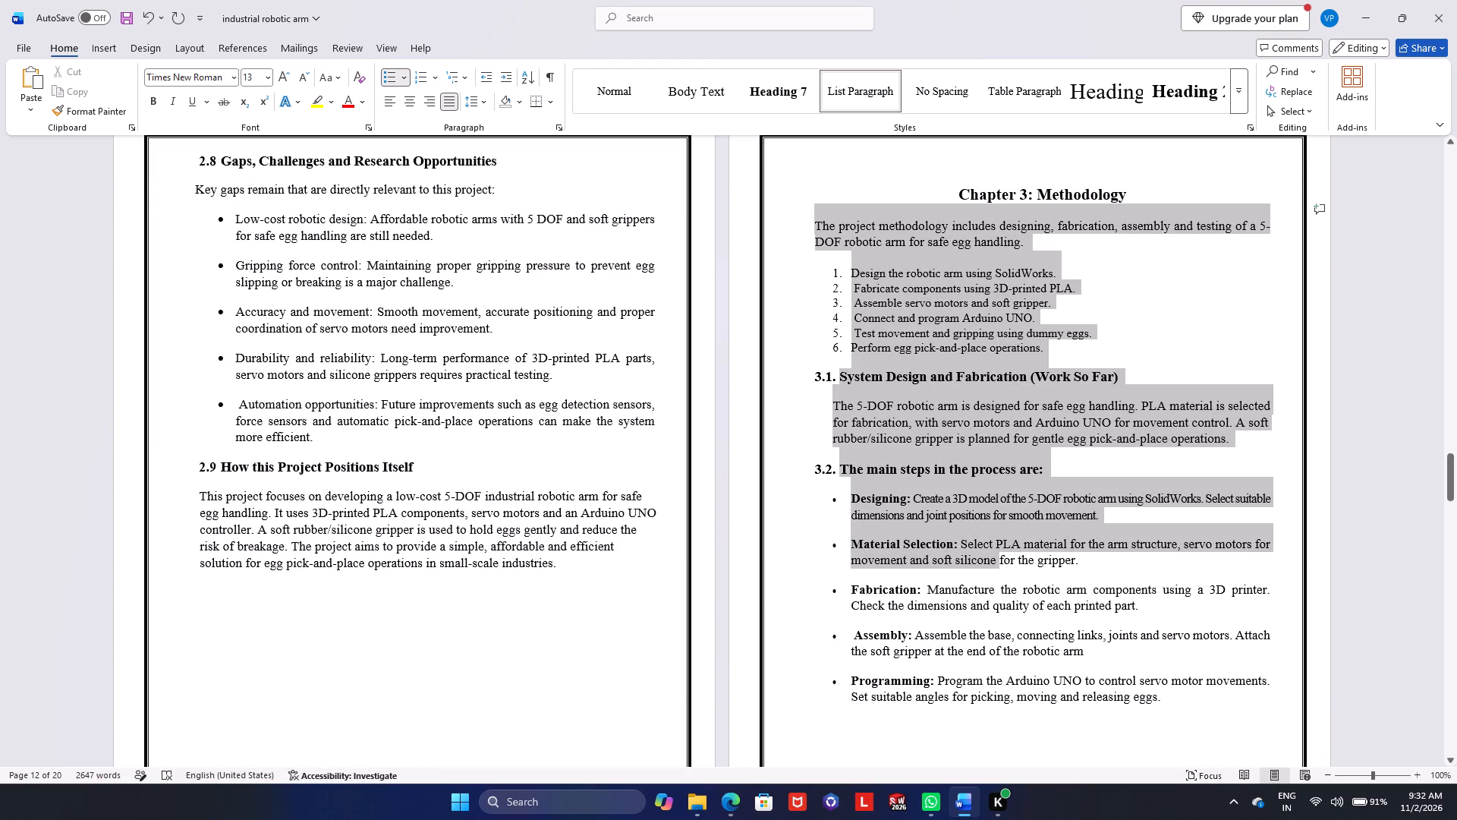
drag(965, 575, 1161, 716)
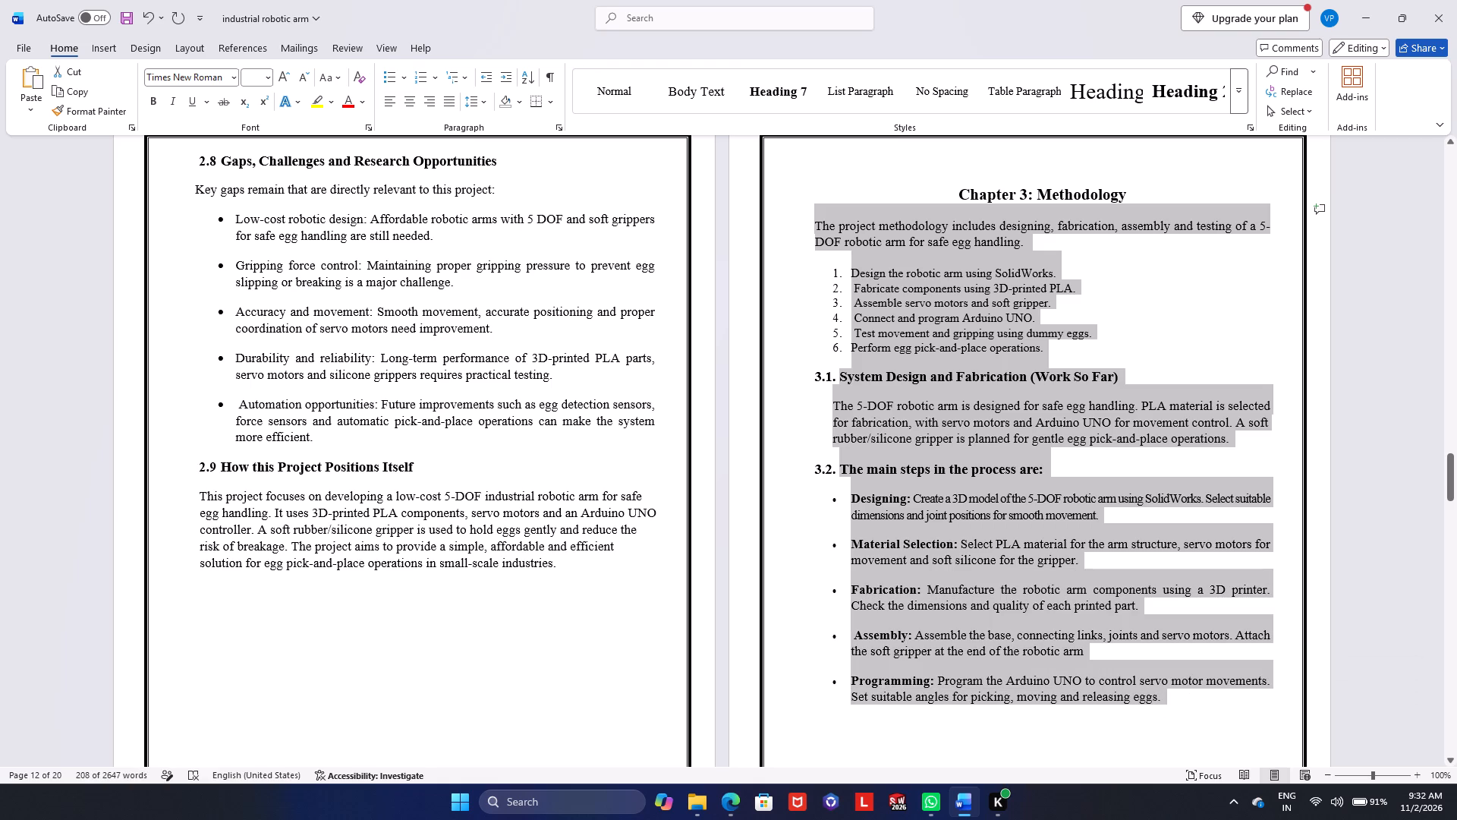
click(446, 102)
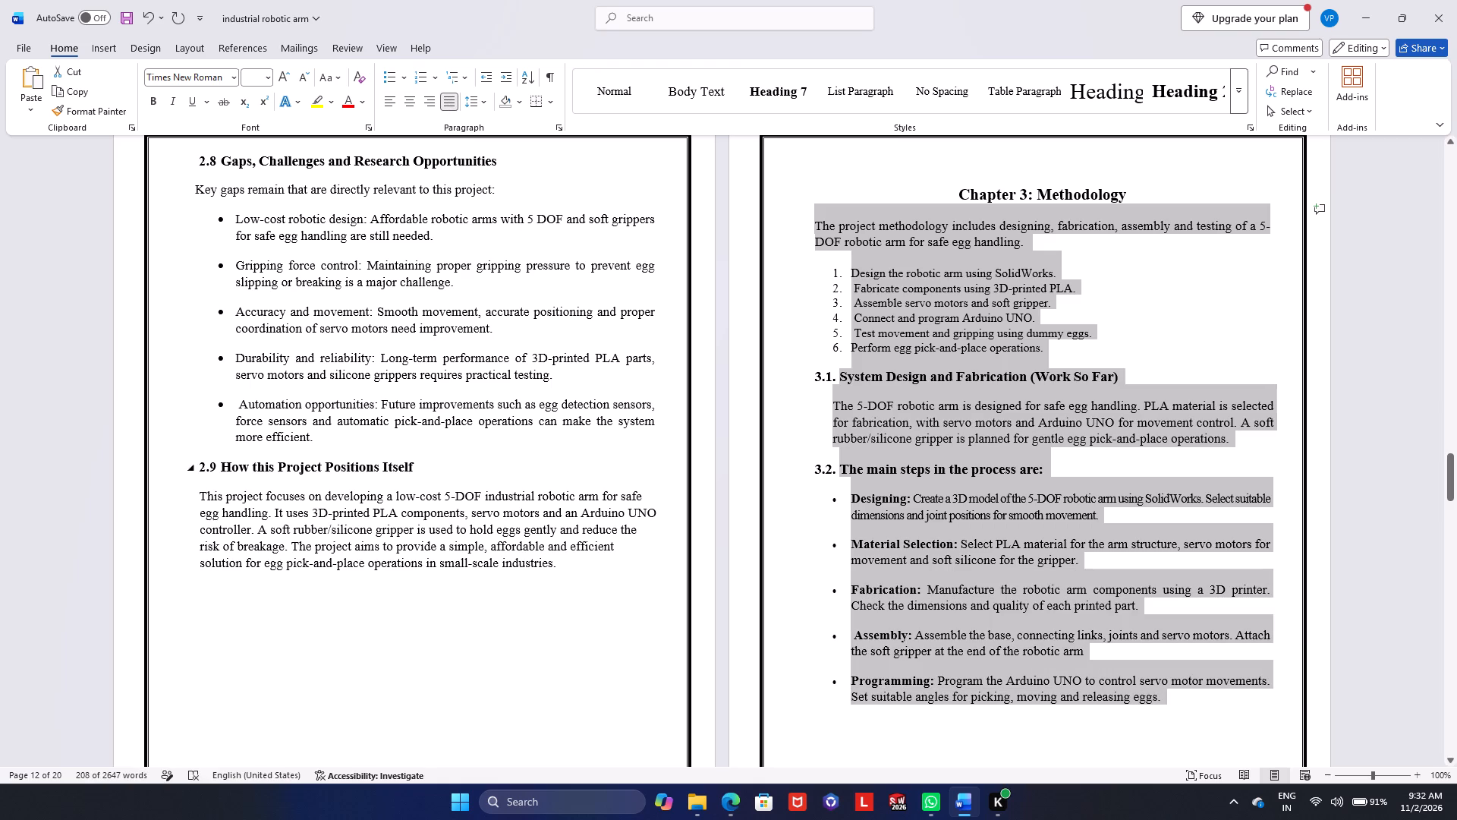
Justify the page 11 text from the Gripping force control bullet through the section 2.9 paragraph.
click(372, 585)
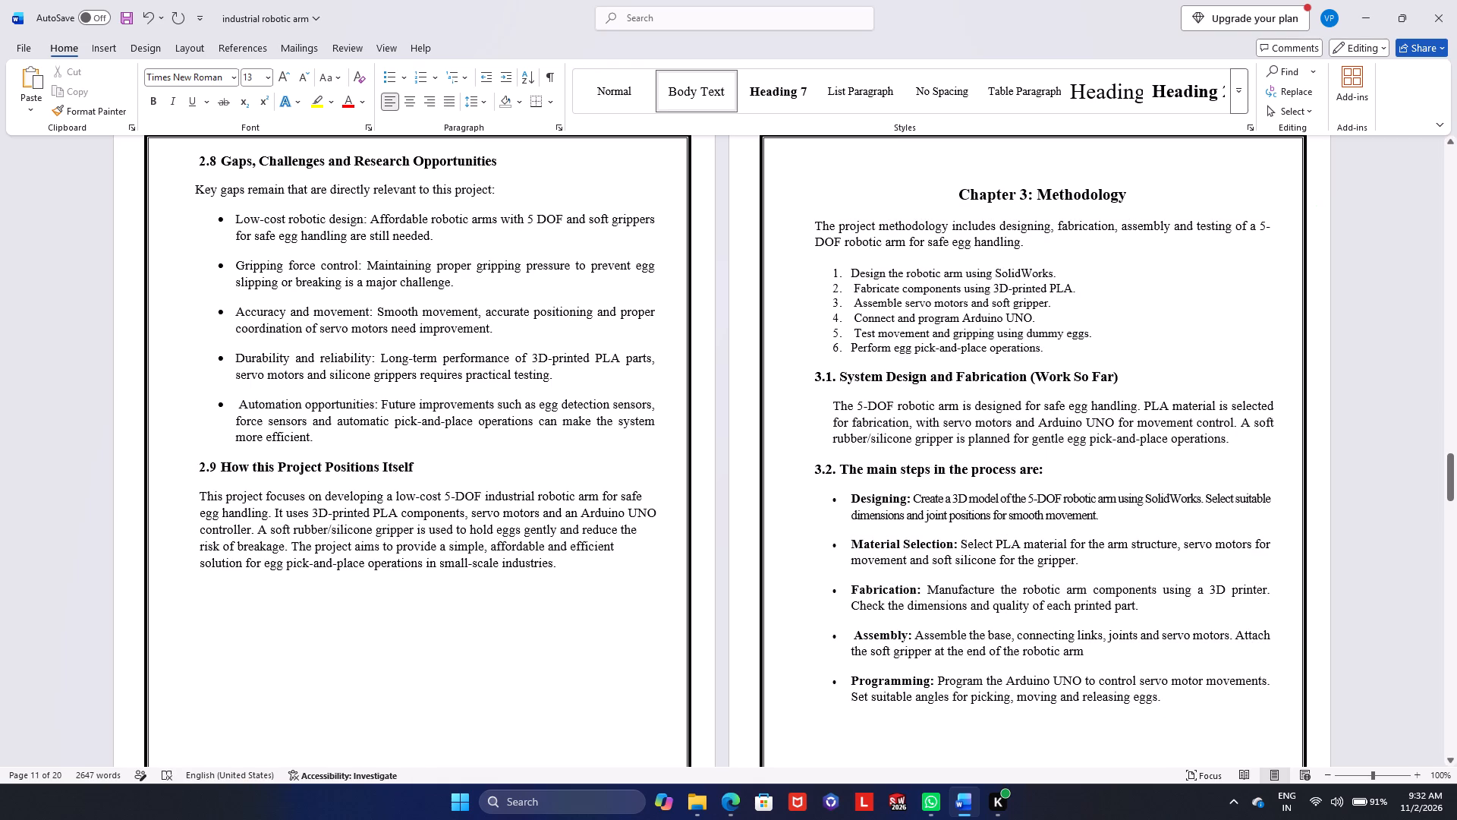
drag(225, 161, 360, 391)
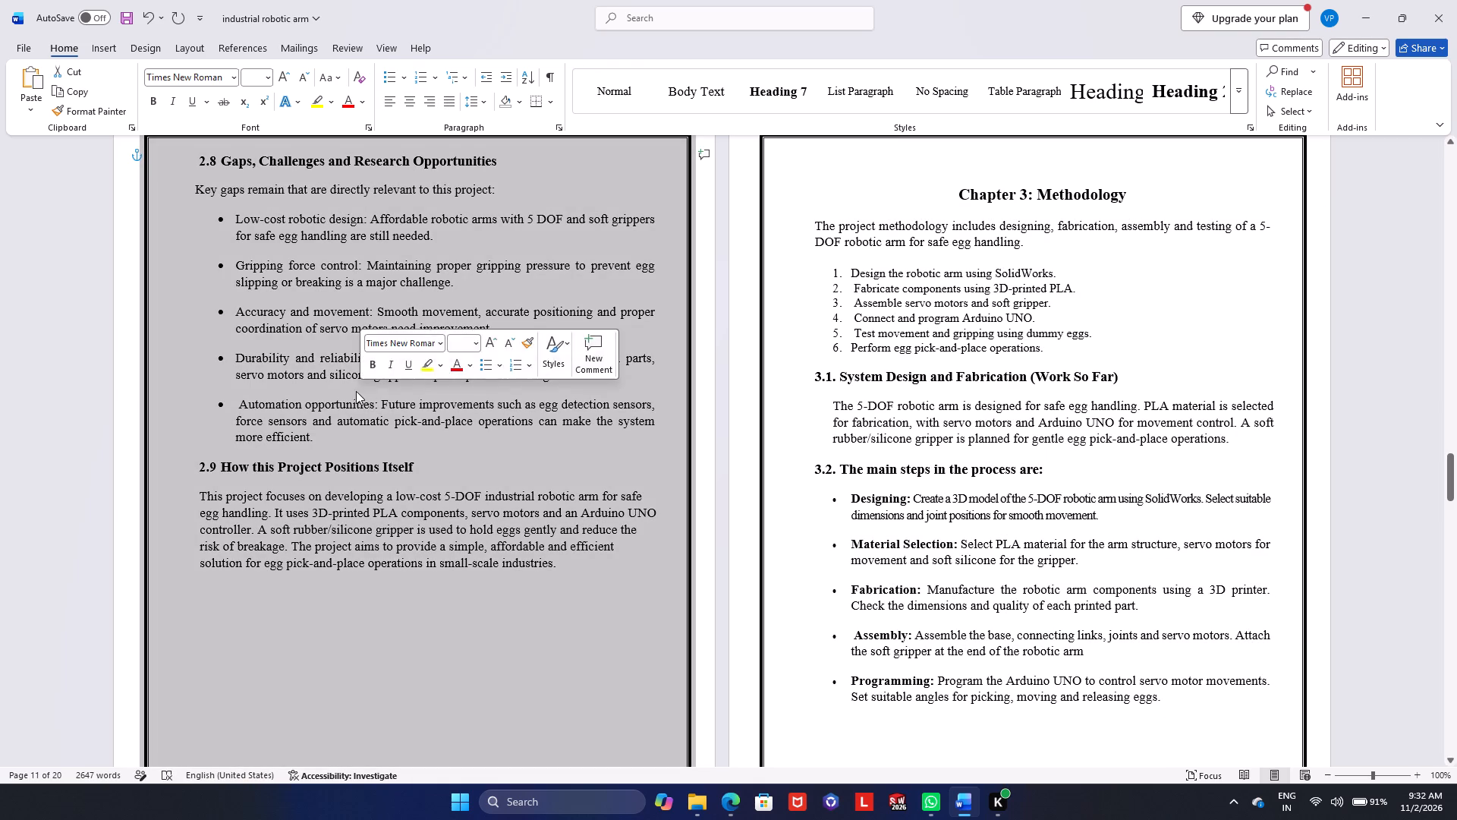
click(354, 394)
drag(244, 258, 401, 505)
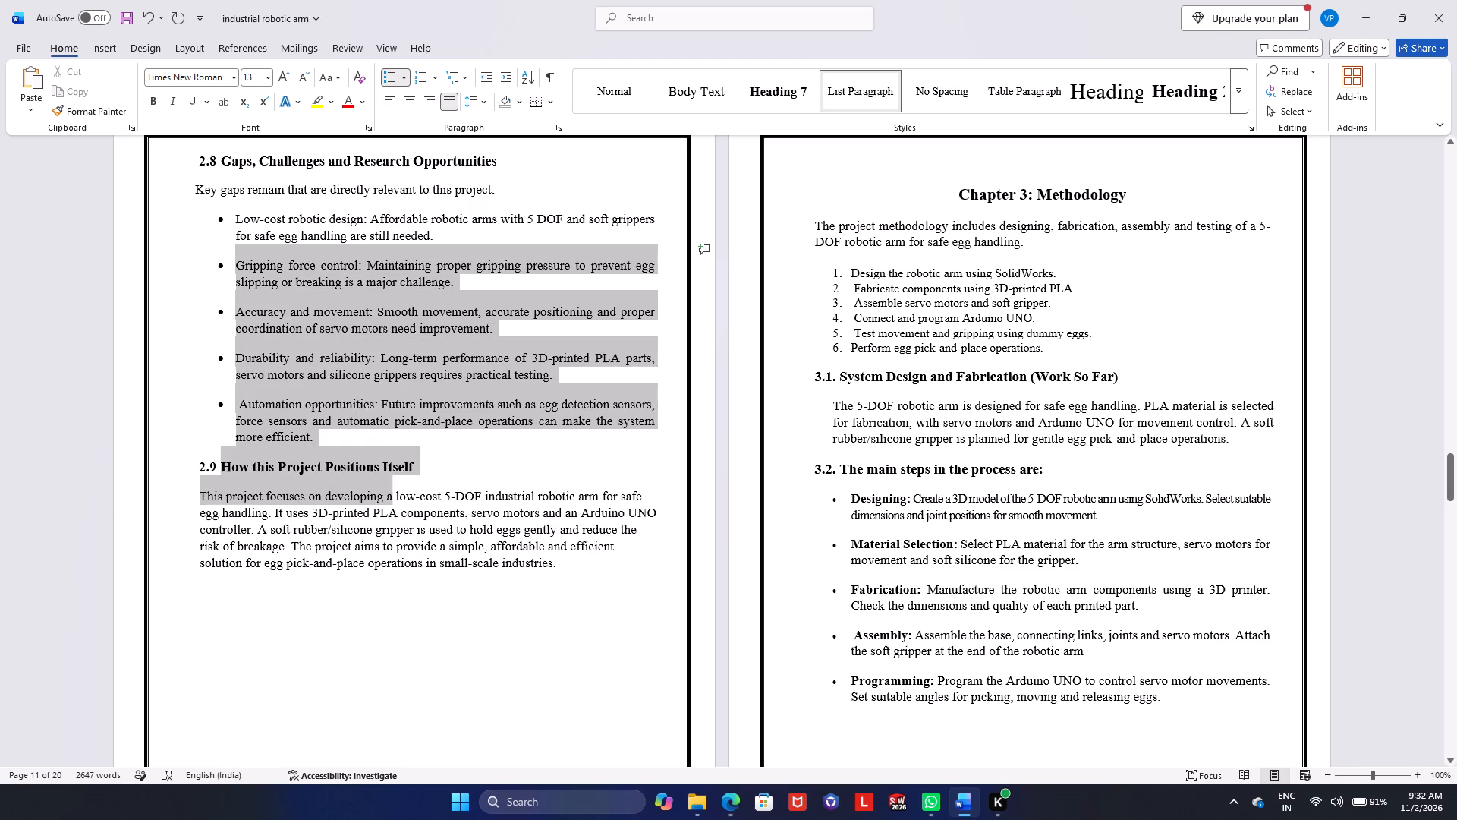
drag(401, 505, 550, 590)
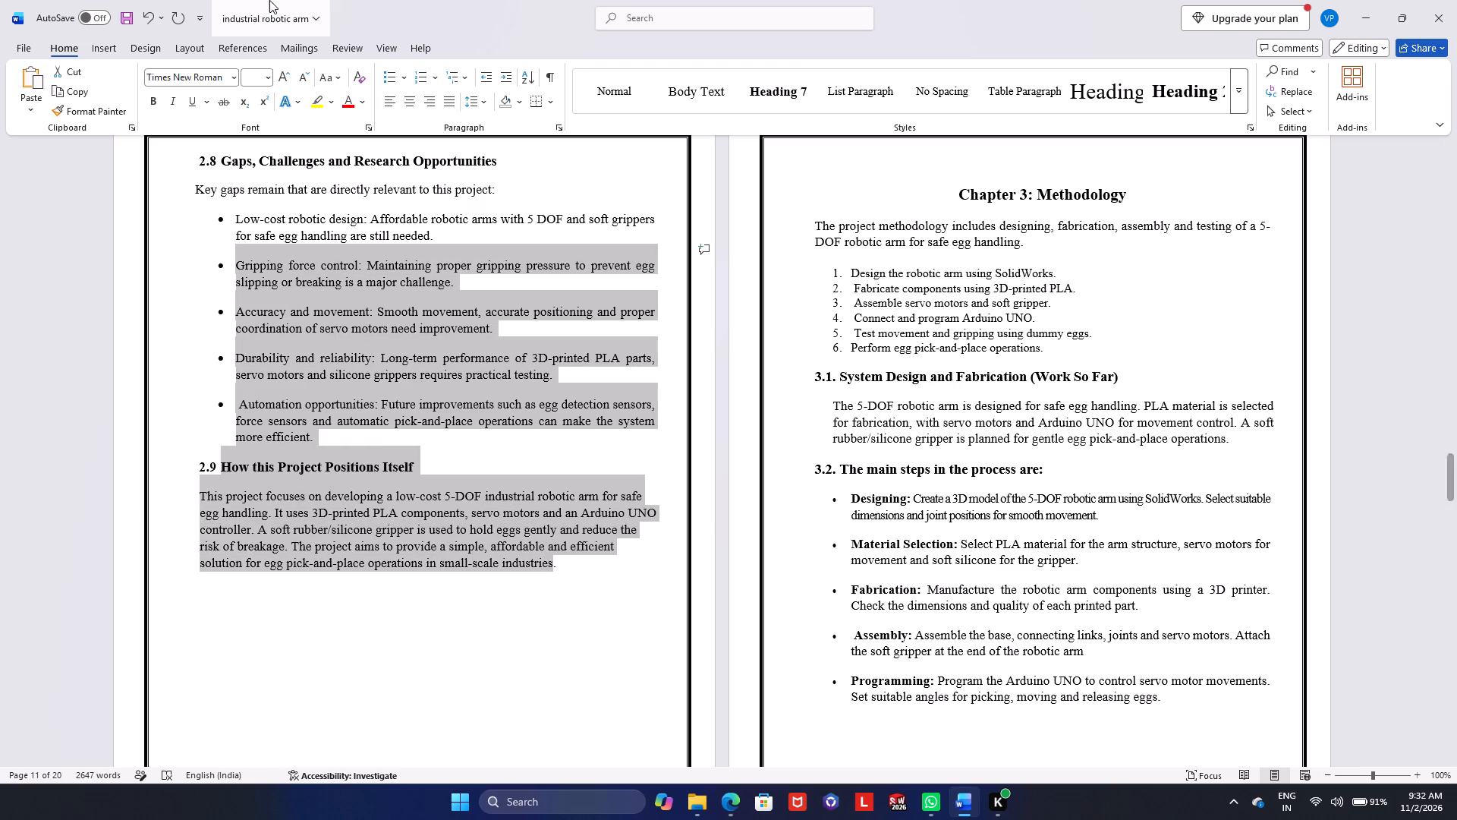
click(445, 102)
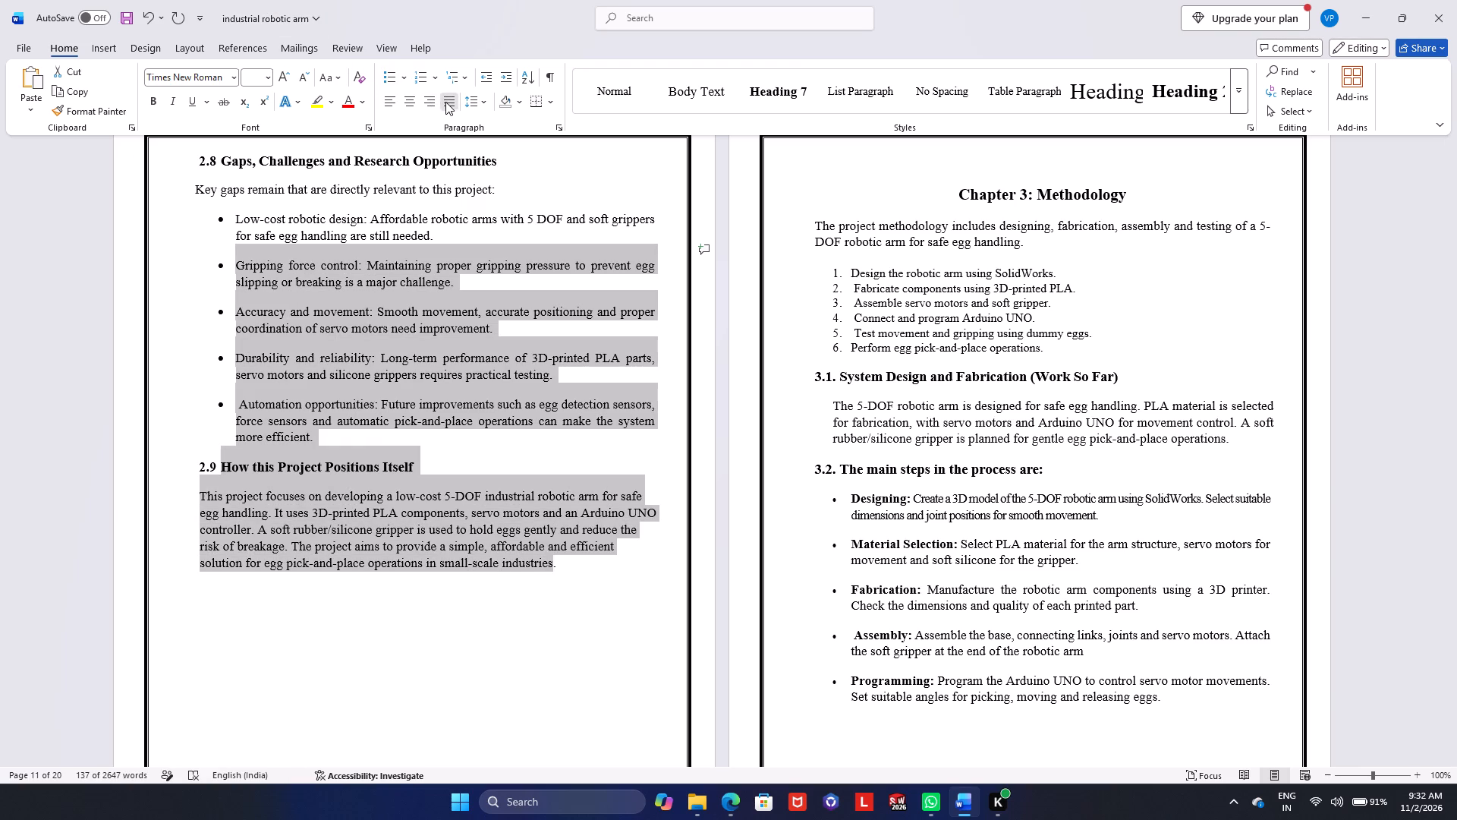
Justify the Chapter 2 text on page 9, from the section 2.1 paragraph through the section 2.4 paragraph.
click(197, 241)
scroll(203, 244, up, 3)
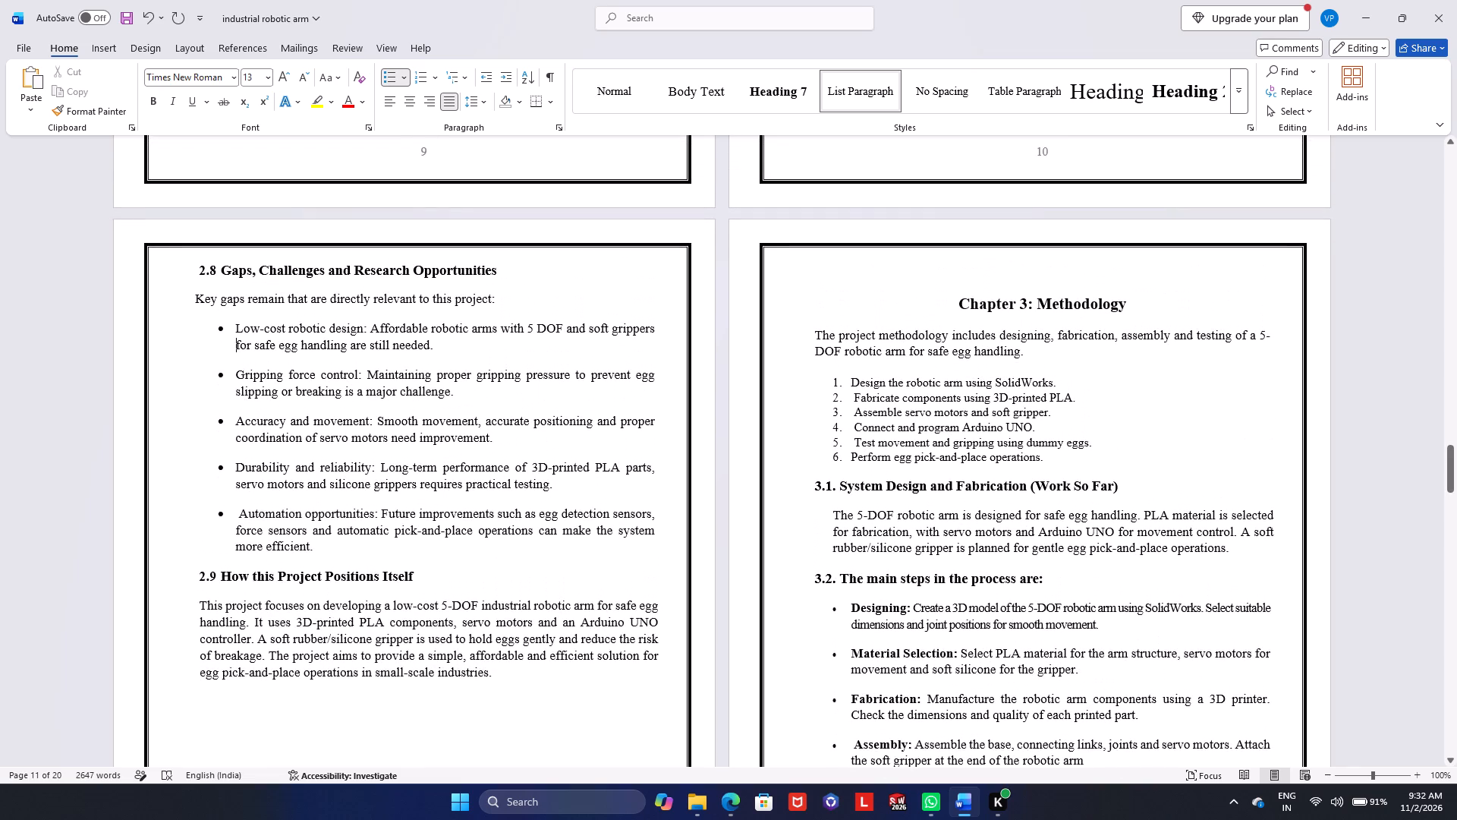
scroll(214, 243, up, 12)
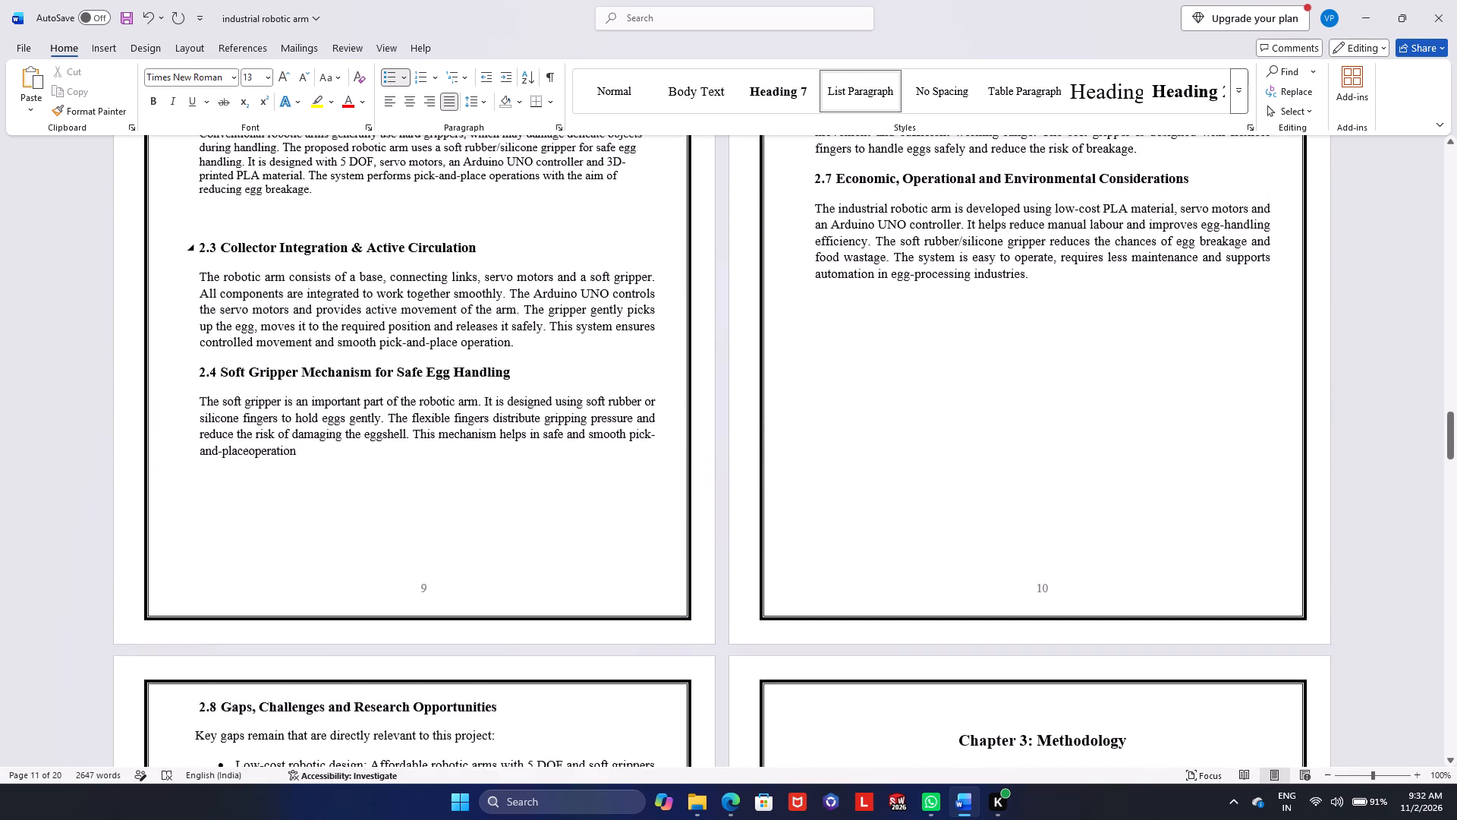
scroll(214, 239, up, 5)
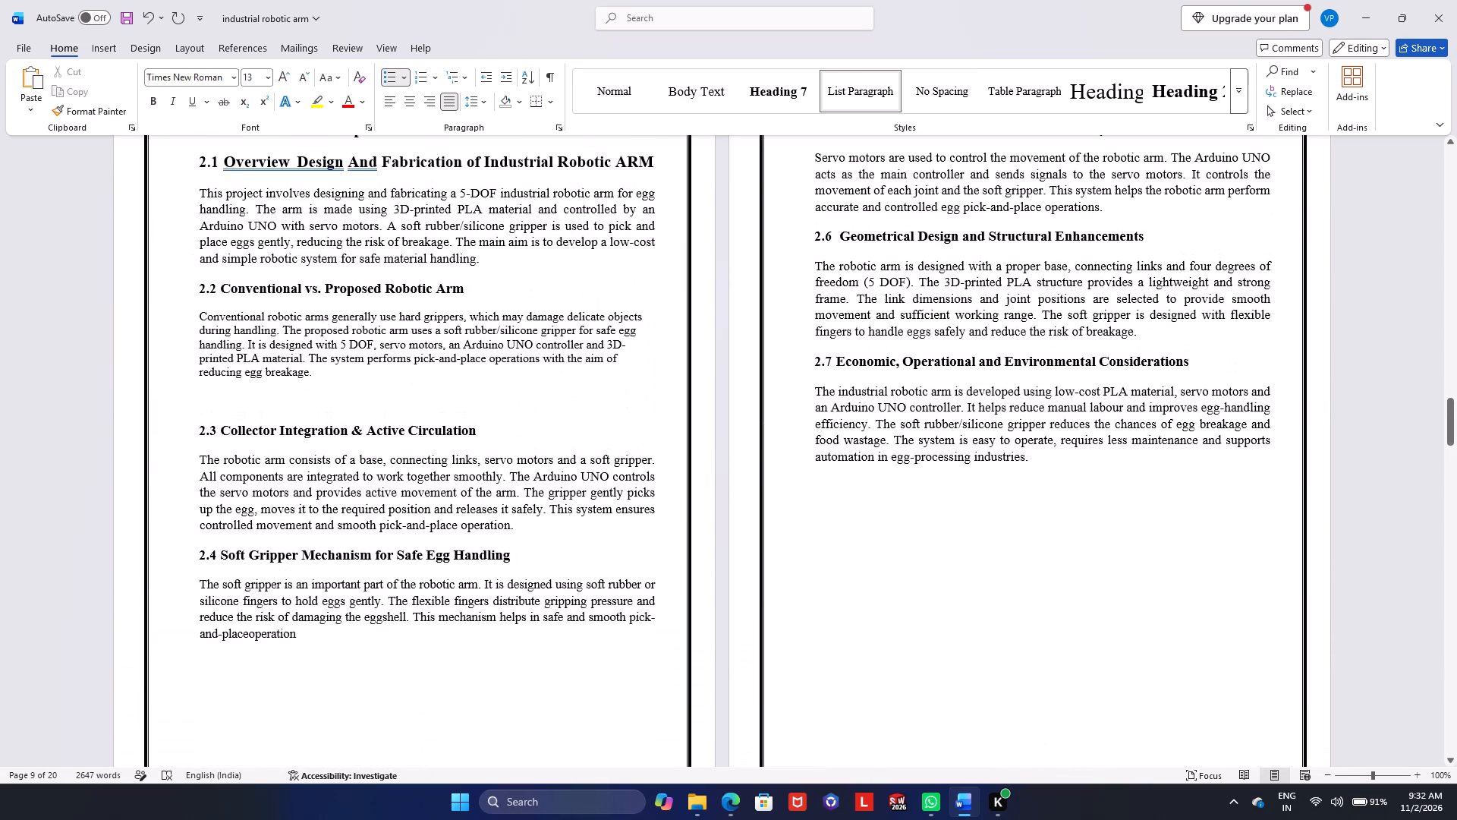
scroll(211, 248, up, 2)
drag(194, 261, 301, 298)
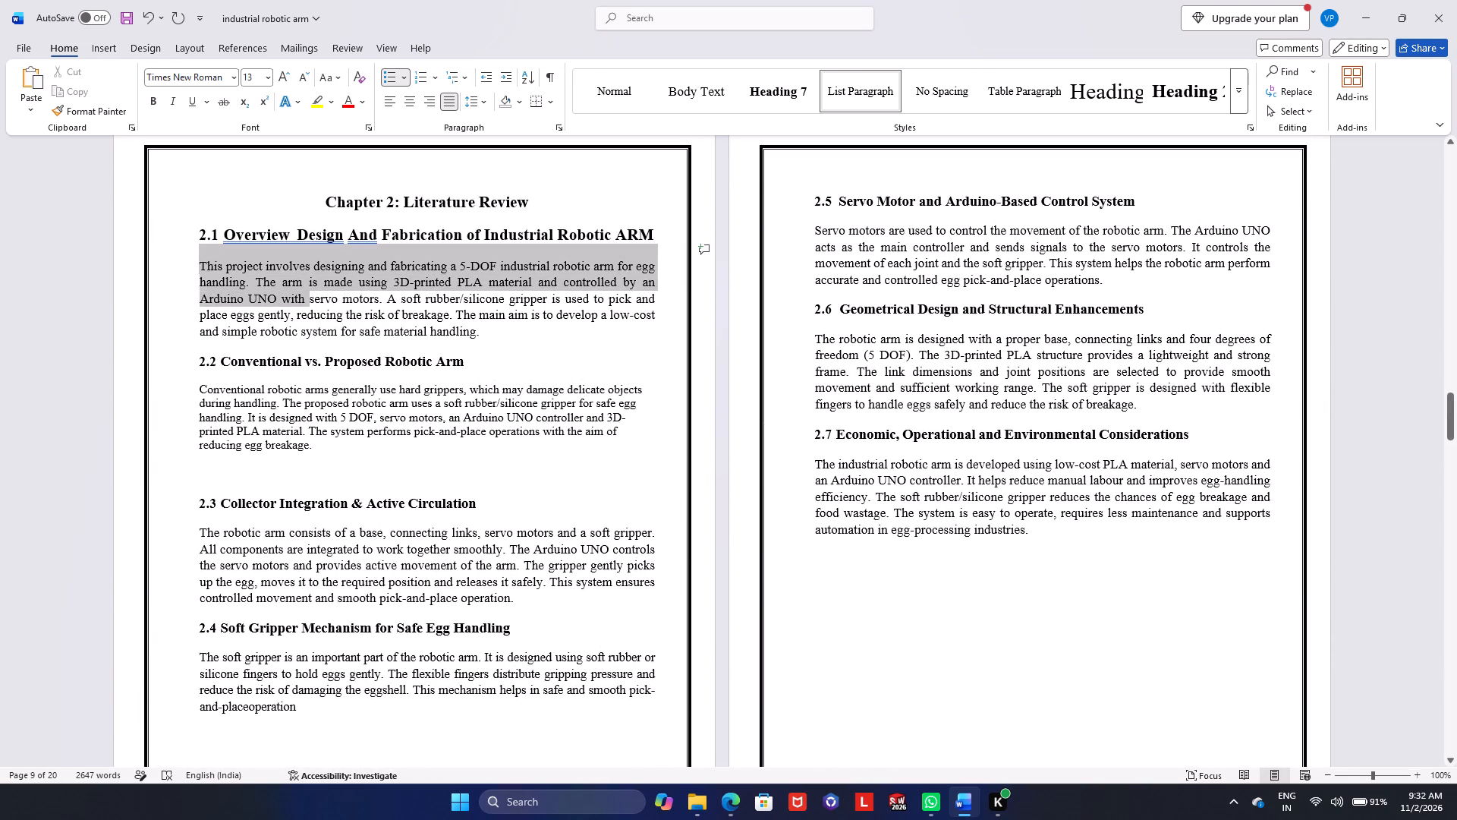
drag(301, 298, 557, 687)
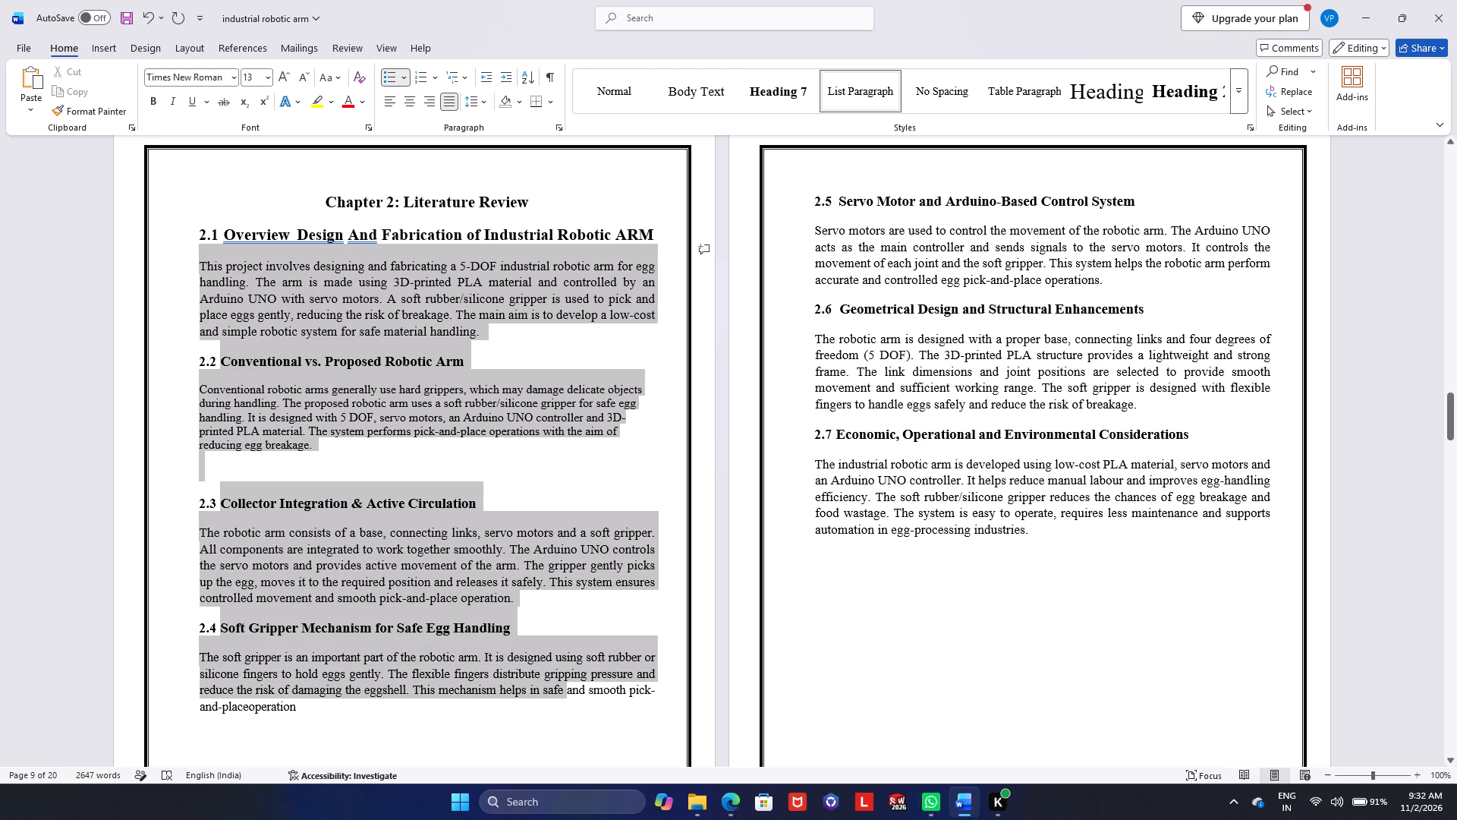
drag(557, 687, 559, 706)
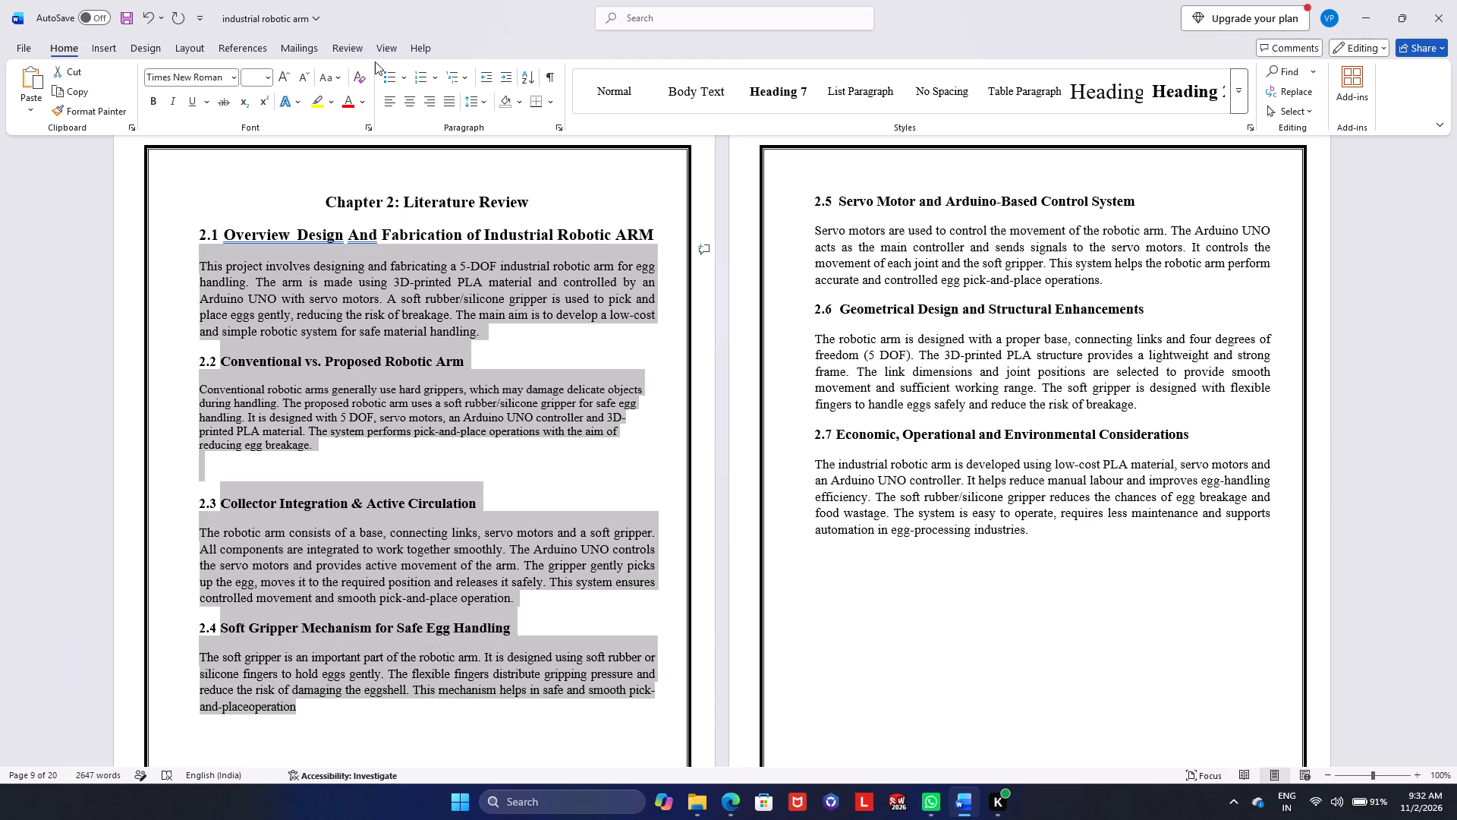
click(445, 102)
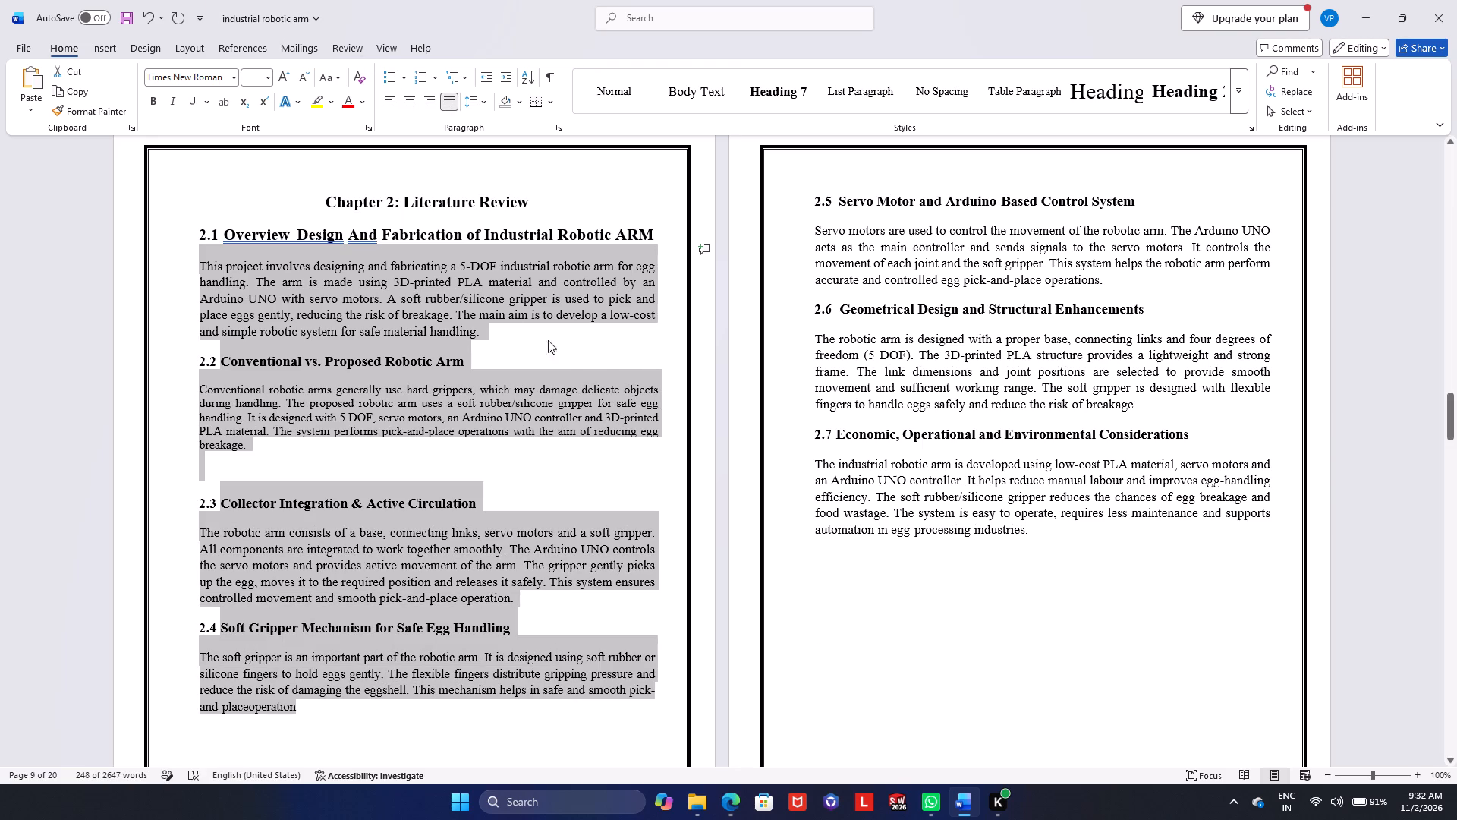
Justify the page 10 text from the section 2.5 paragraph through the section 2.7 paragraph.
click(874, 572)
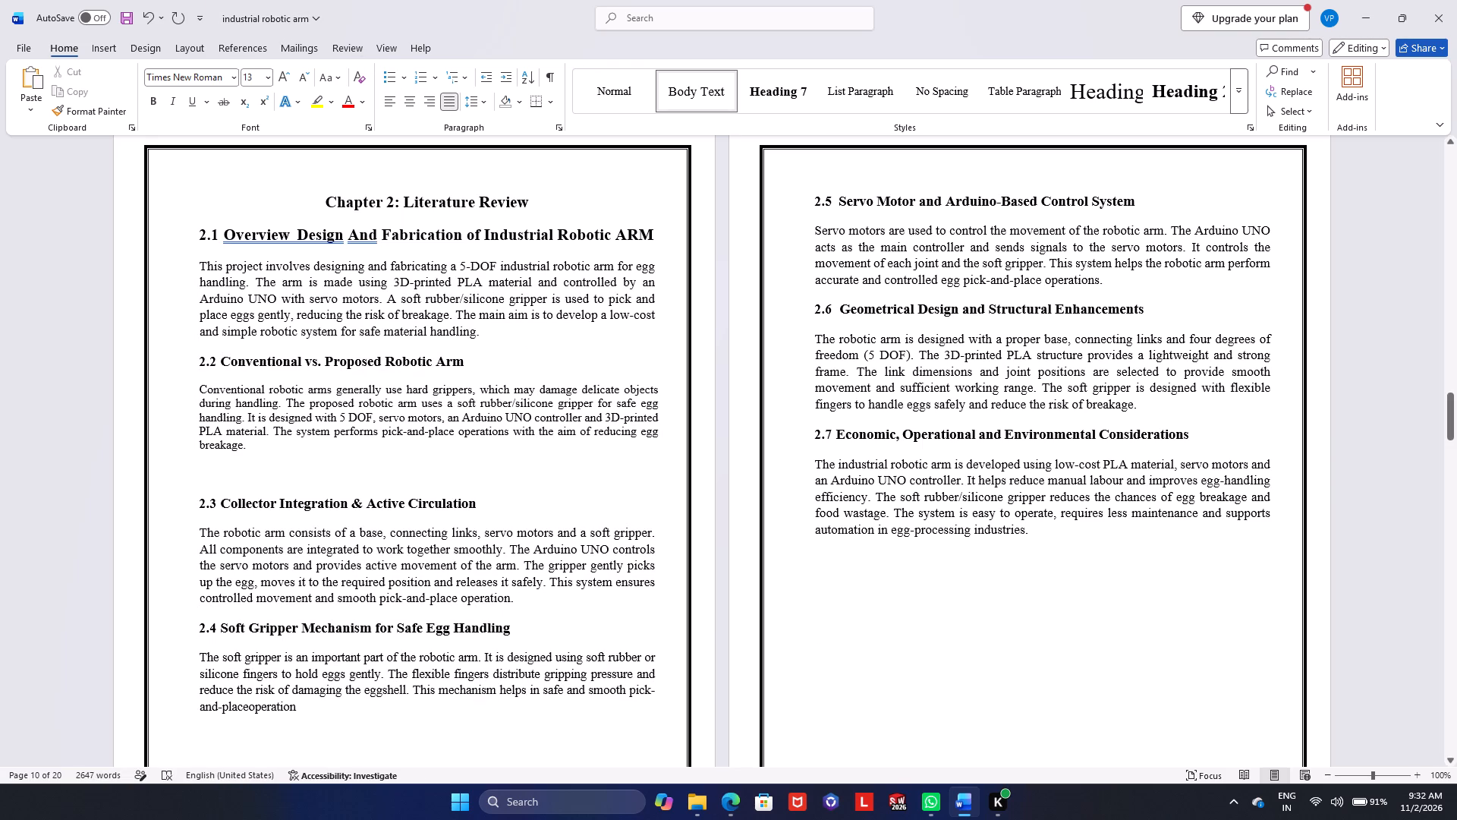
drag(812, 232, 942, 487)
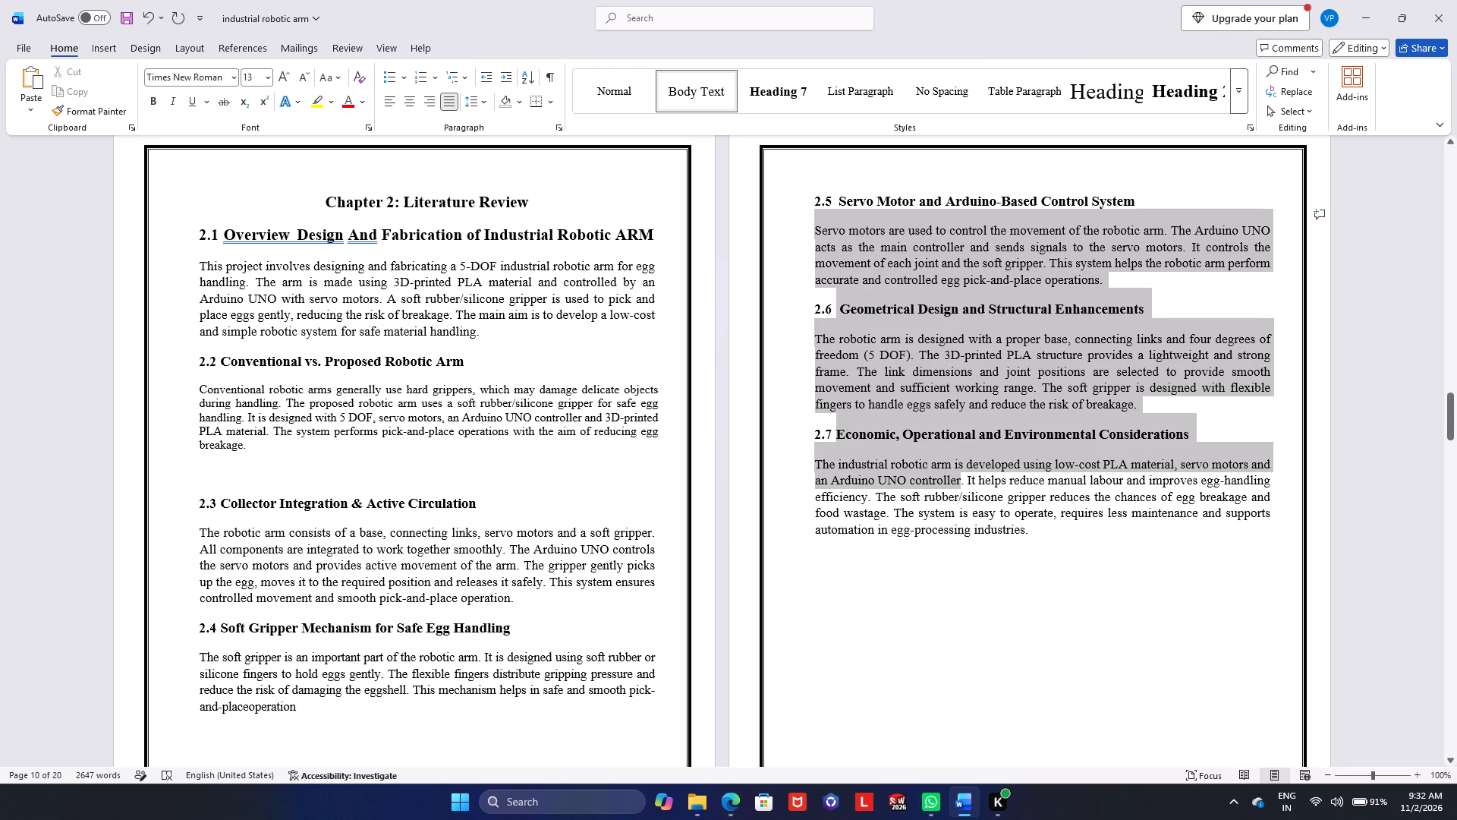
drag(942, 487, 1036, 542)
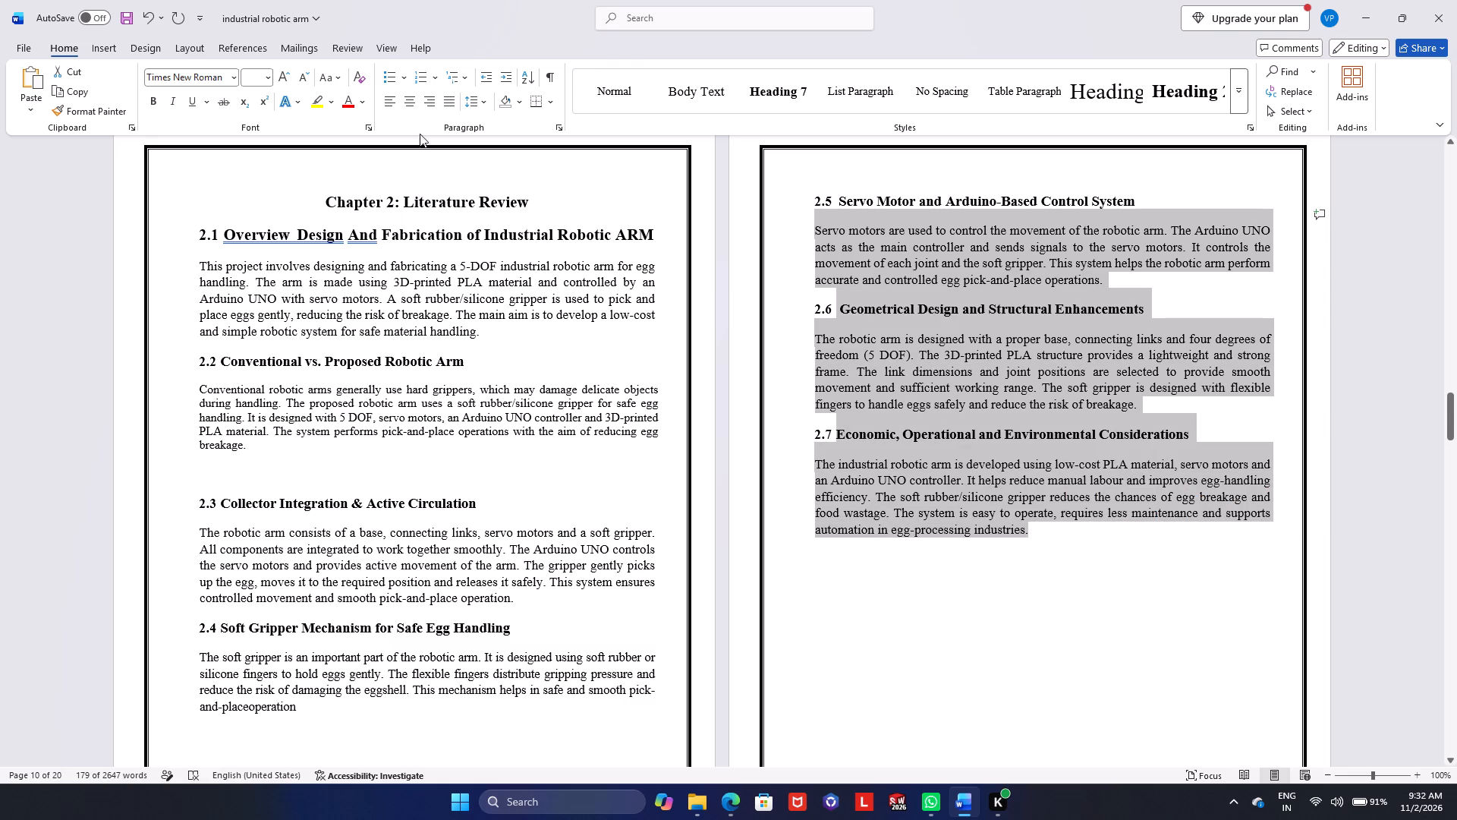
click(448, 109)
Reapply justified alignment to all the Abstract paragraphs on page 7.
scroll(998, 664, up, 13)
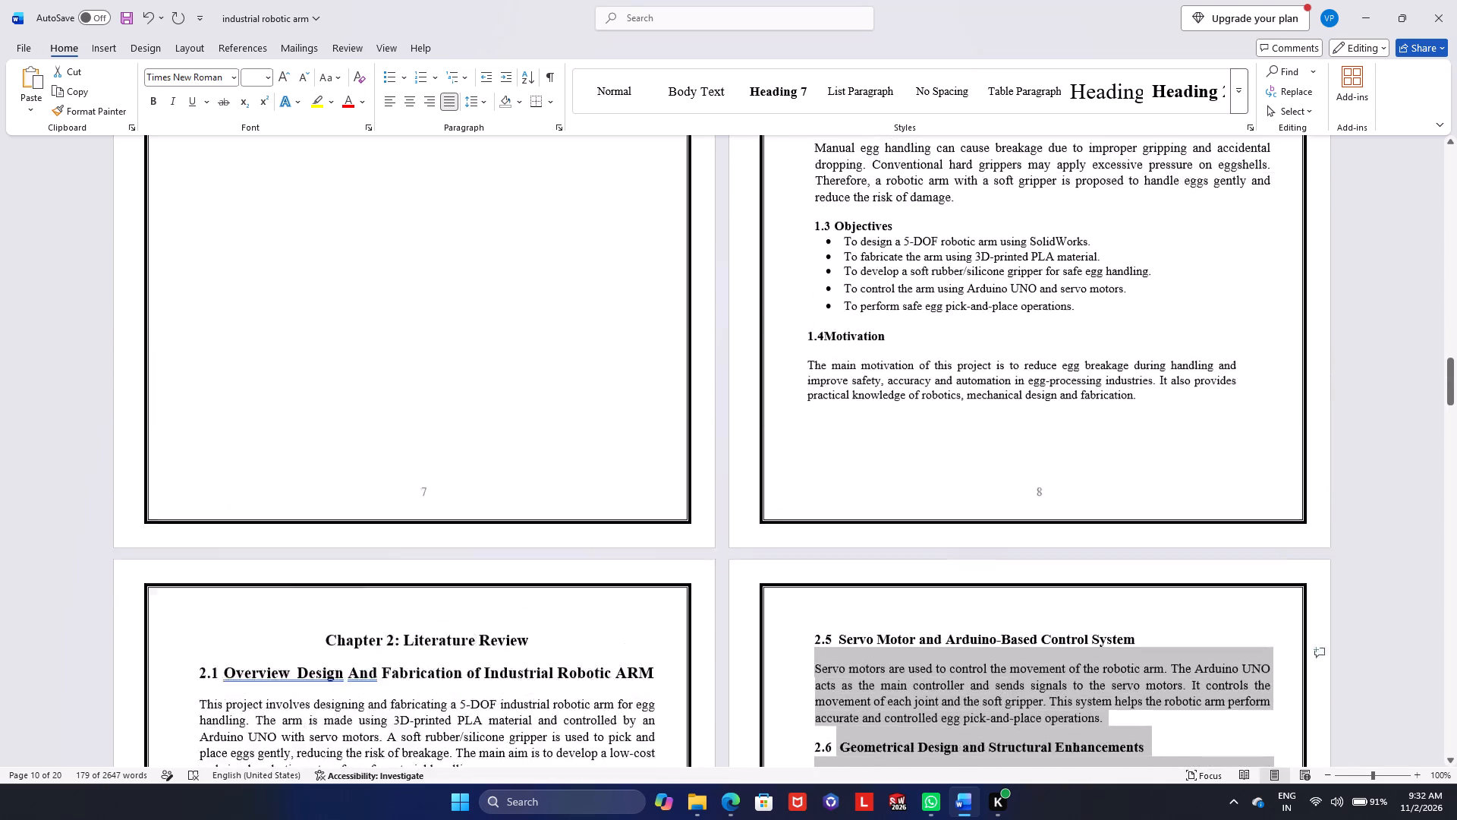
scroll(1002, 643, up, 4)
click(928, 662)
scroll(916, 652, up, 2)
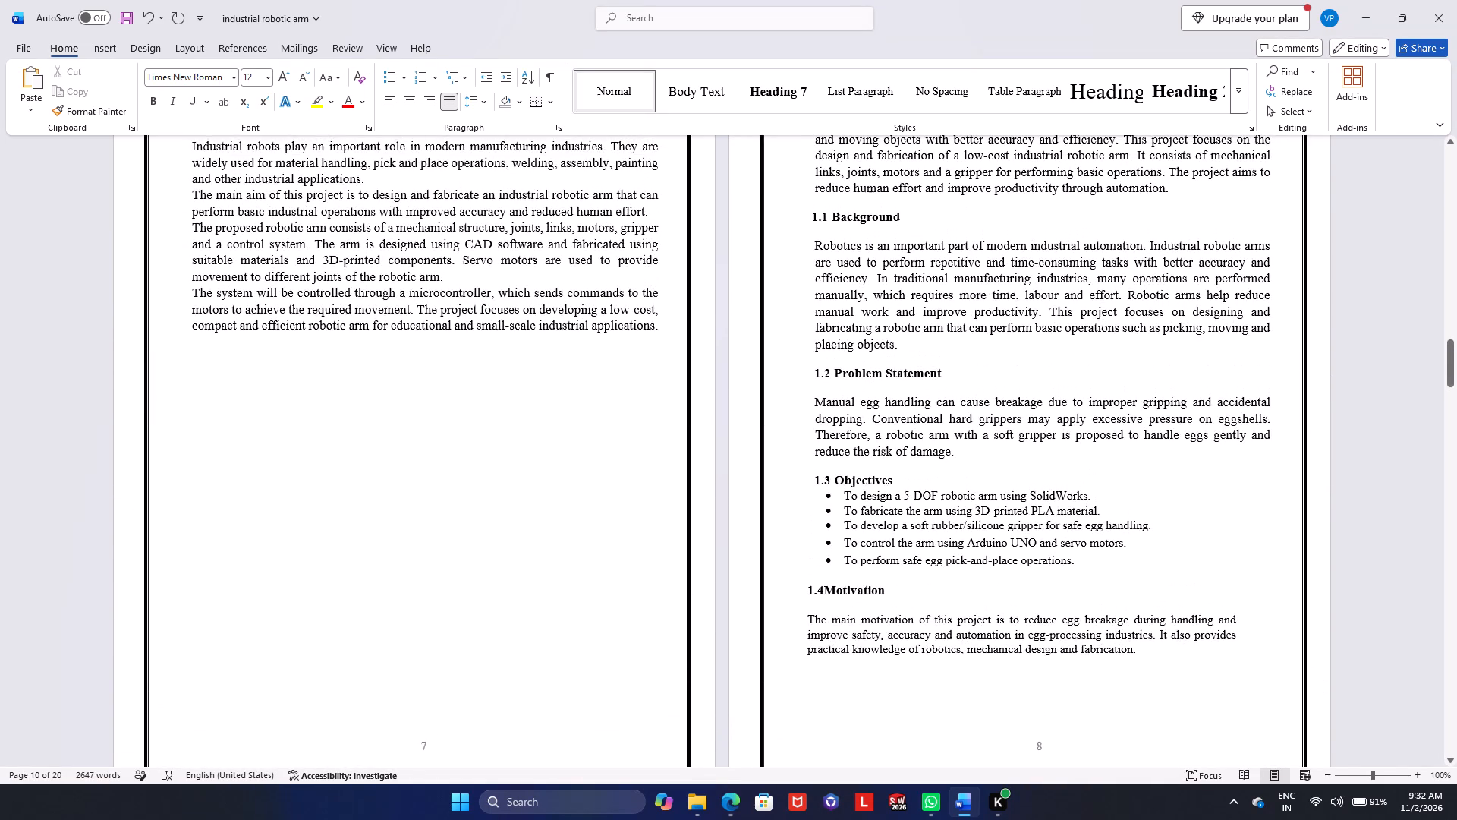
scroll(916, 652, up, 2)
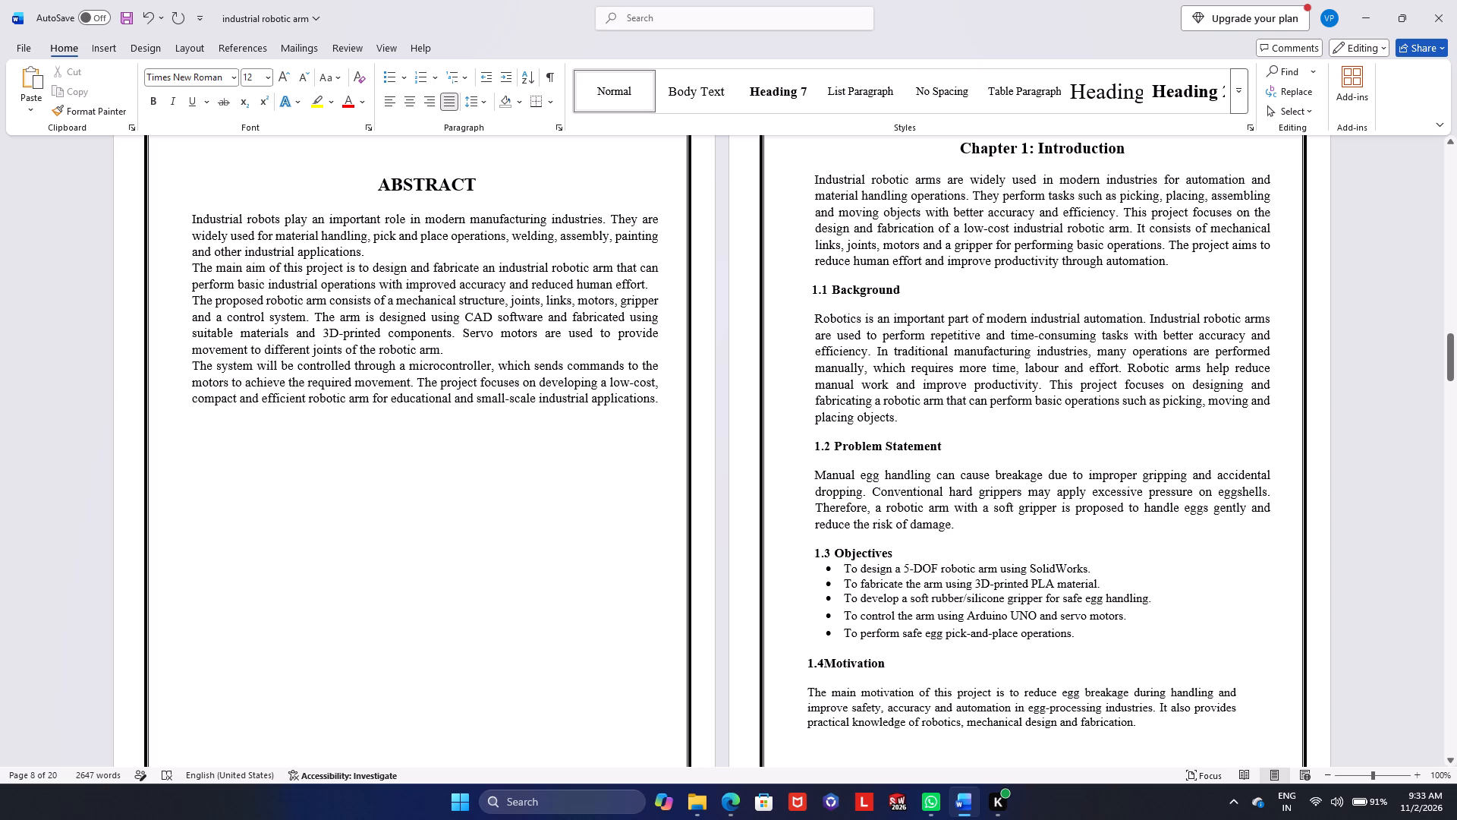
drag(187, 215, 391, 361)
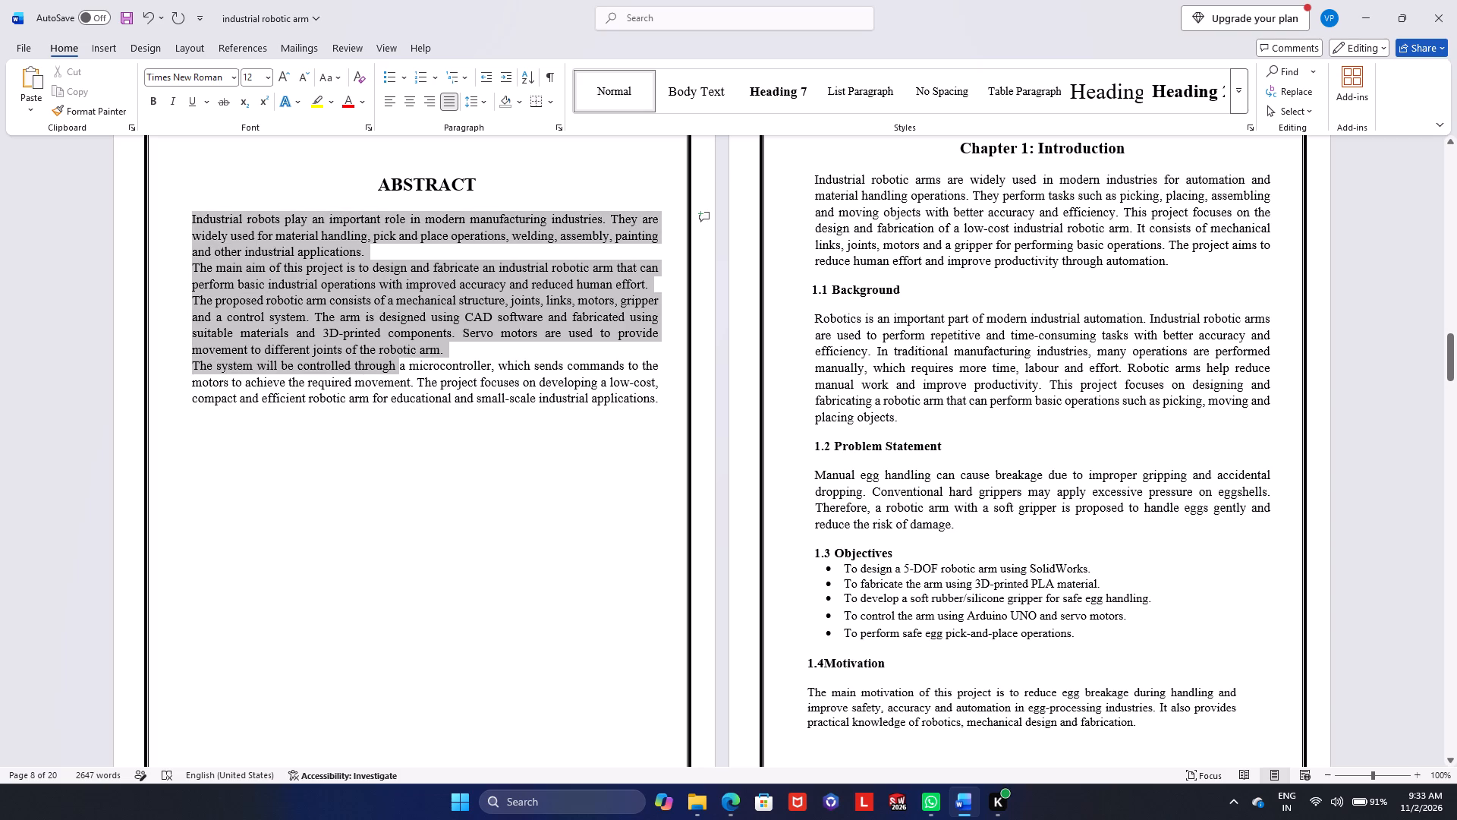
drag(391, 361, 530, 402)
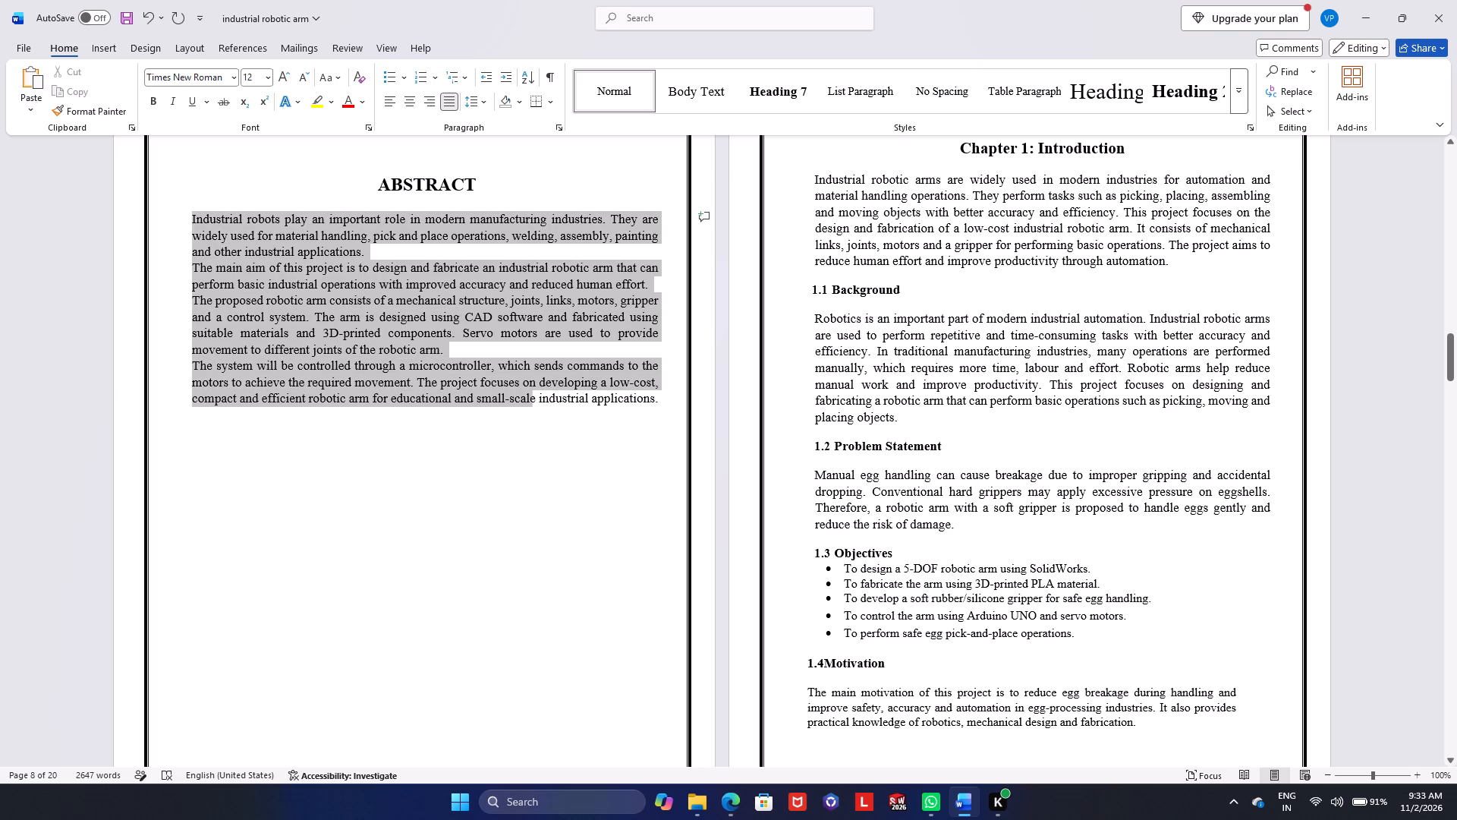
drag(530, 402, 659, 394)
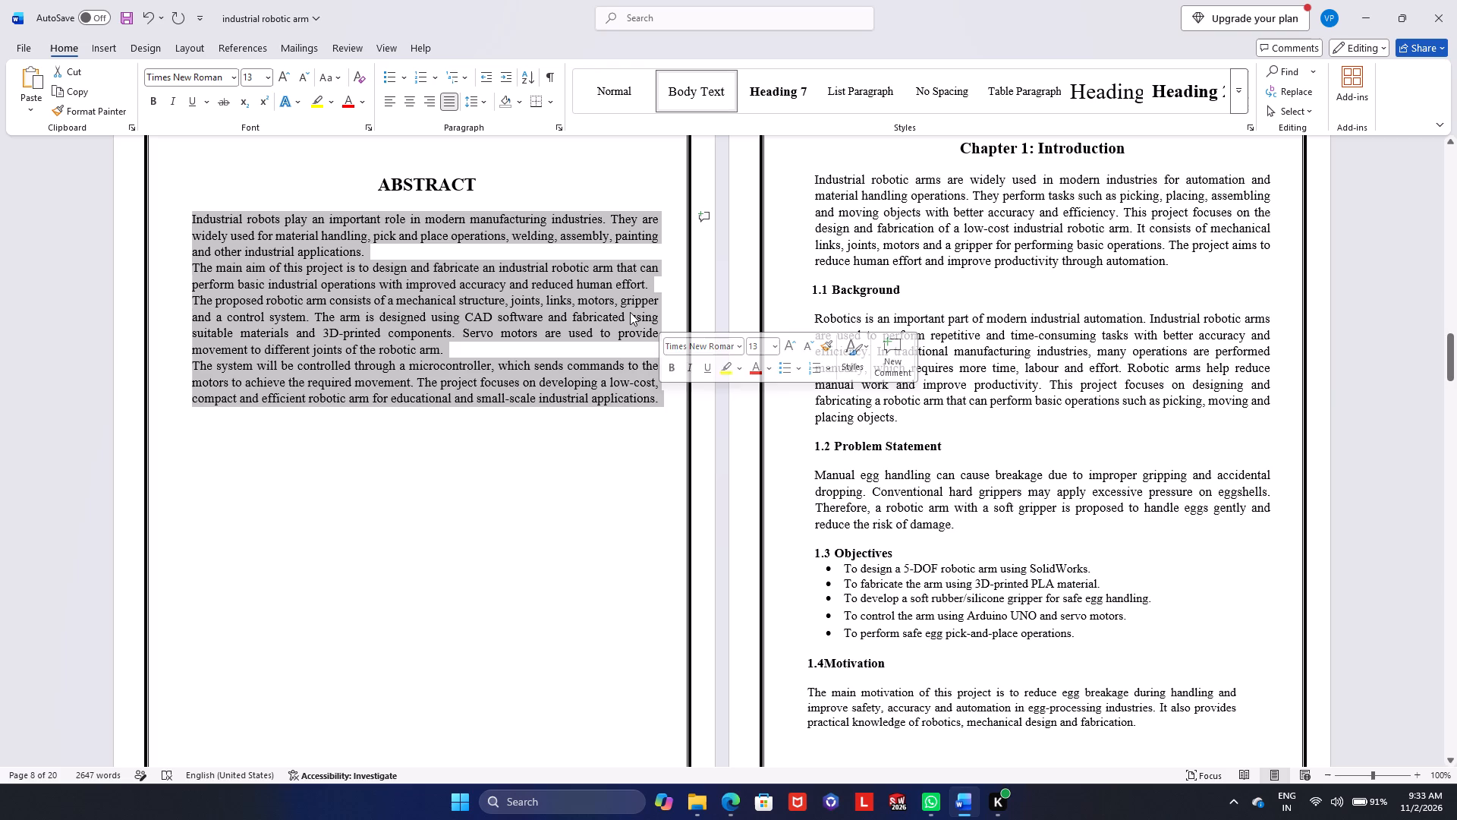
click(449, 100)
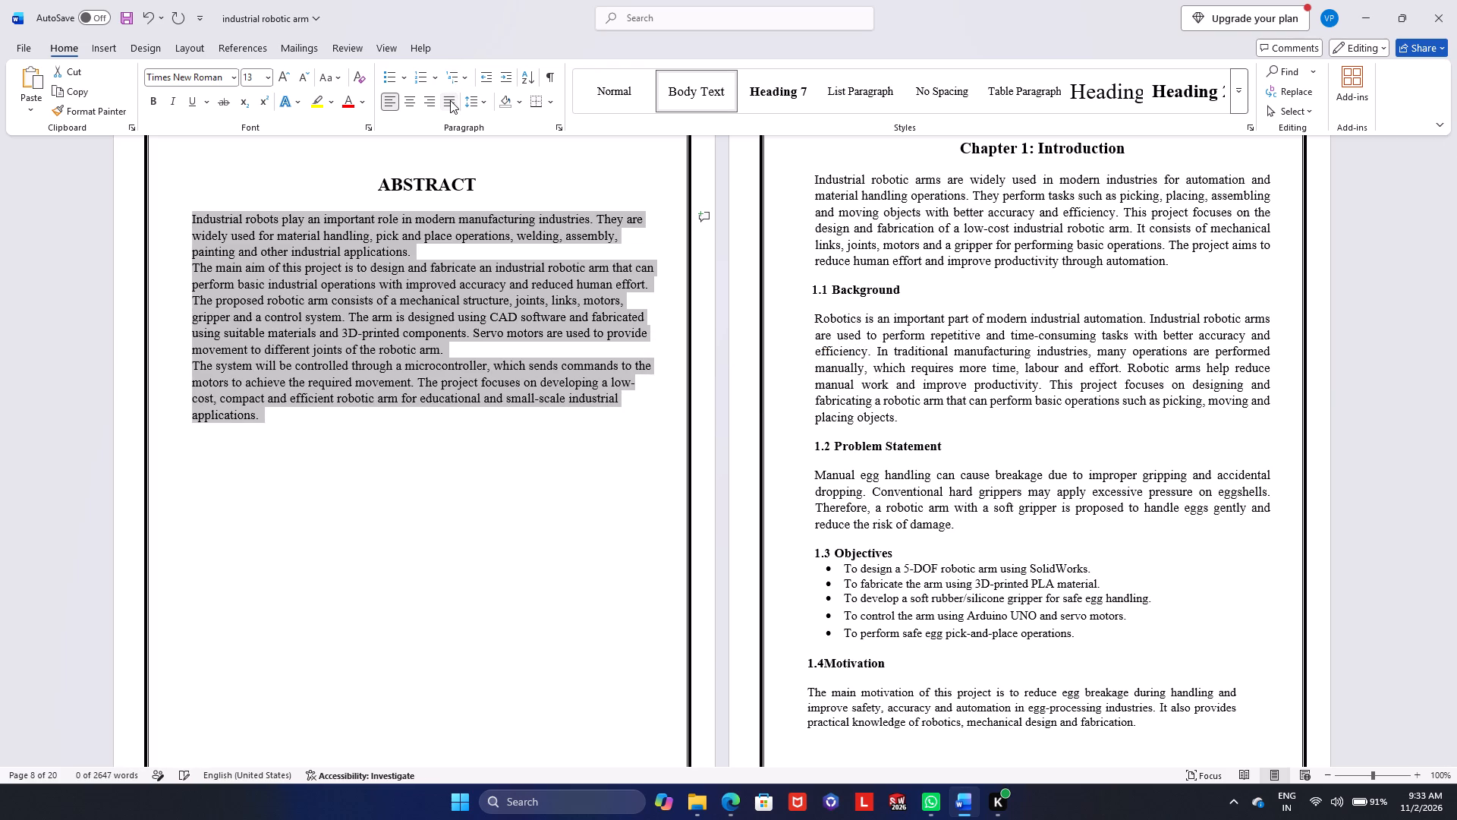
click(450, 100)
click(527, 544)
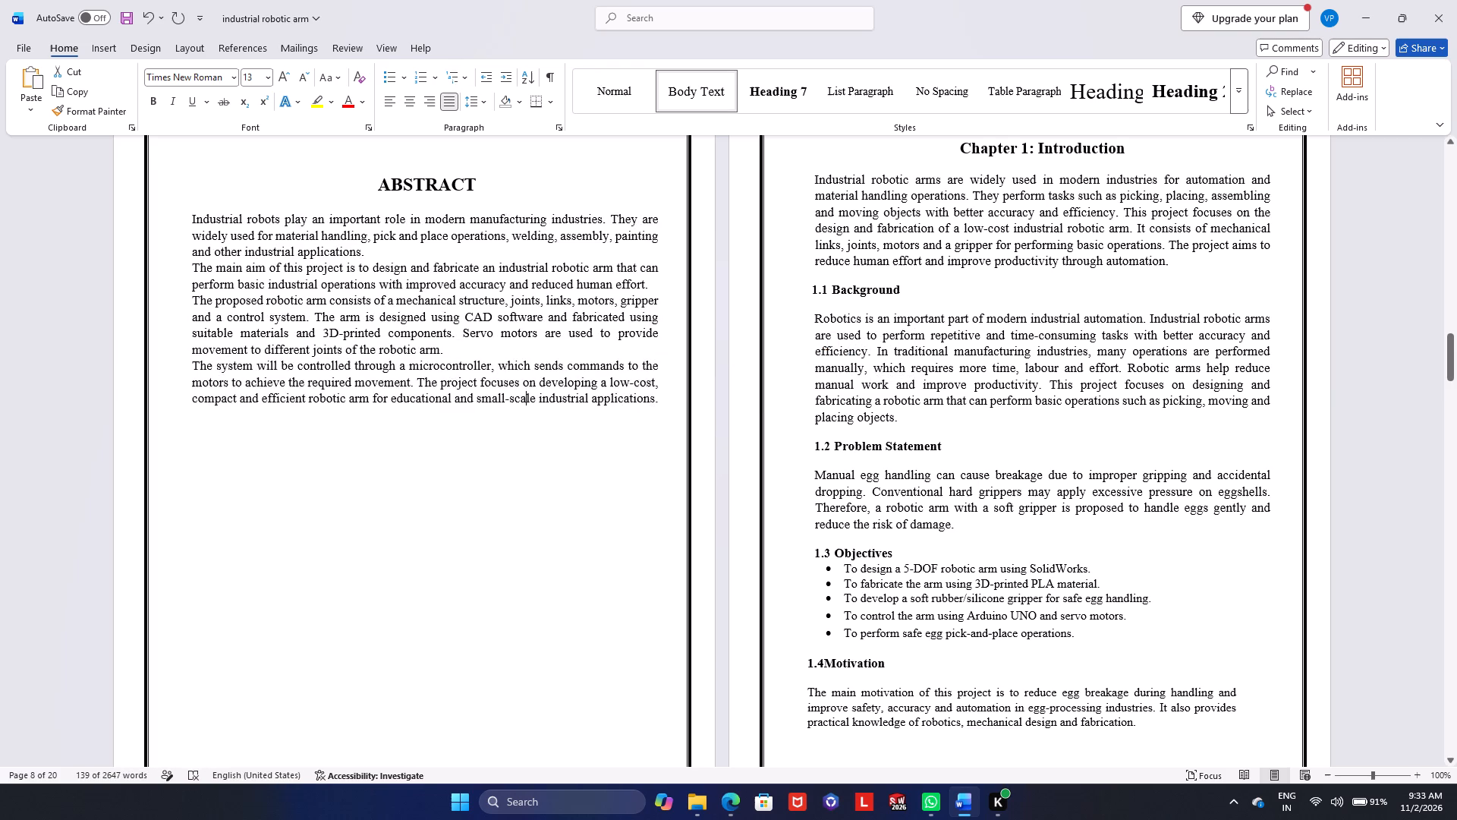
Justify the numbered list of student names on the first cover page after trying centre and left alignment.
scroll(527, 544, up, 17)
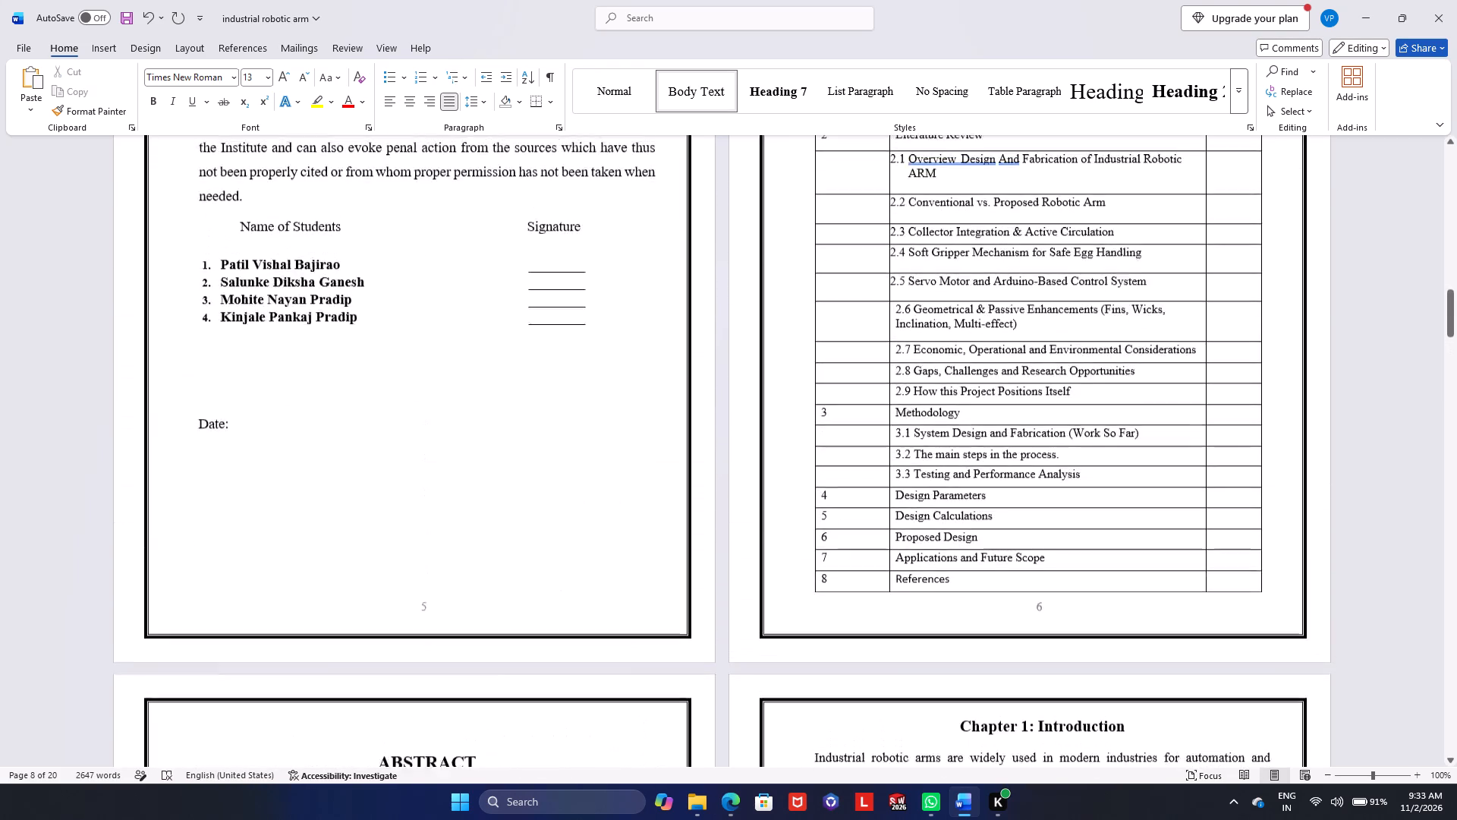
scroll(562, 509, up, 15)
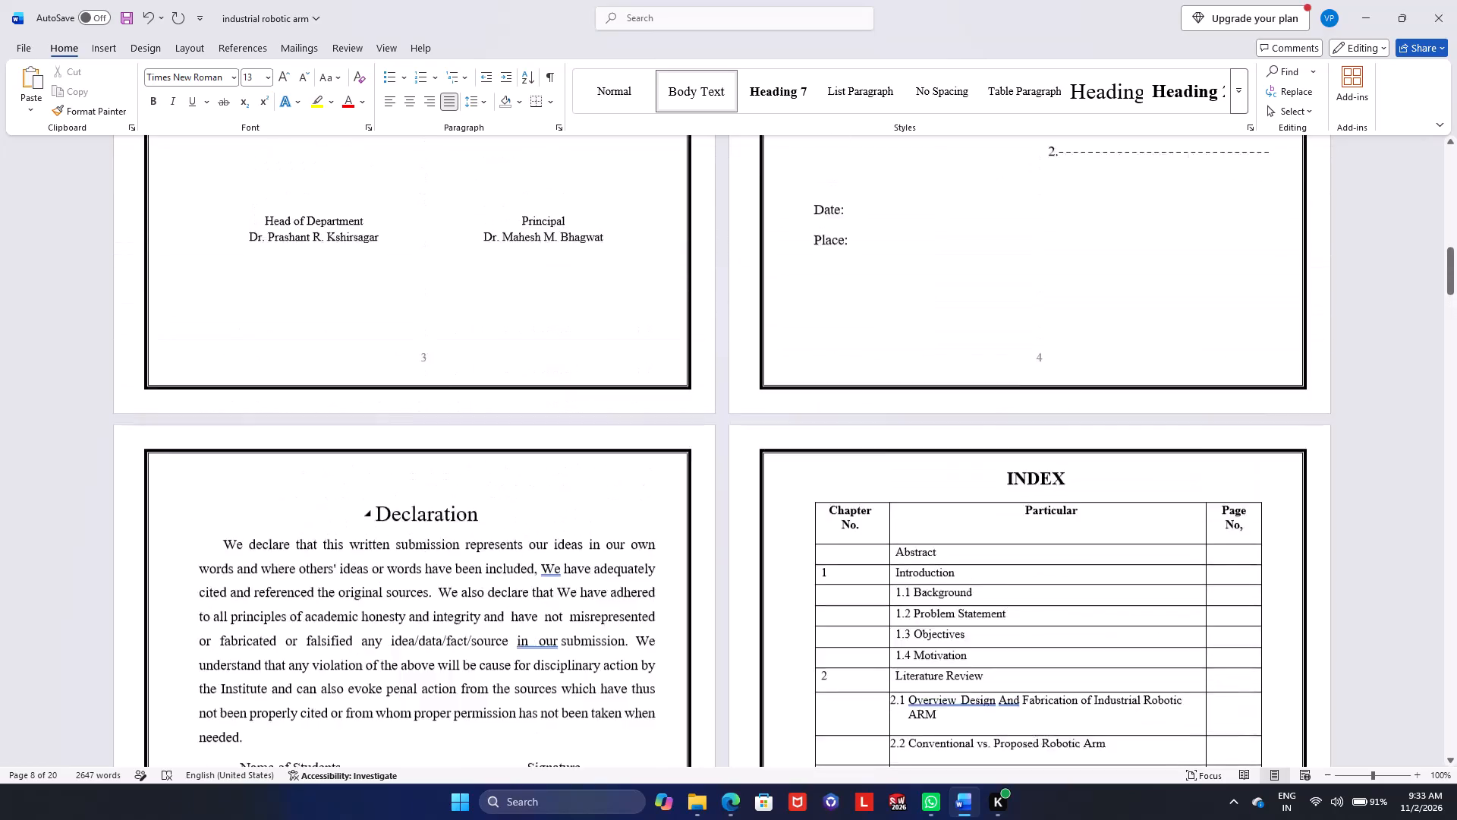
scroll(562, 509, up, 13)
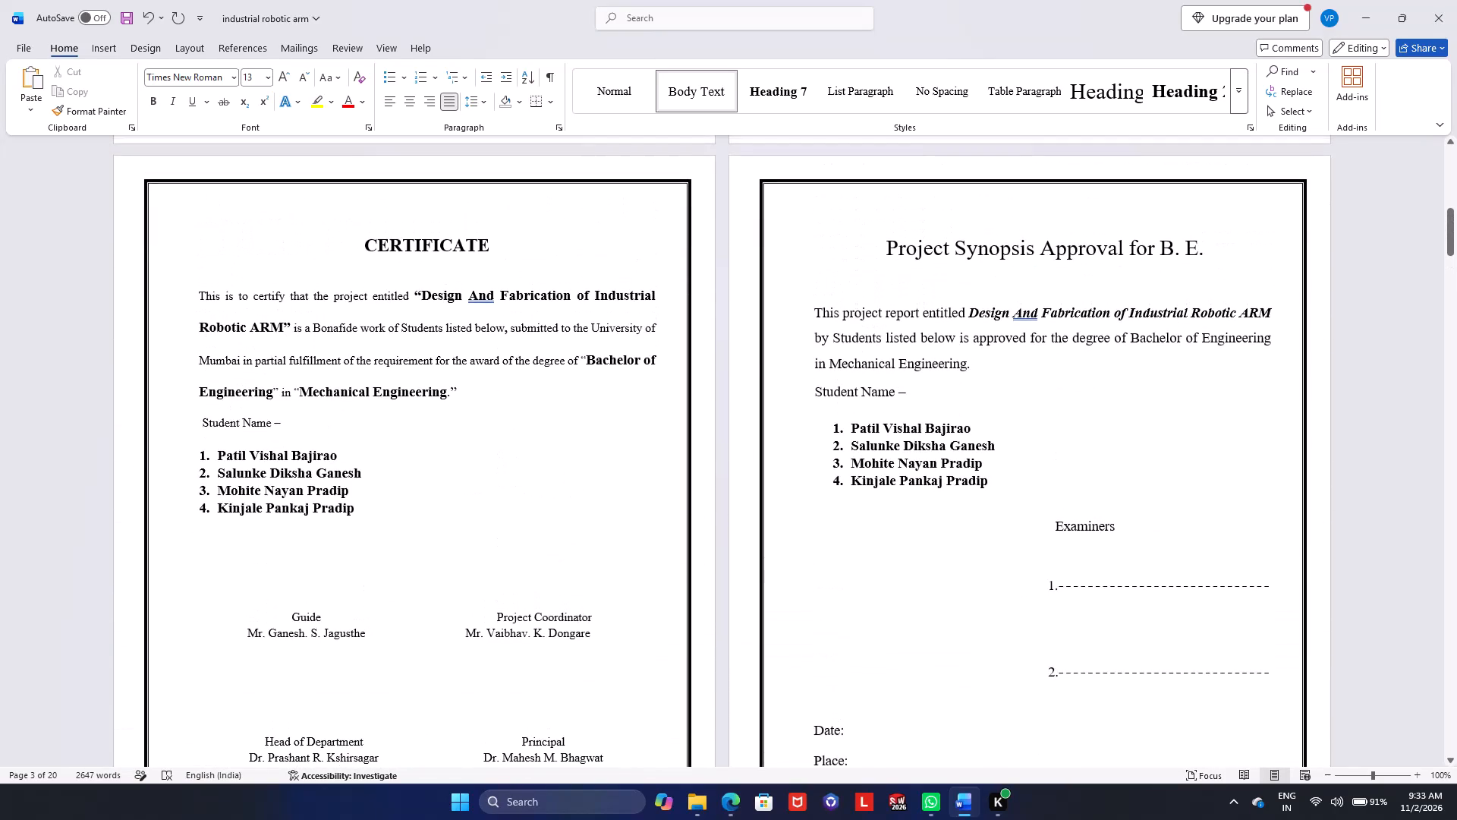
scroll(562, 510, up, 20)
scroll(562, 510, up, 3)
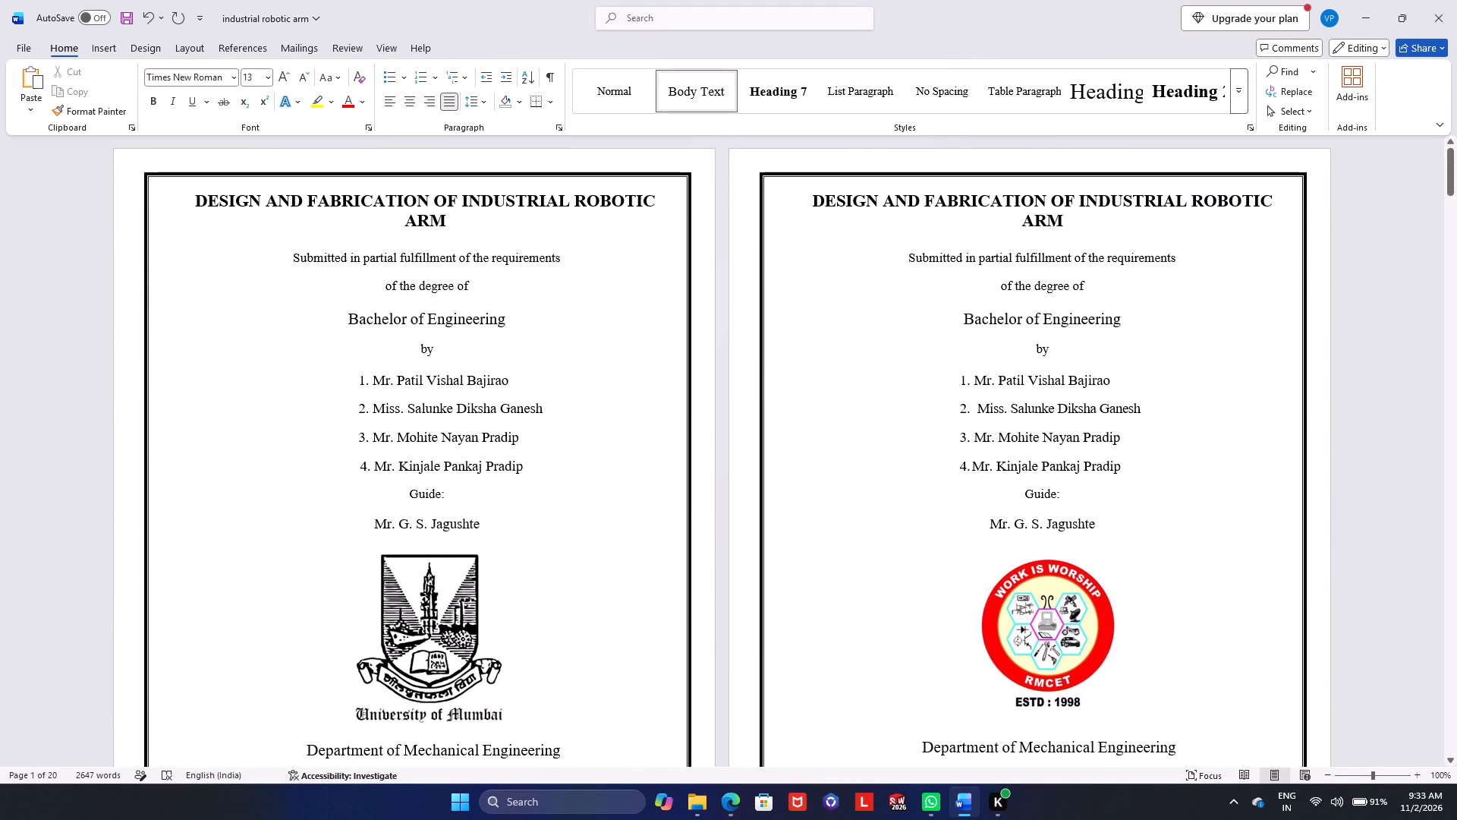
scroll(518, 616, up, 1)
drag(357, 374, 511, 469)
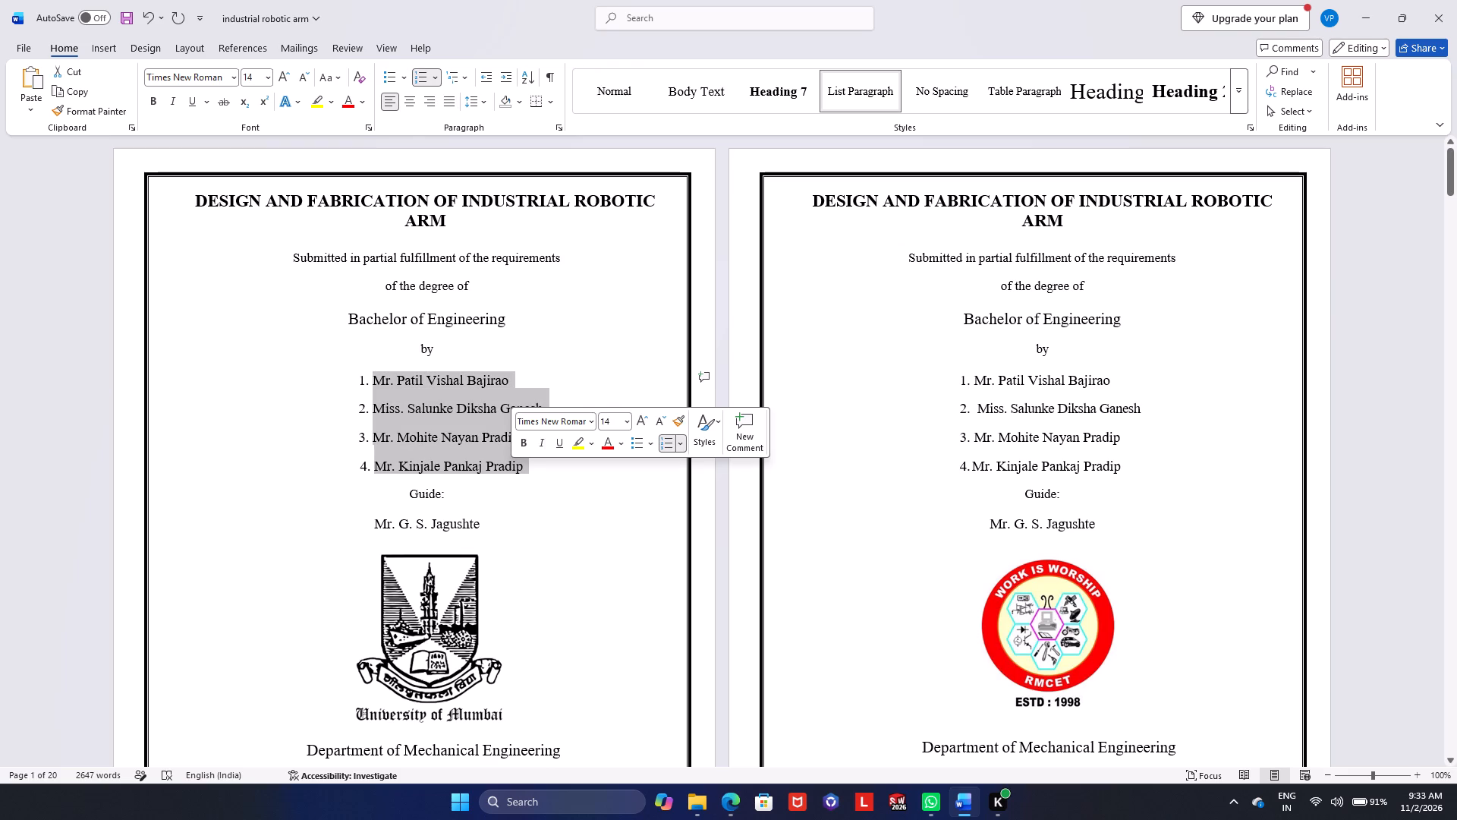
click(409, 98)
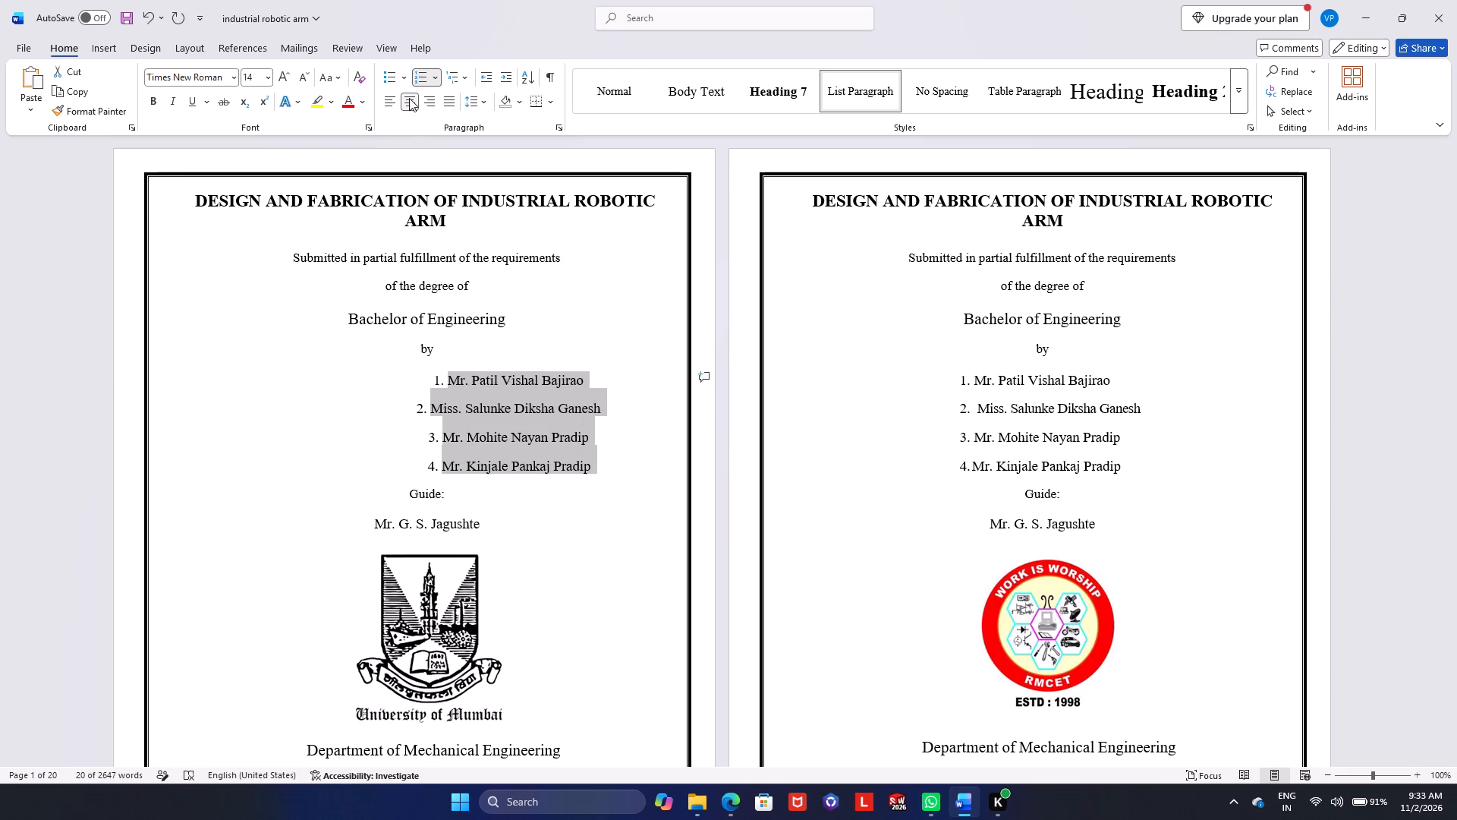
click(396, 106)
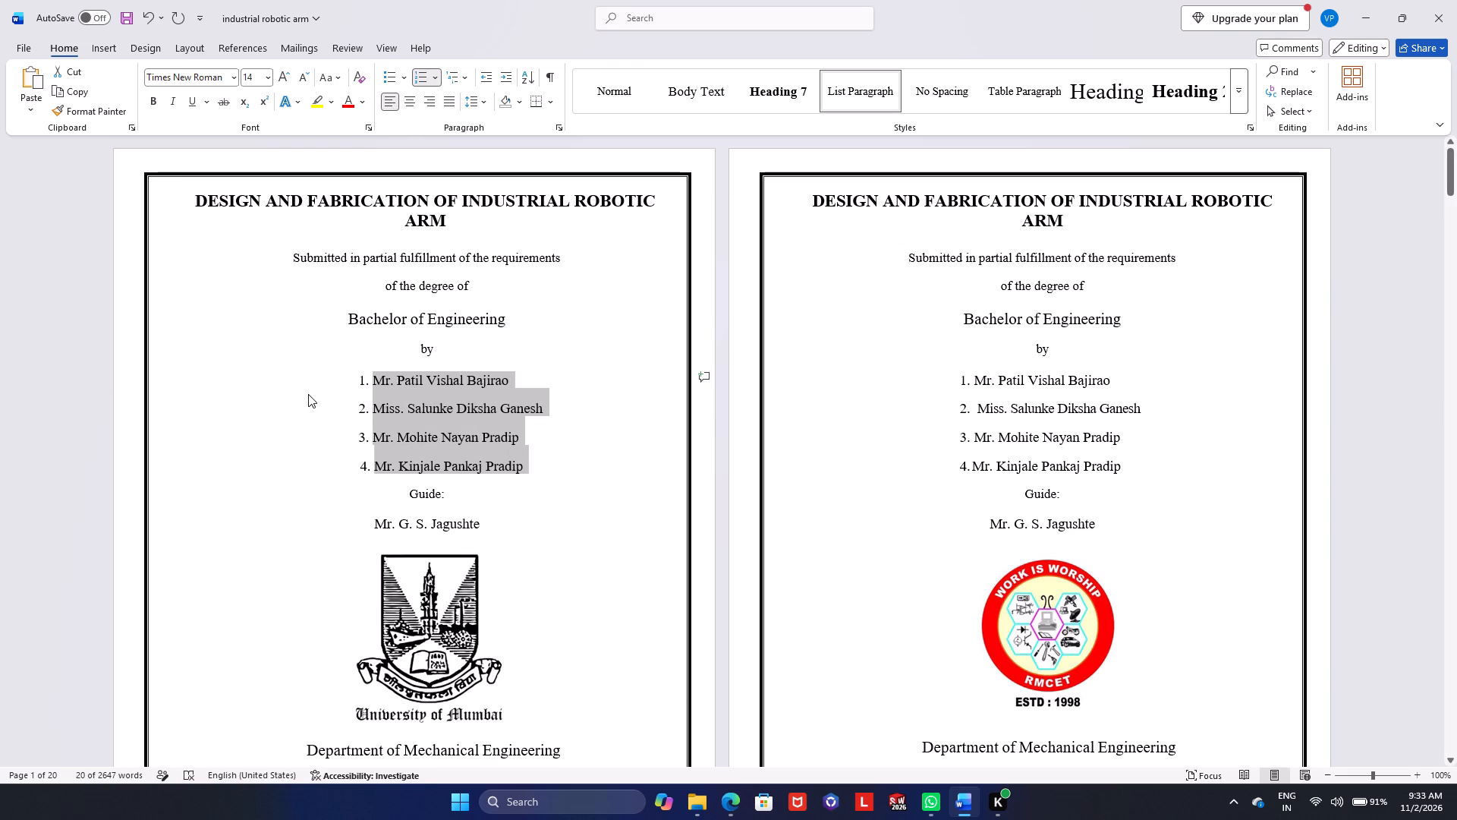
click(448, 101)
click(268, 396)
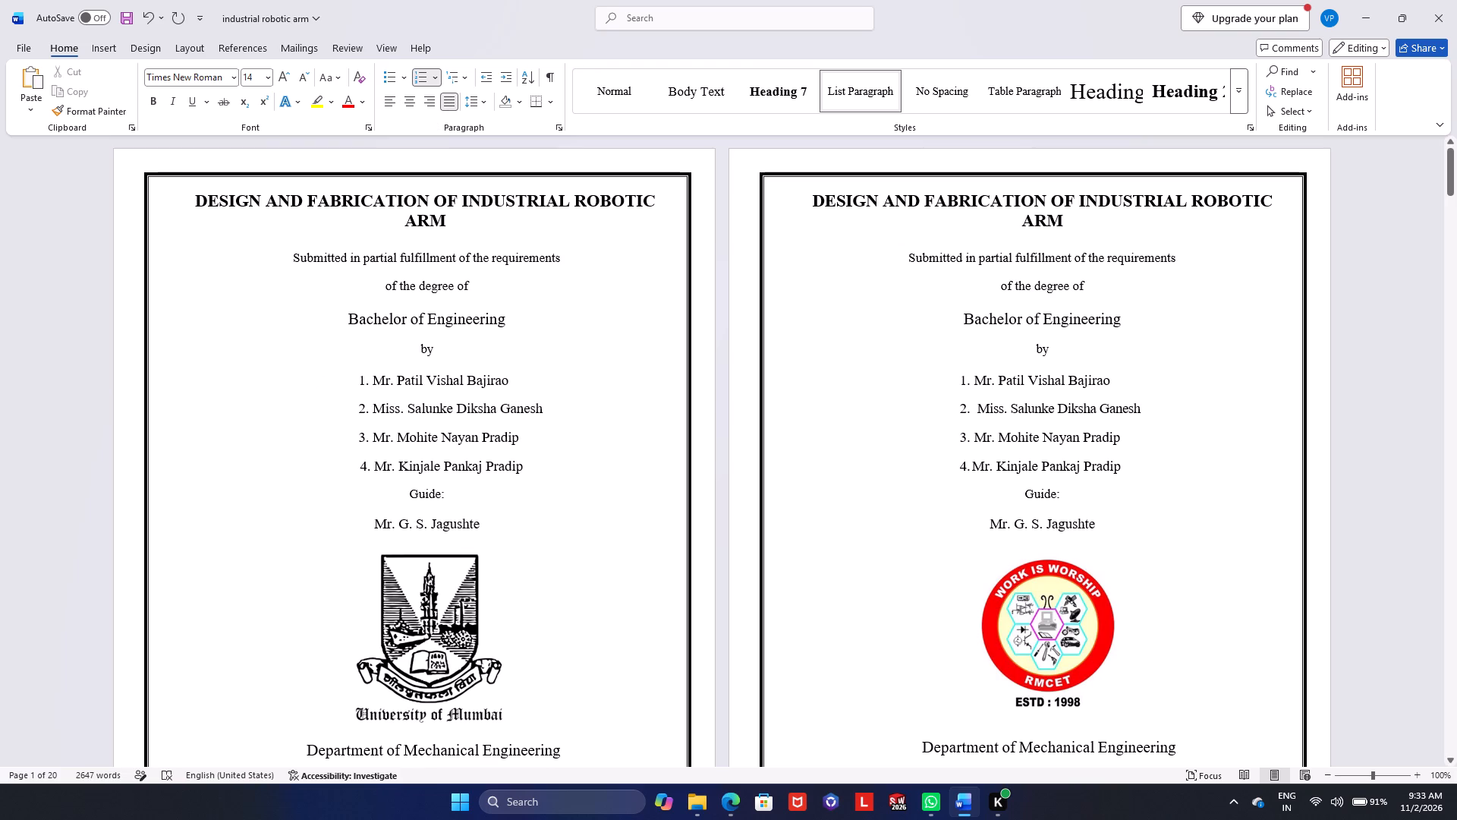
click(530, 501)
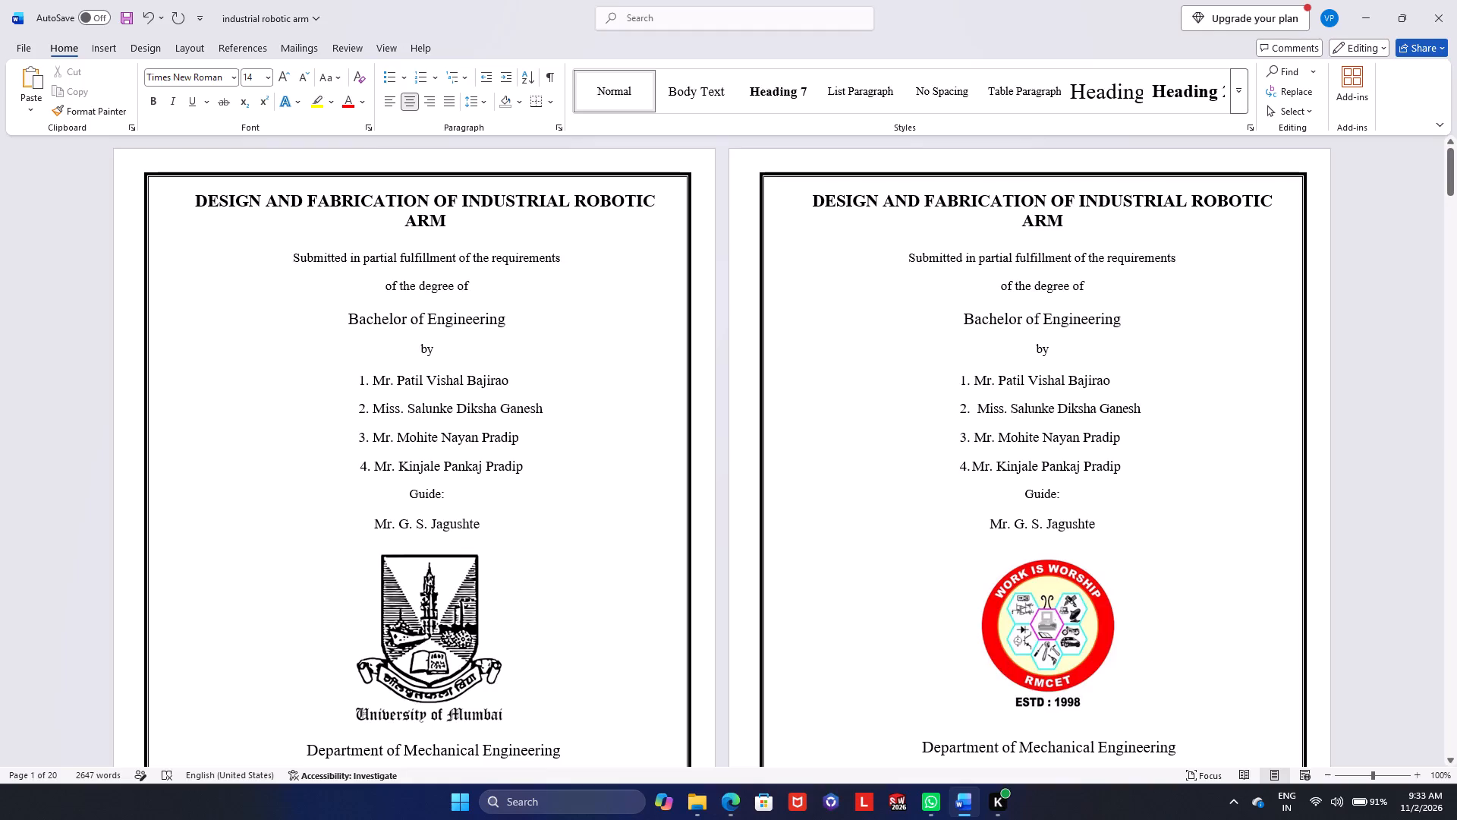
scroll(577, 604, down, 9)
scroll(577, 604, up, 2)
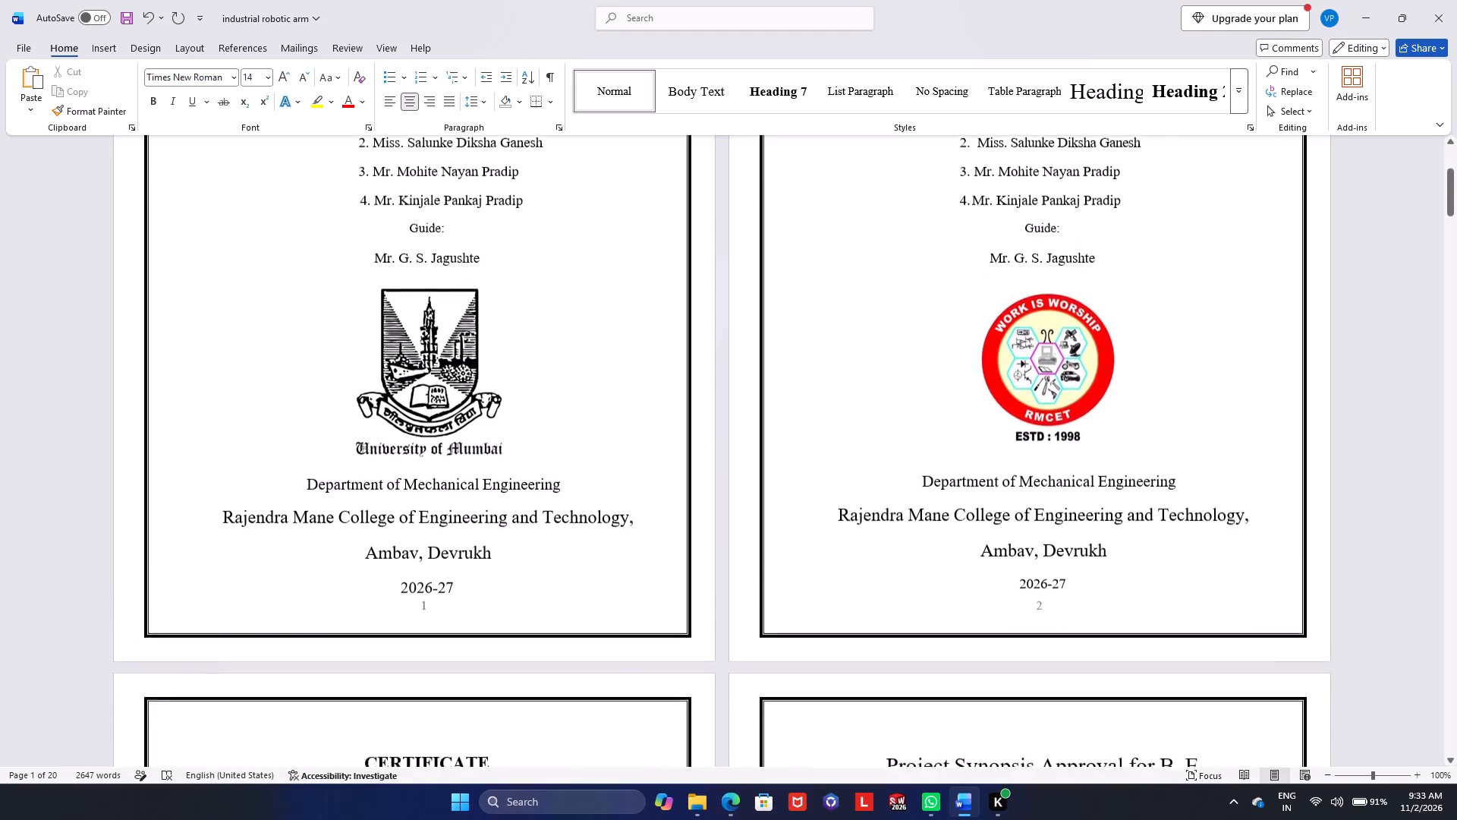
Start saving a copy of the report in the Vishal project folder on New Volume (D:).
click(21, 48)
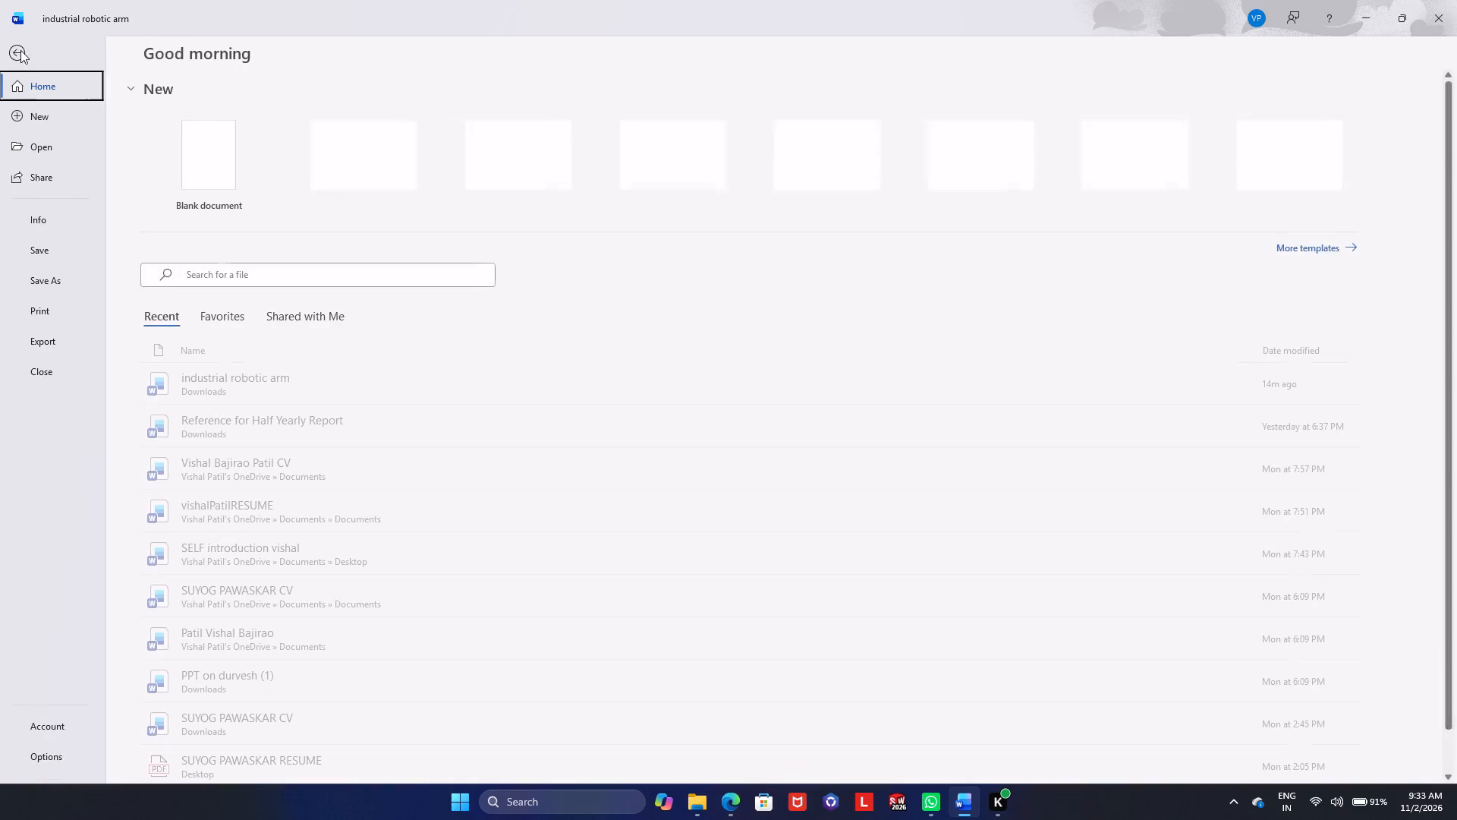
click(45, 283)
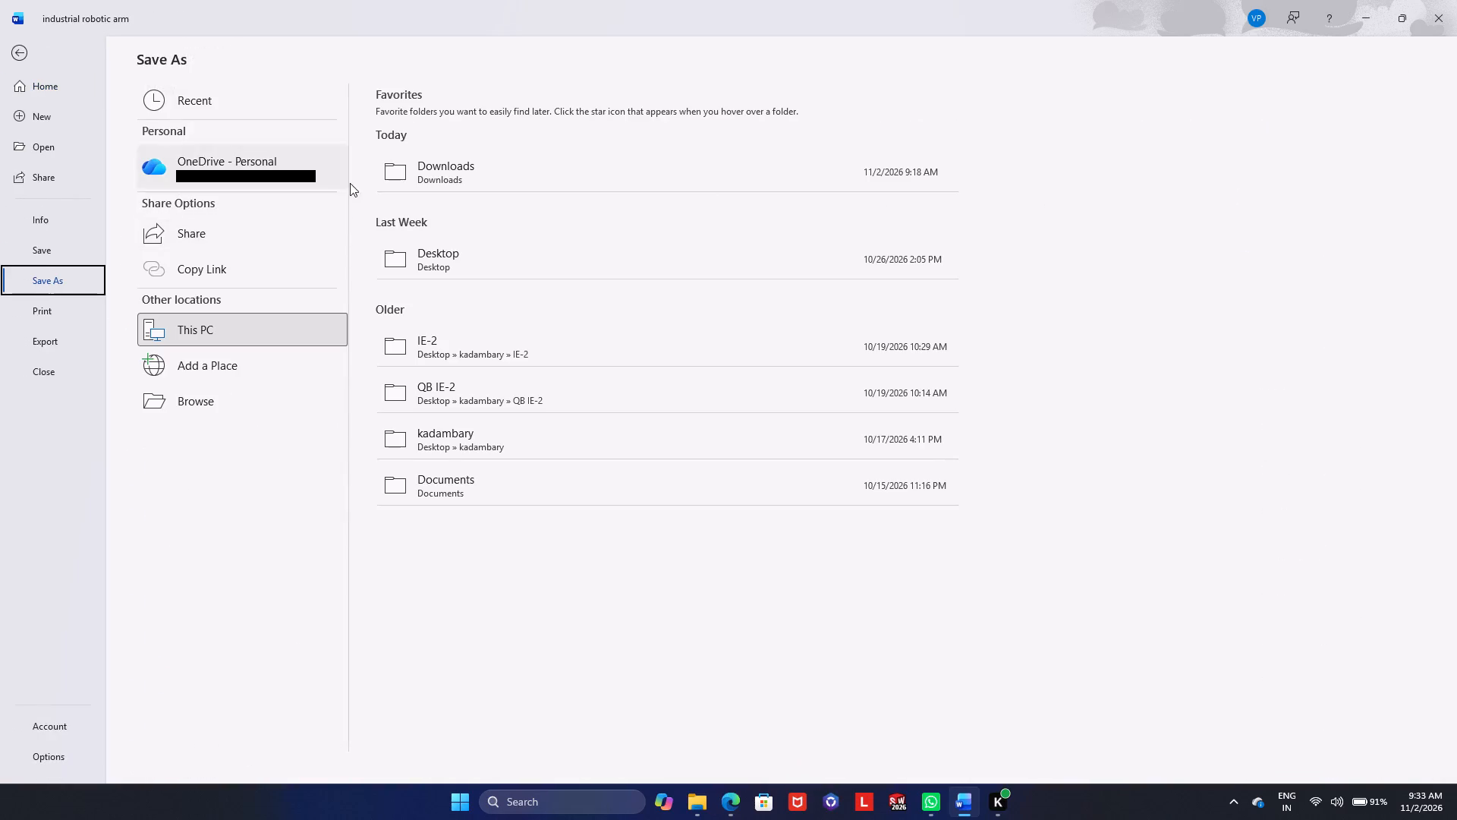
click(455, 252)
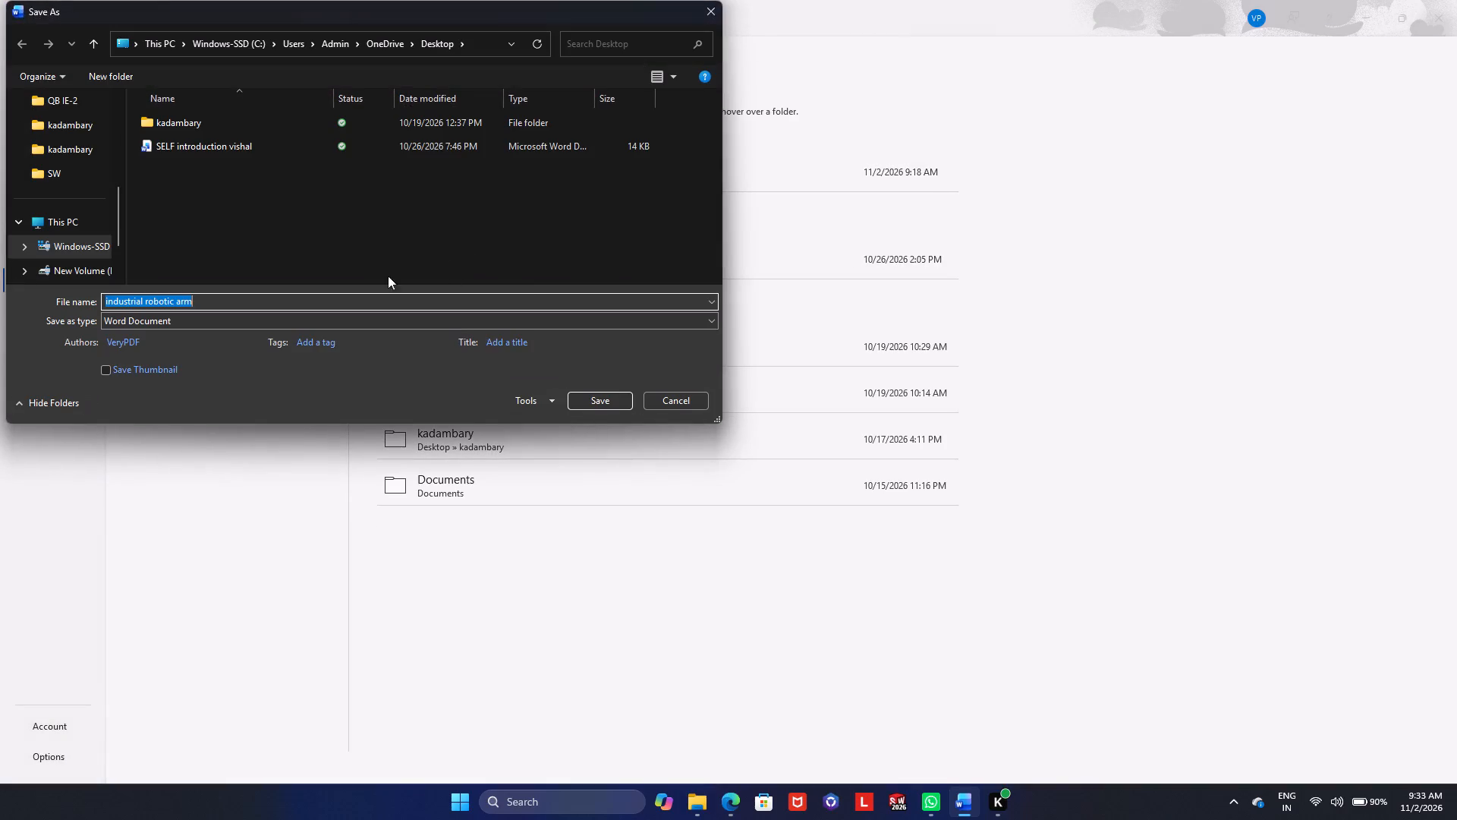
scroll(153, 188, up, 3)
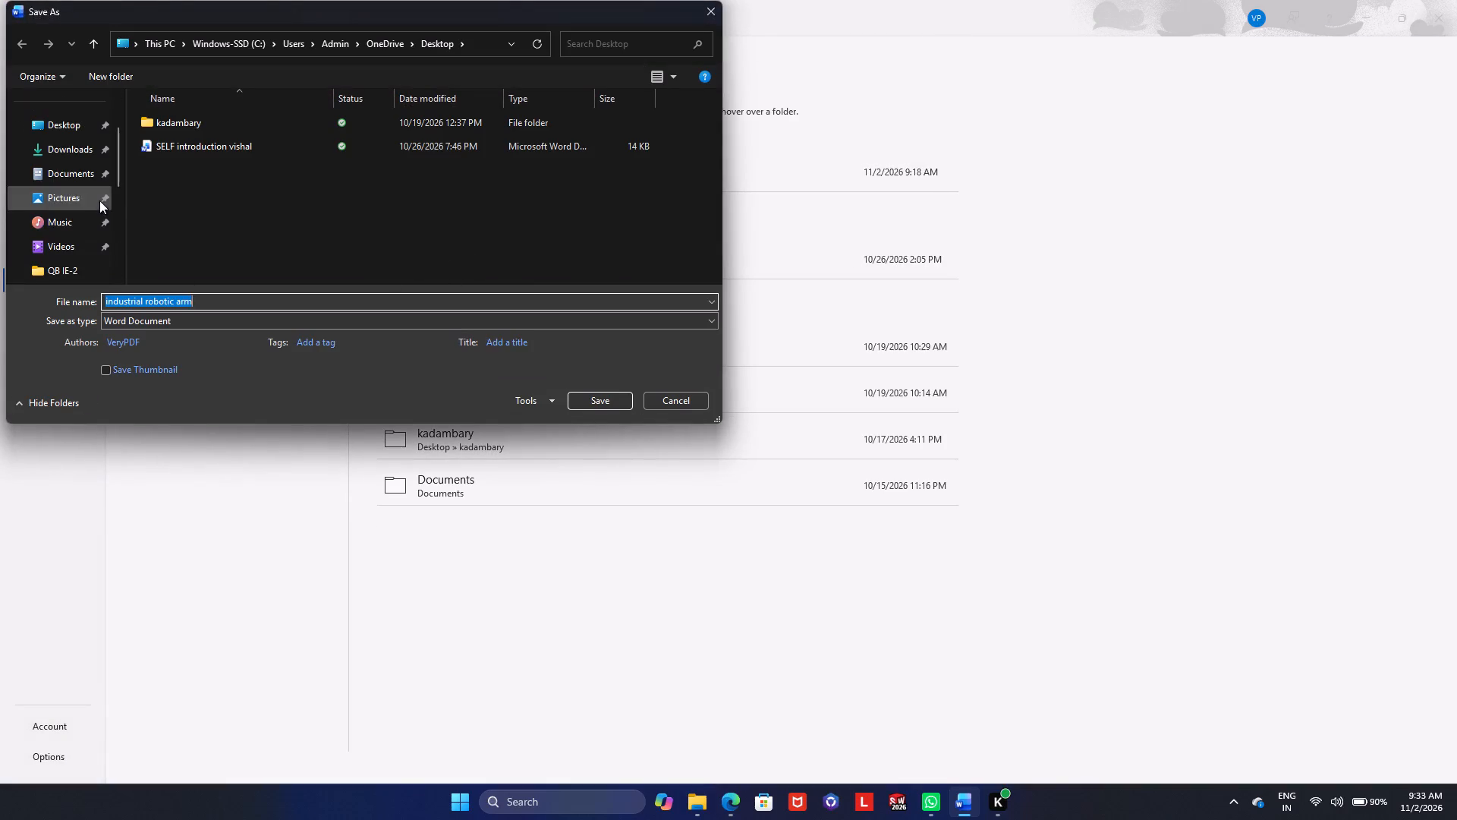
scroll(84, 206, up, 1)
scroll(84, 206, down, 8)
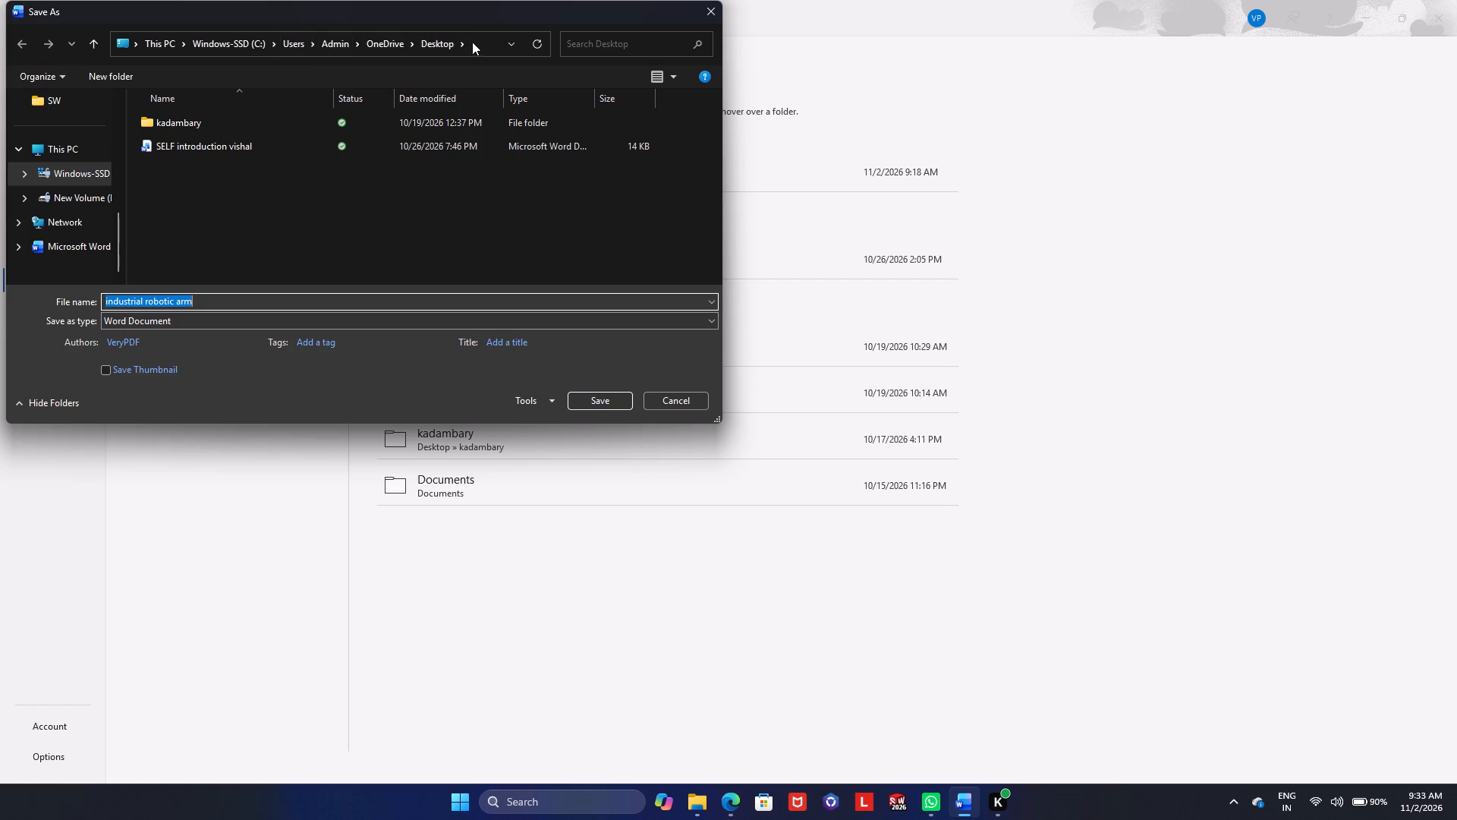
click(70, 197)
right_click(165, 159)
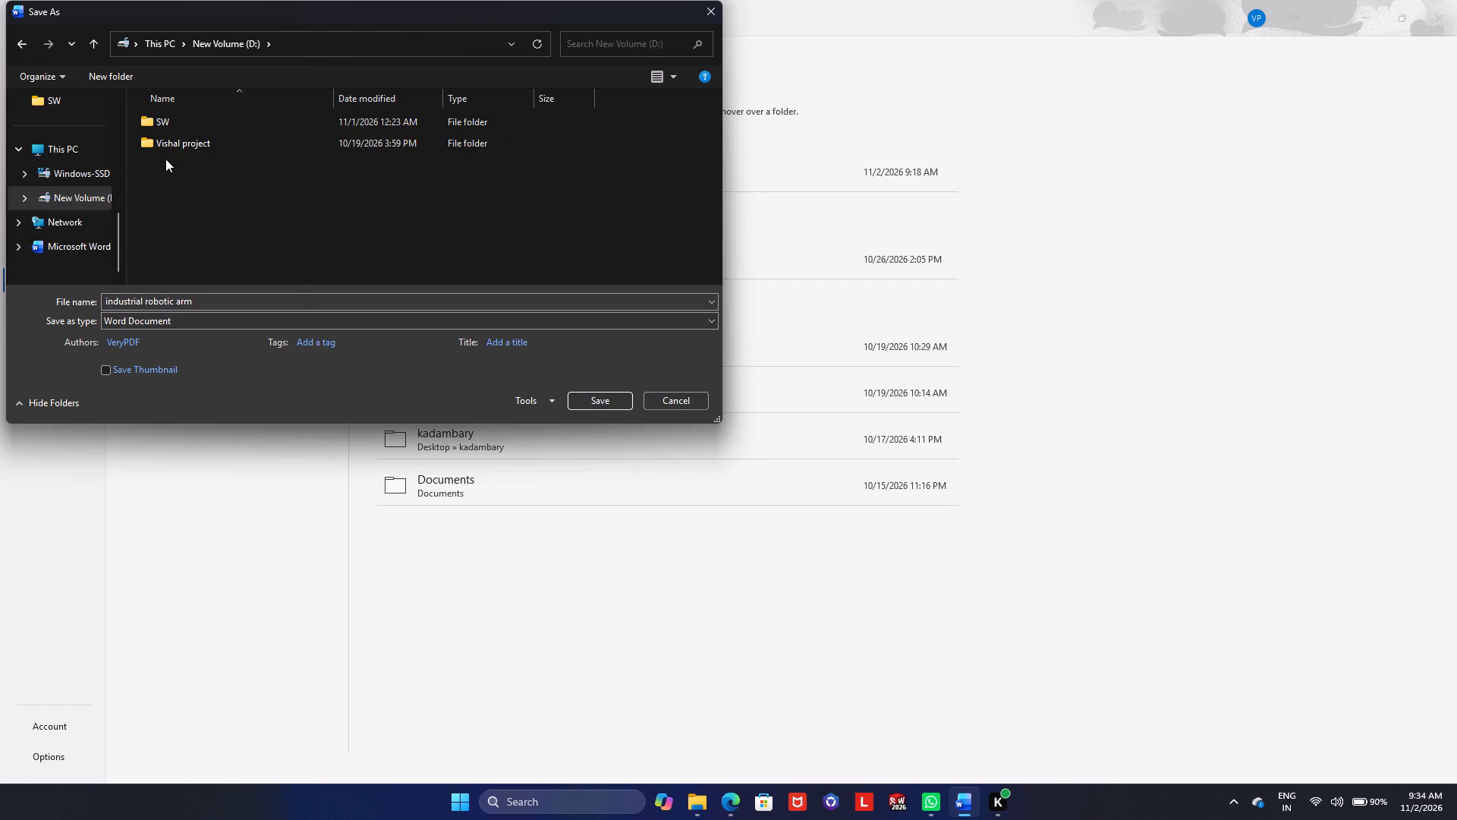
click(209, 143)
click(209, 143)
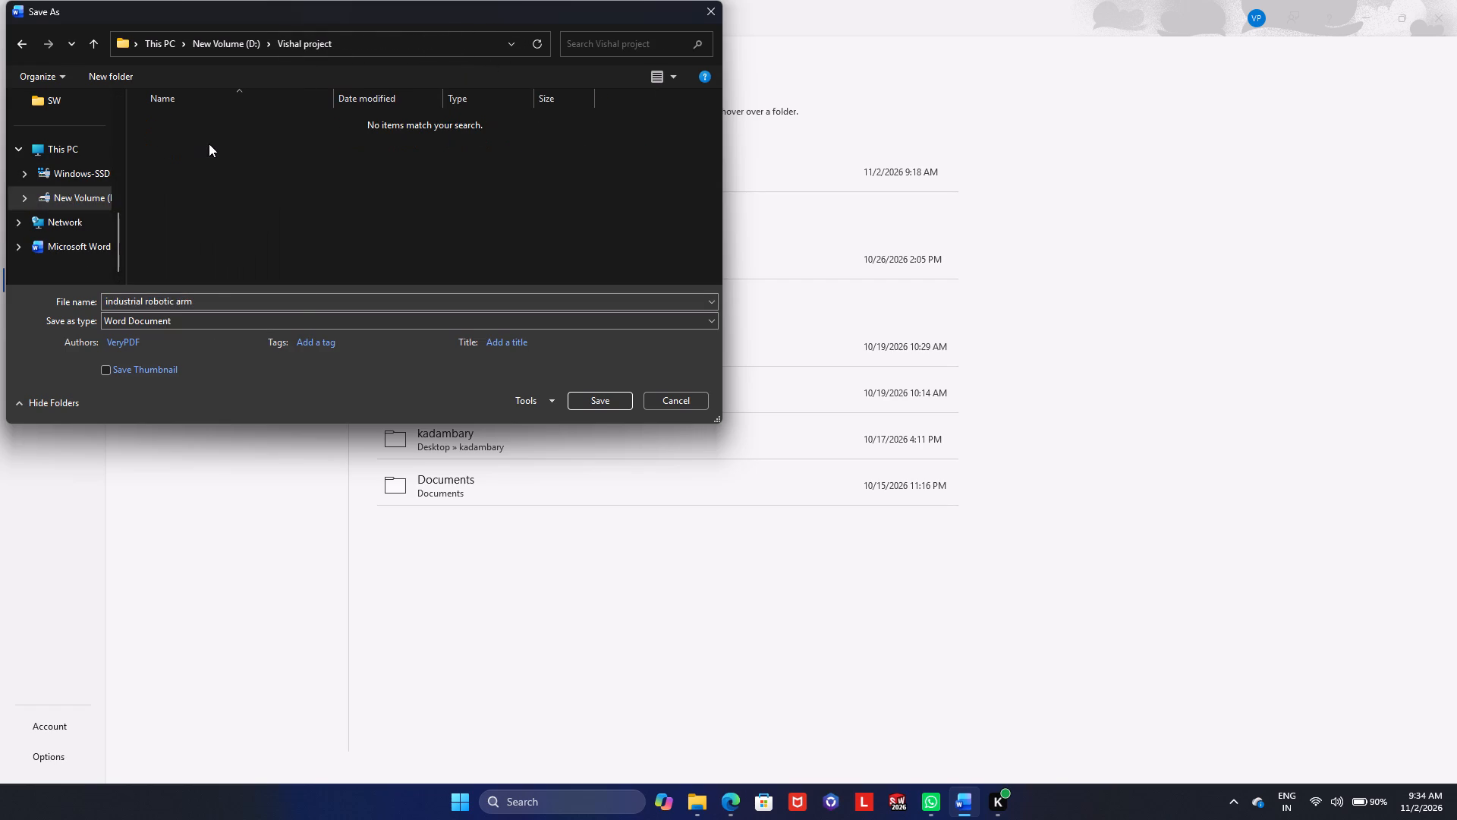
Name the copy Project Report Robotic Arm.
drag(204, 292, 192, 298)
drag(192, 298, 184, 299)
drag(190, 299, 184, 300)
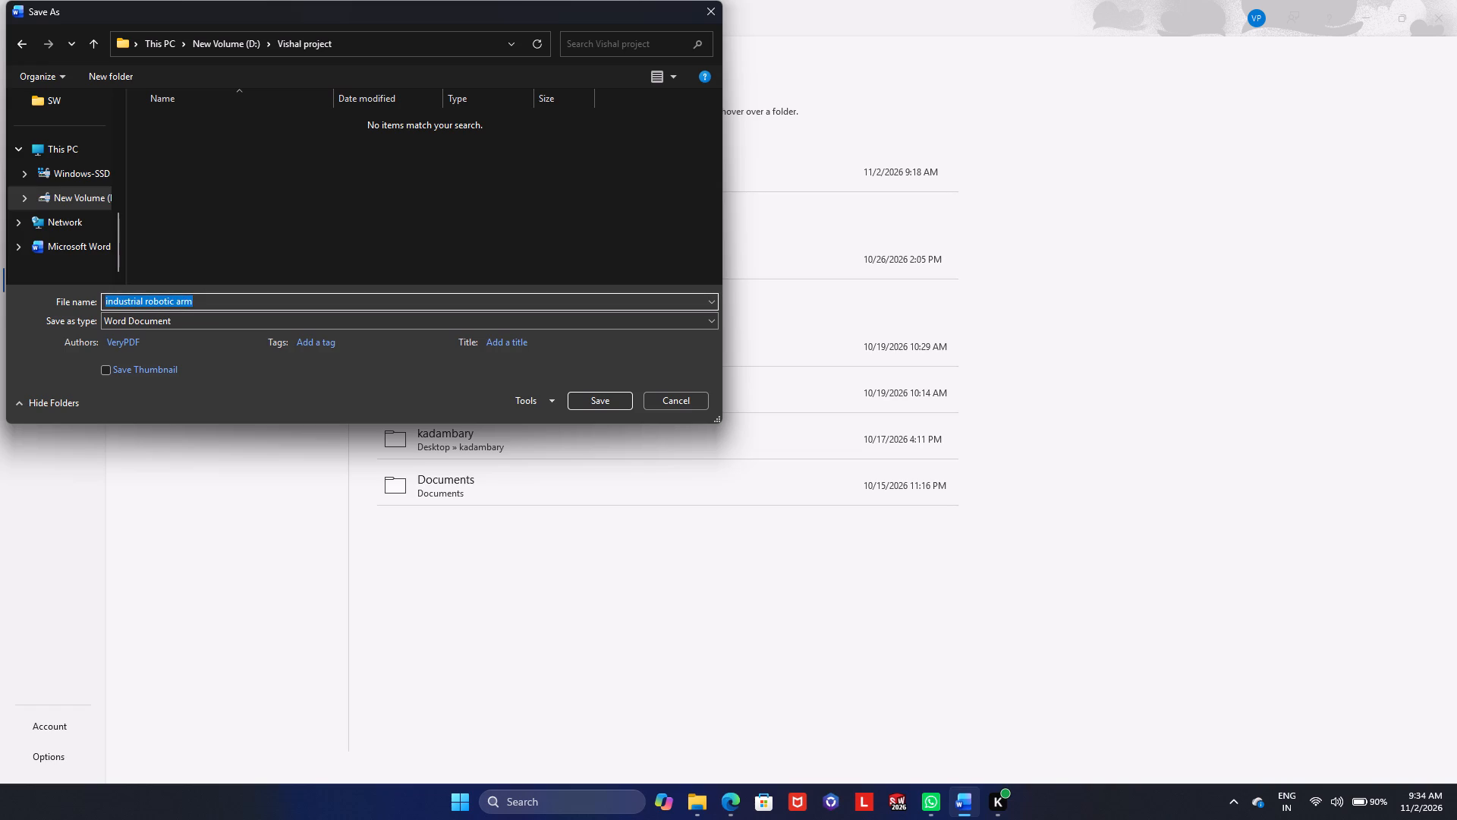
key(BackSpace)
key(shift+p)
key(shift+r)
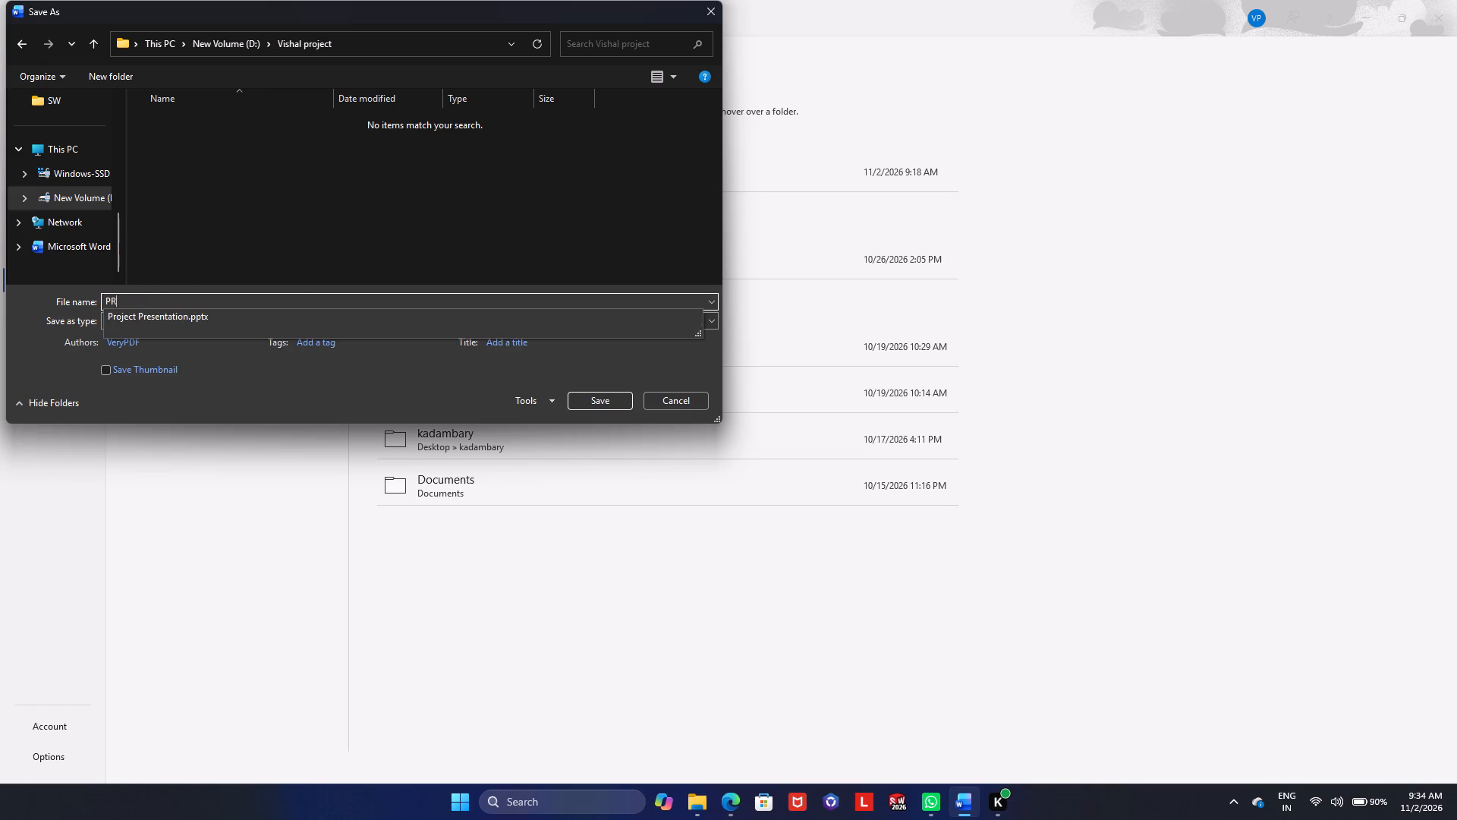
key(BackSpace)
key(o)
key(BackSpace)
text(roject)
key(space)
key(shift+r)
text(eport)
key(space)
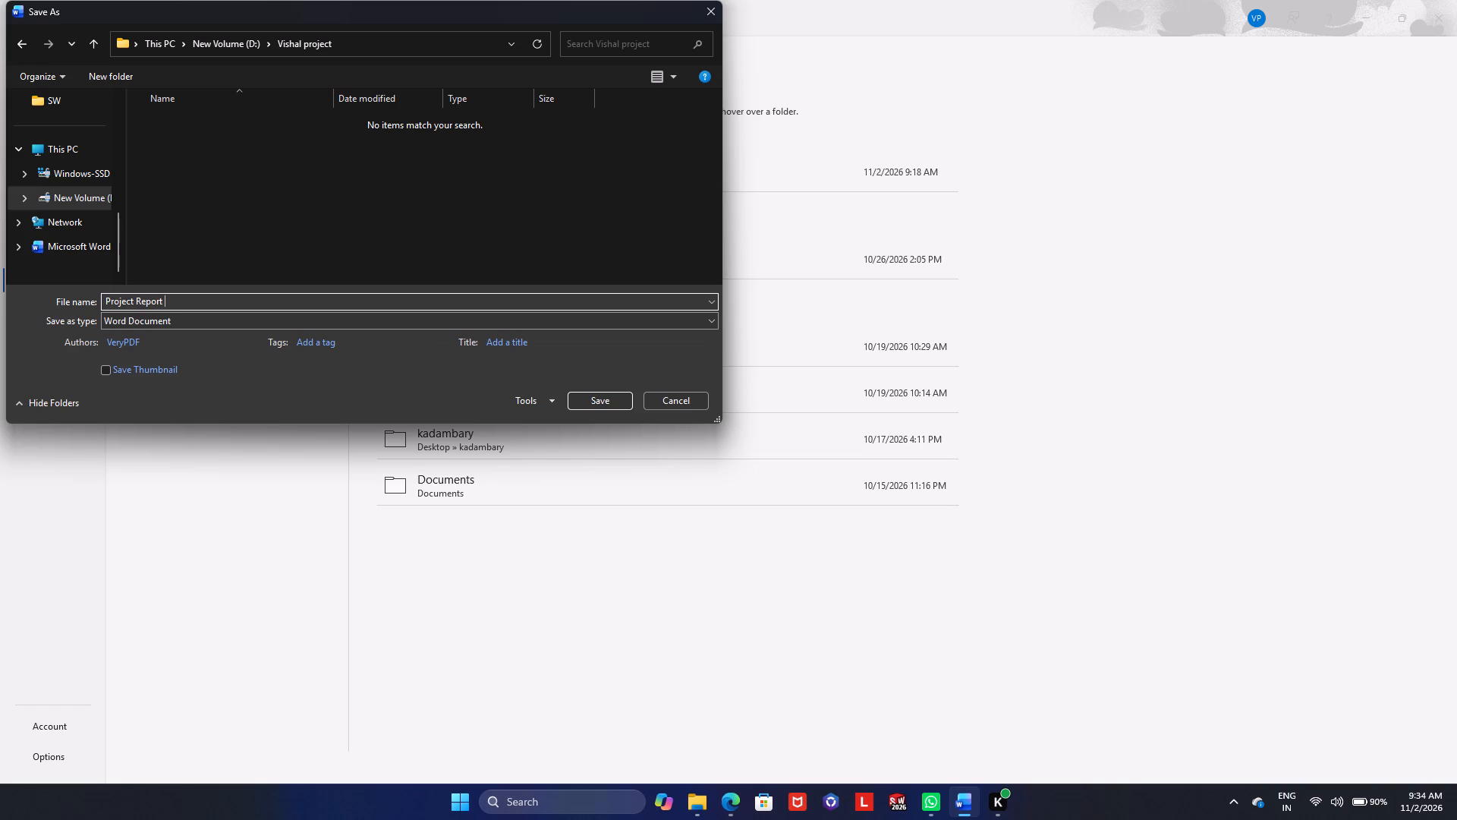
key(shift+r)
key(o)
text(botic)
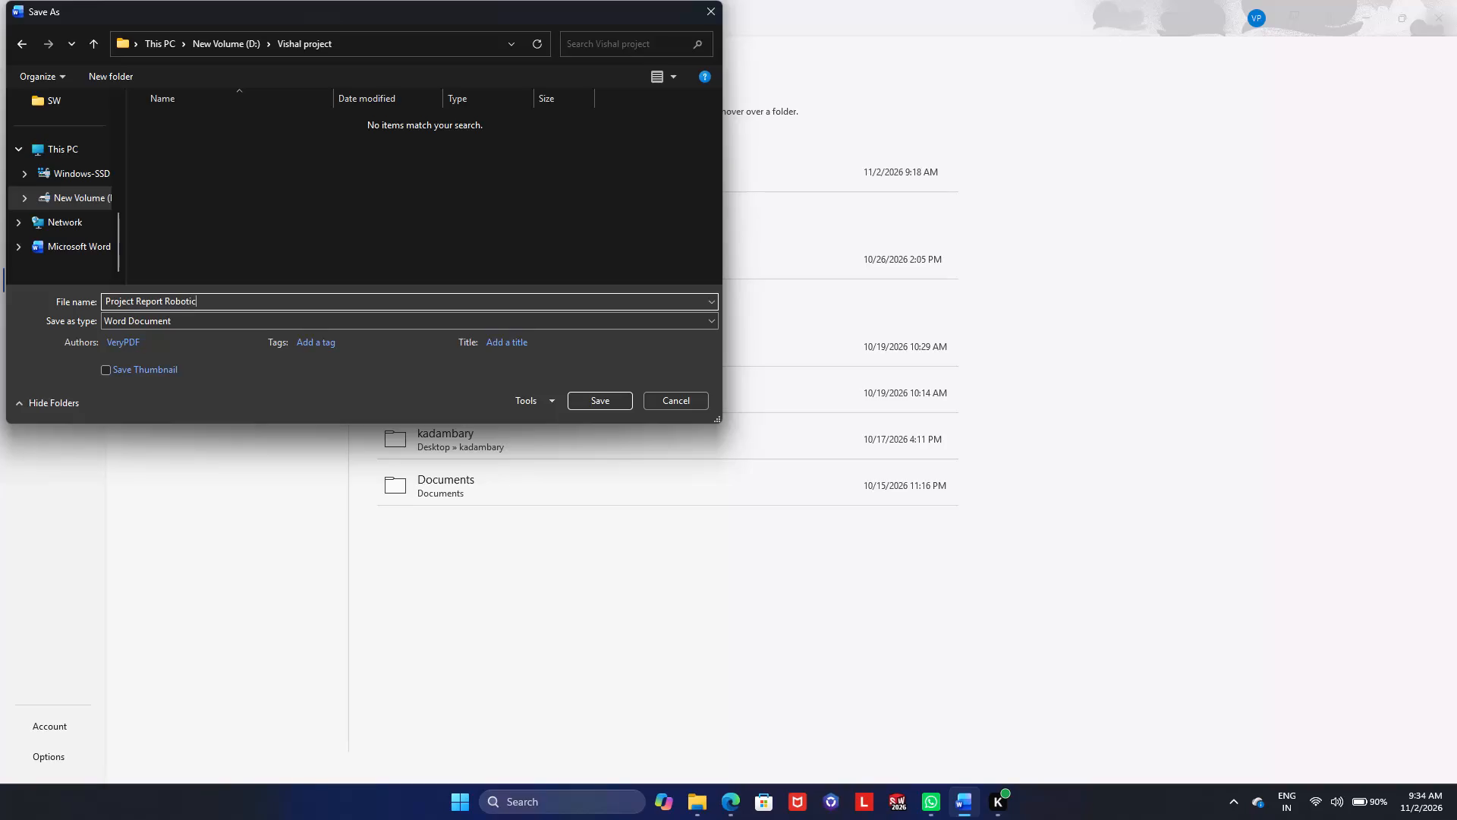
key(space)
key(shift+a)
text(rm)
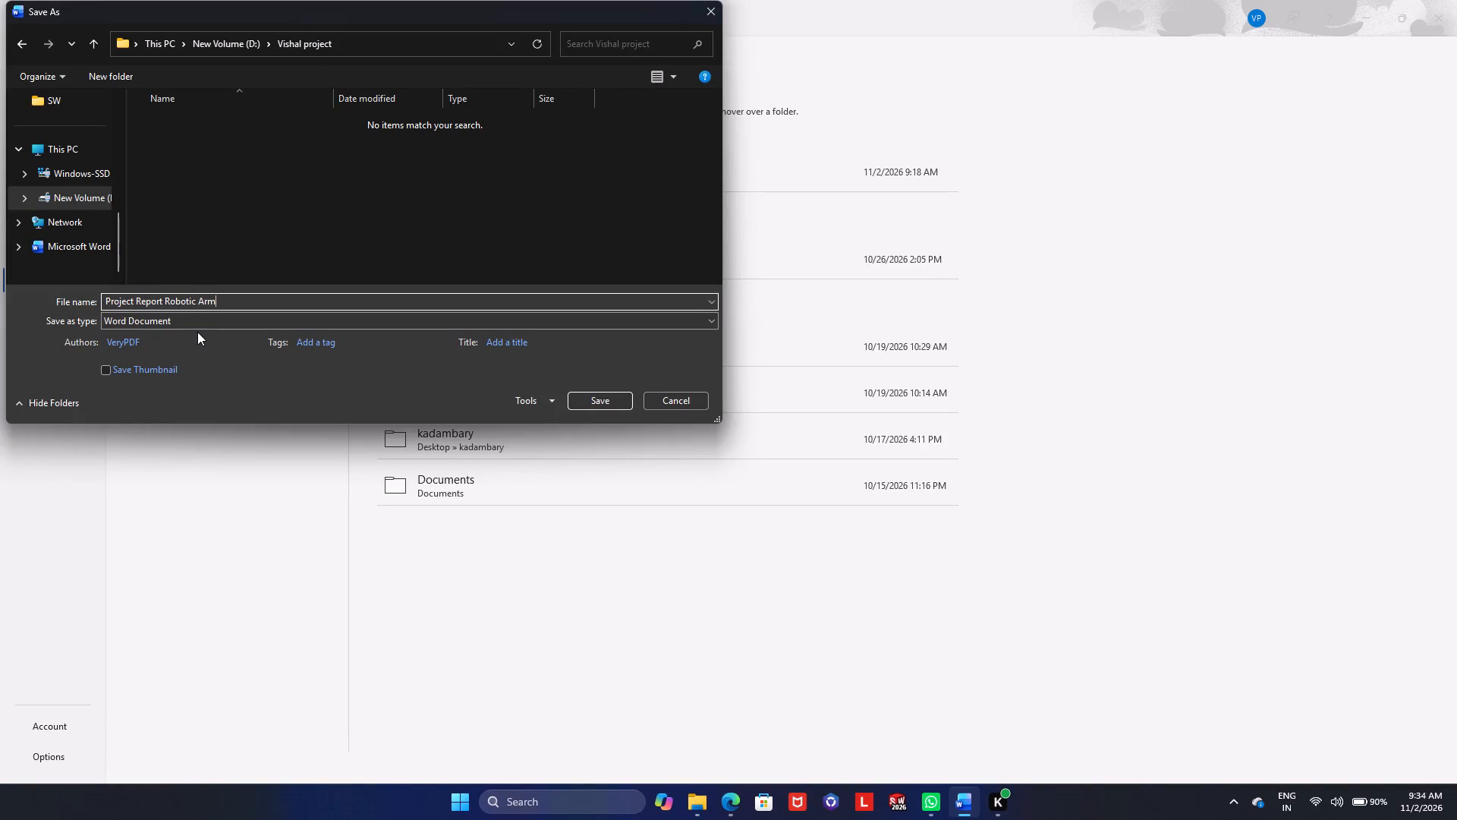
Set the copy's file type to PDF.
click(200, 326)
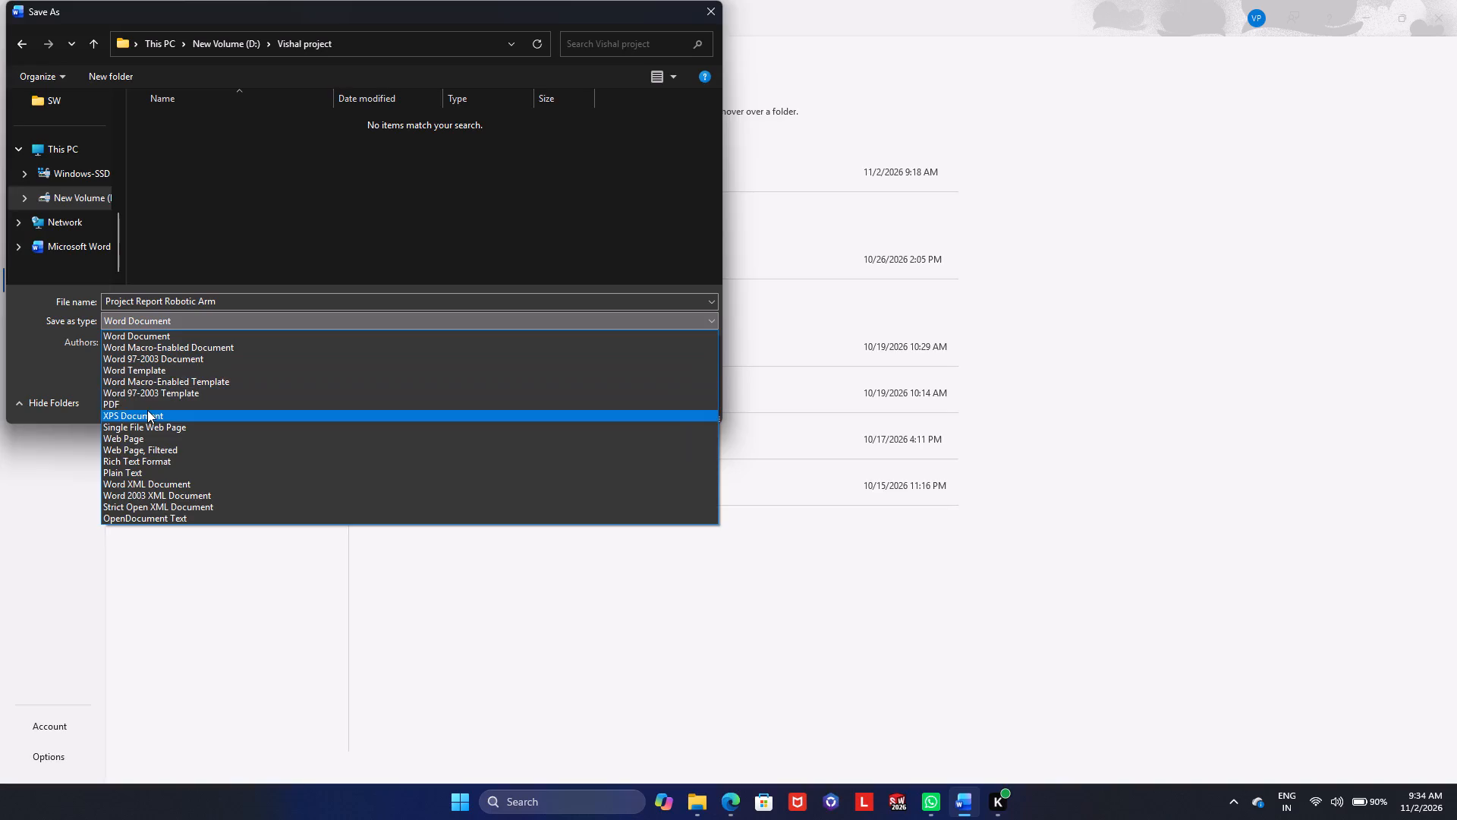
click(145, 407)
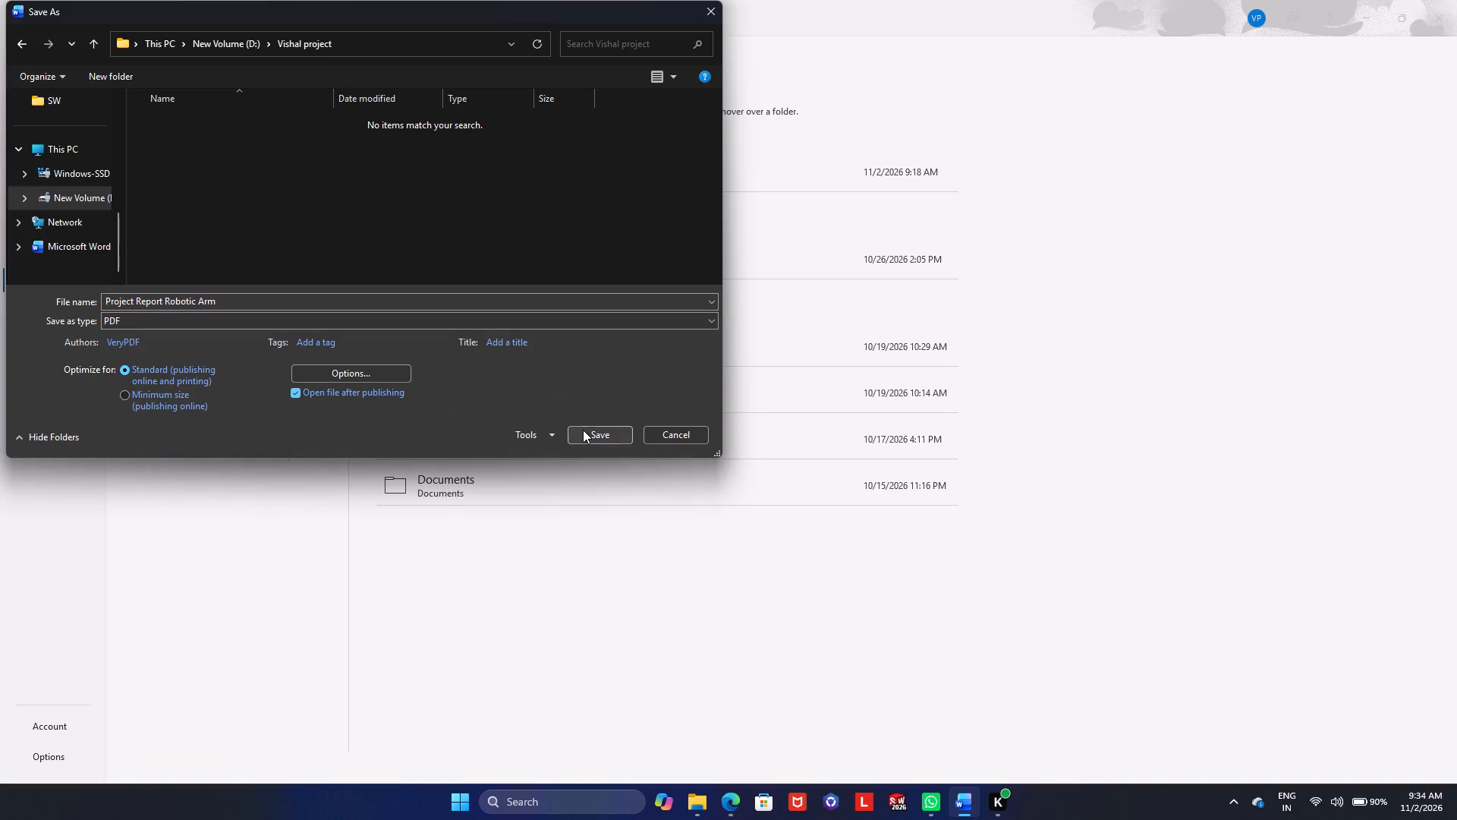
Save the PDF copy, Project Report Robotic Arm, in the Vishal project folder.
click(584, 431)
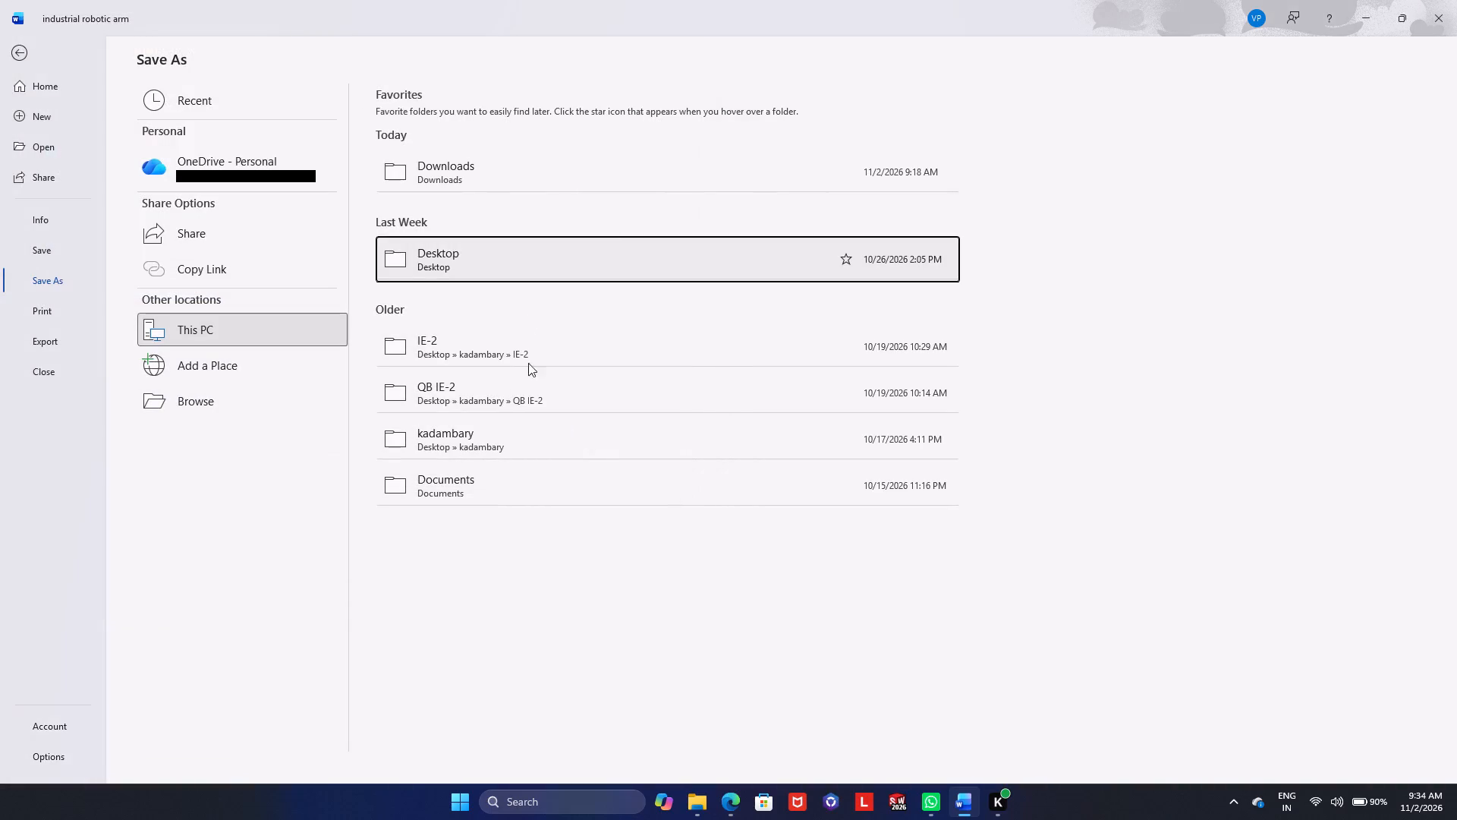
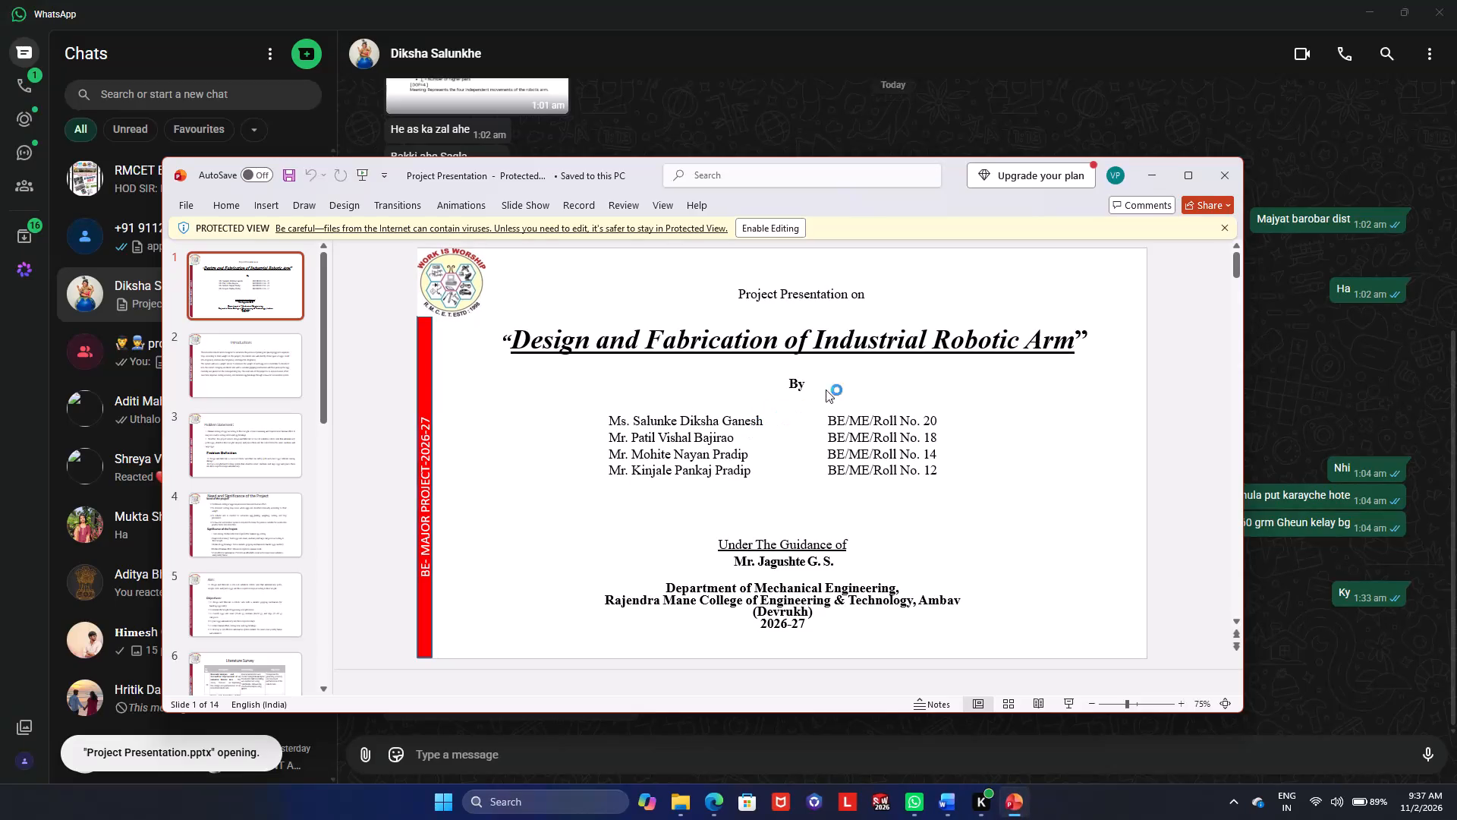
Enable editing of the downloaded Project Presentation and maximize its window.
click(779, 231)
click(1197, 175)
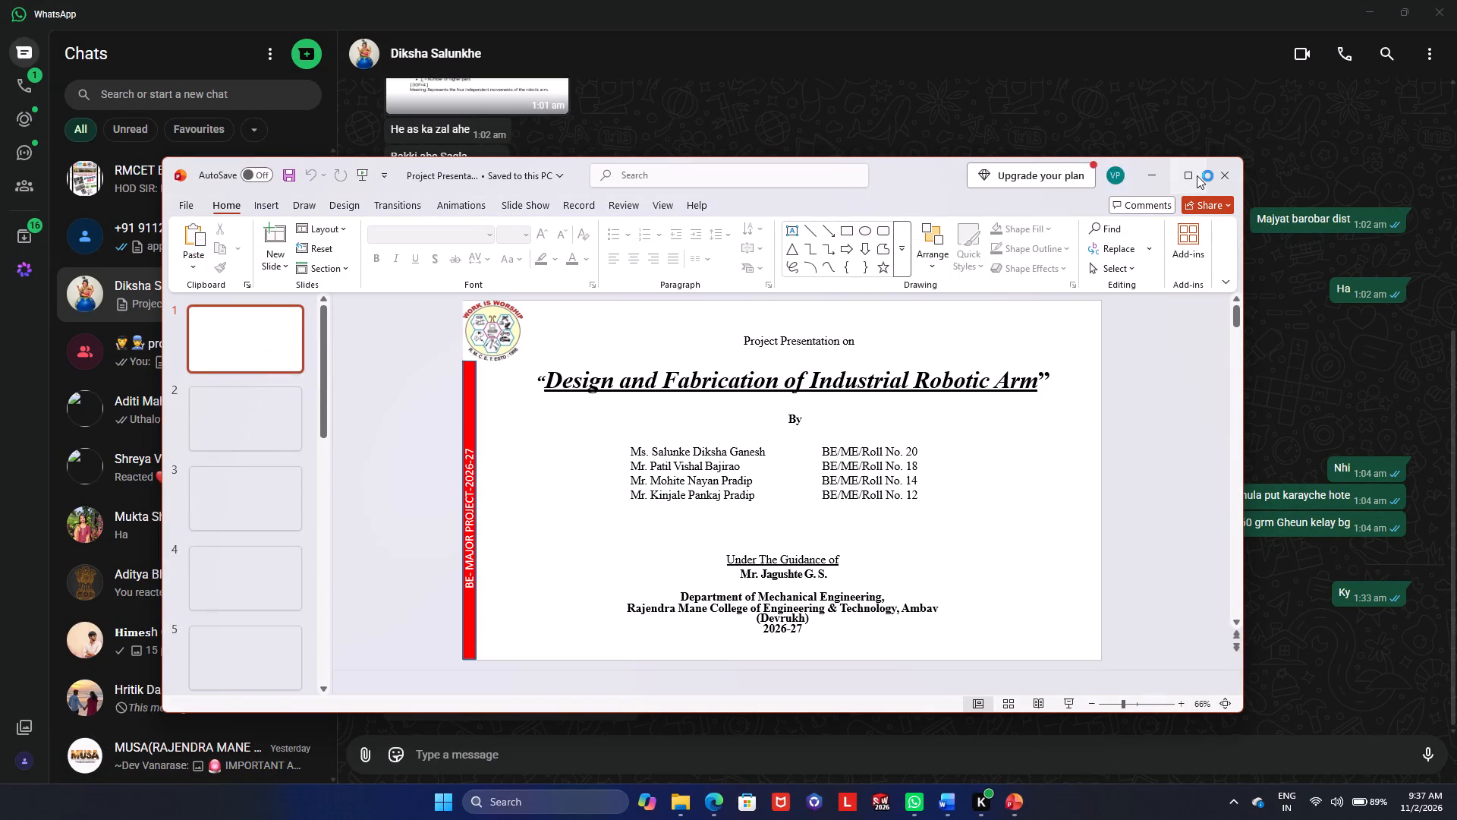
Resize the body text box on slide 4, Need and Significance of the Project, so its text clears the slide title.
scroll(866, 370, down, 2)
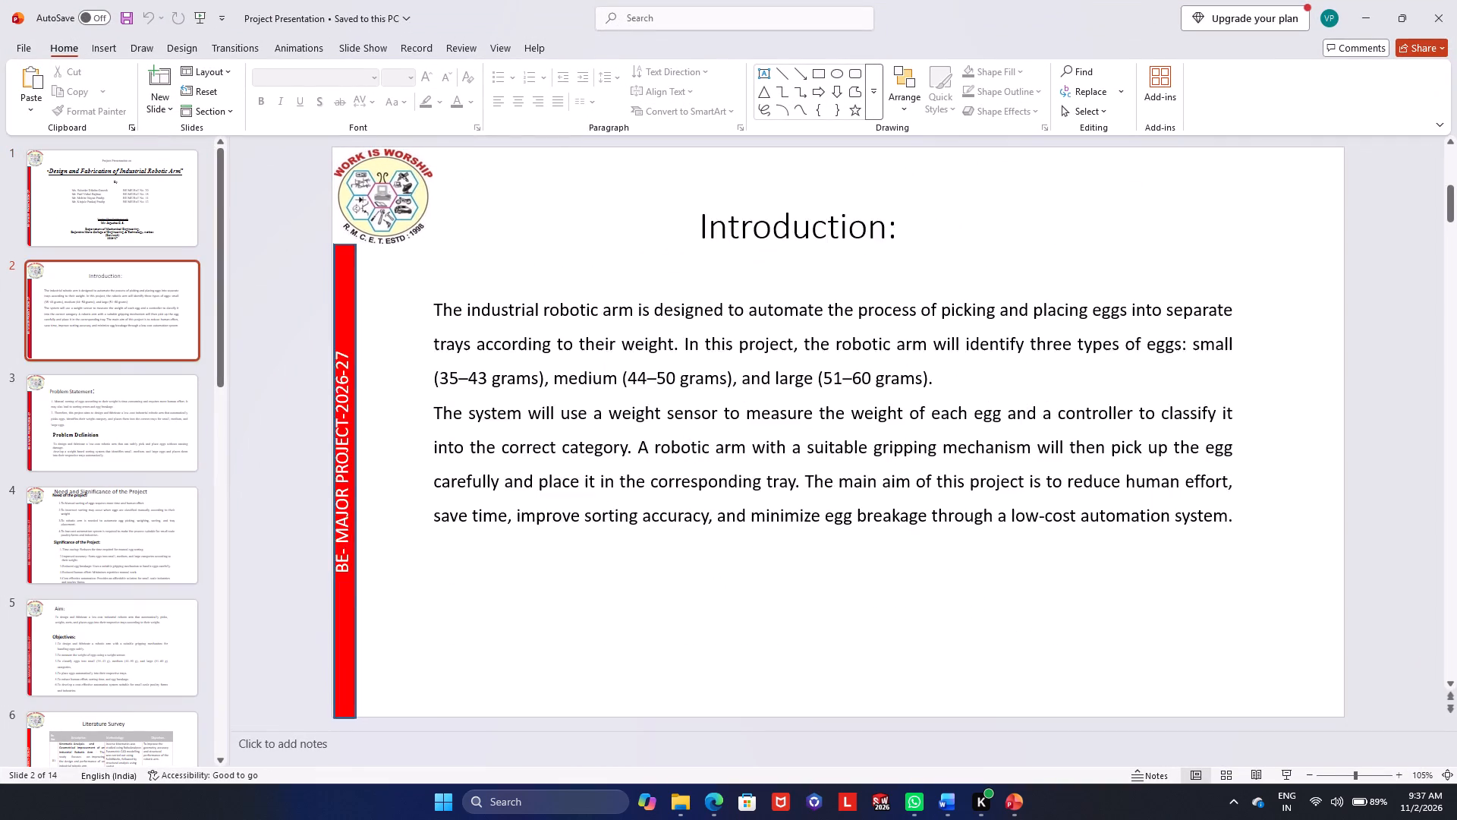
scroll(866, 370, down, 1)
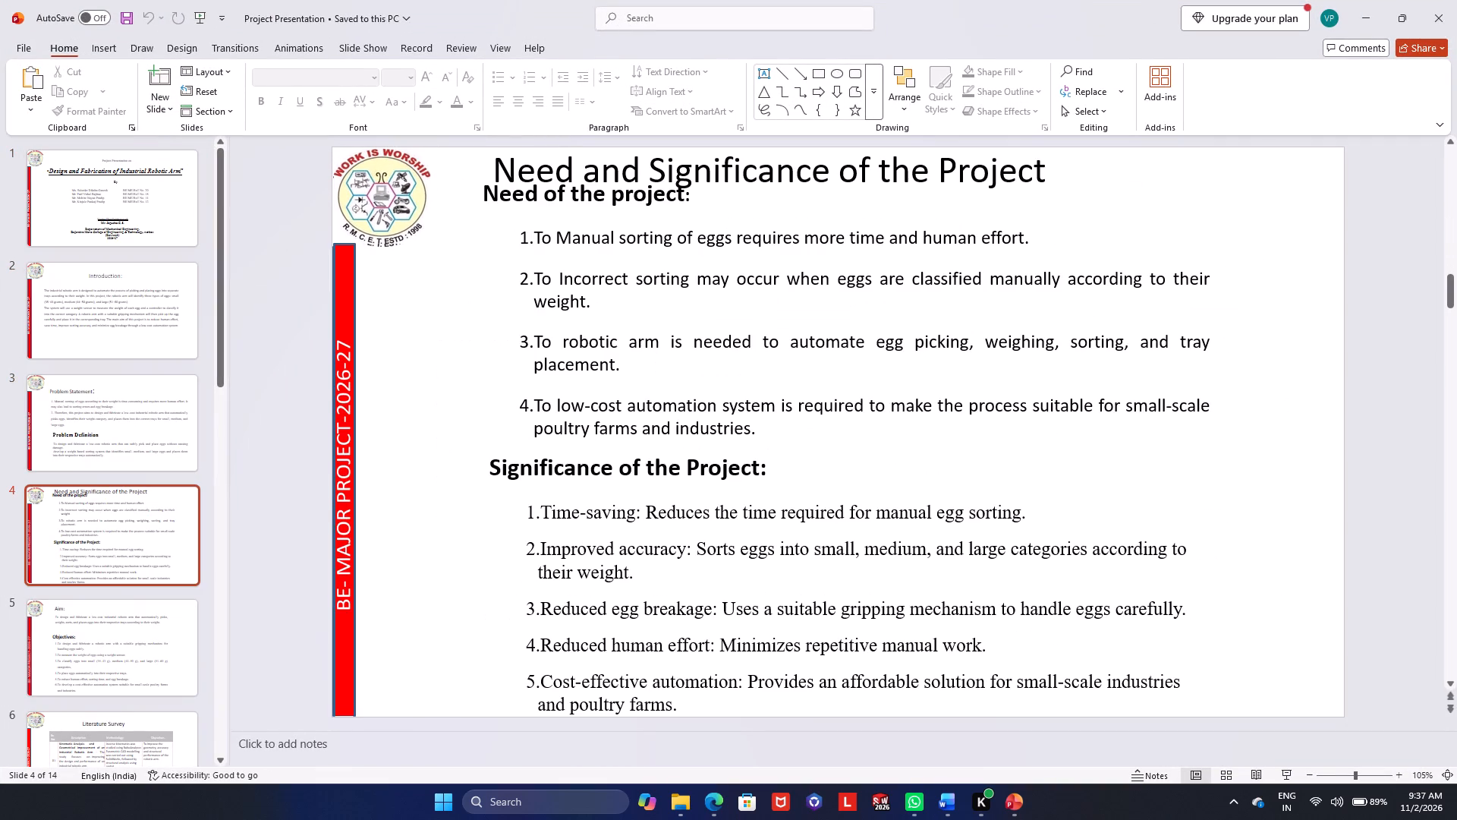
click(724, 180)
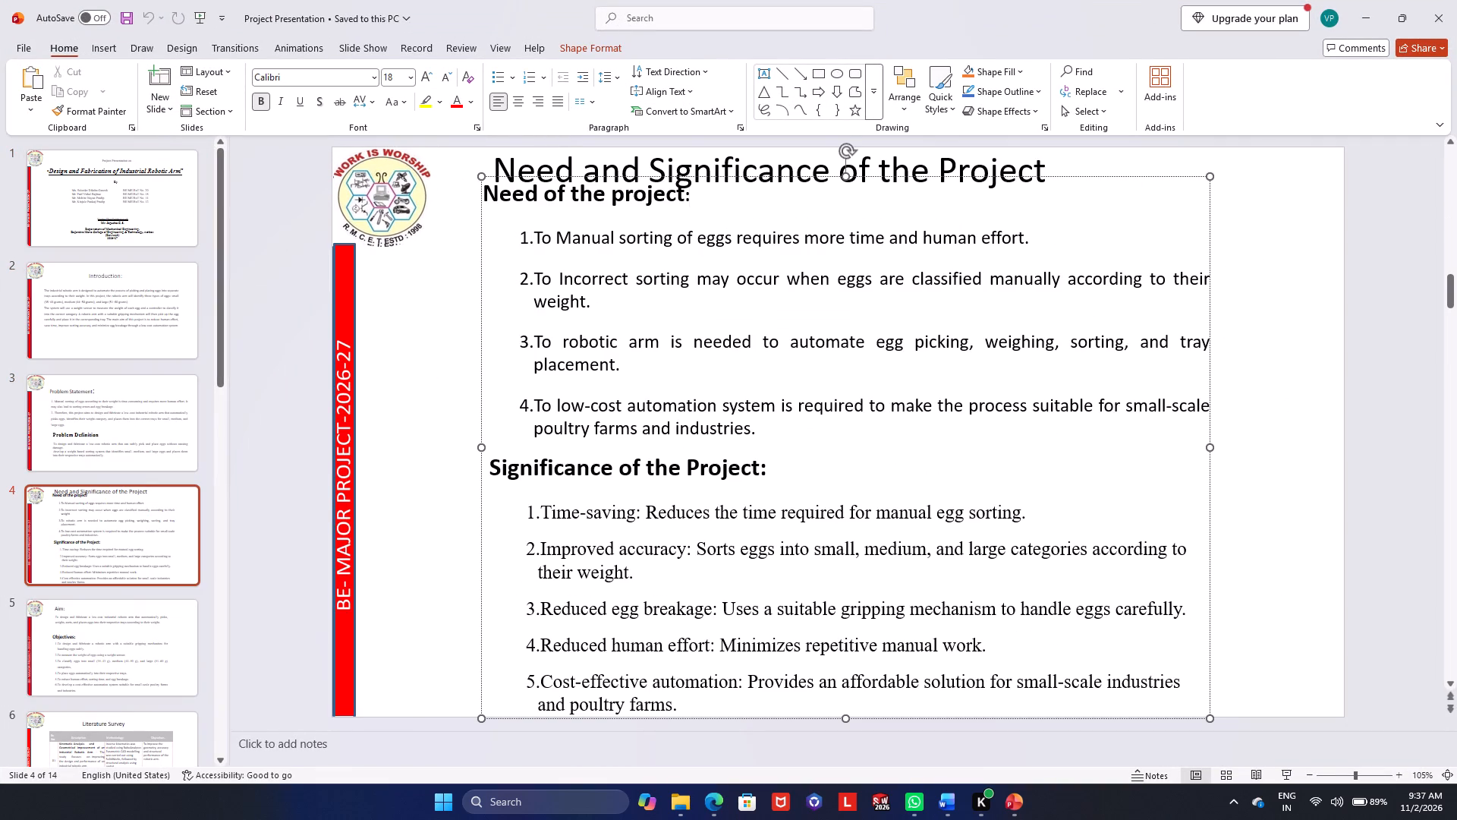
drag(845, 174, 845, 184)
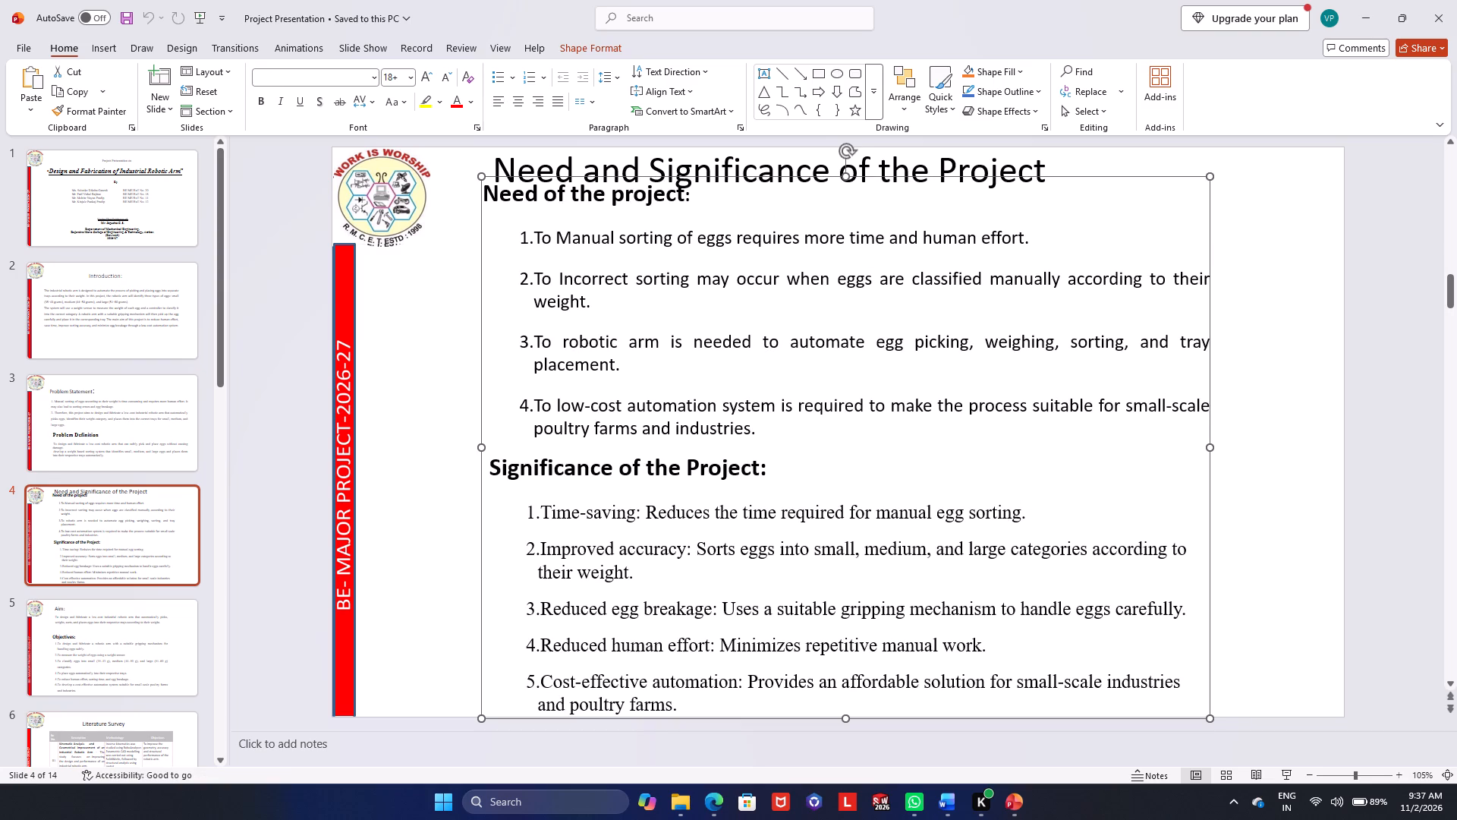
drag(848, 717, 850, 700)
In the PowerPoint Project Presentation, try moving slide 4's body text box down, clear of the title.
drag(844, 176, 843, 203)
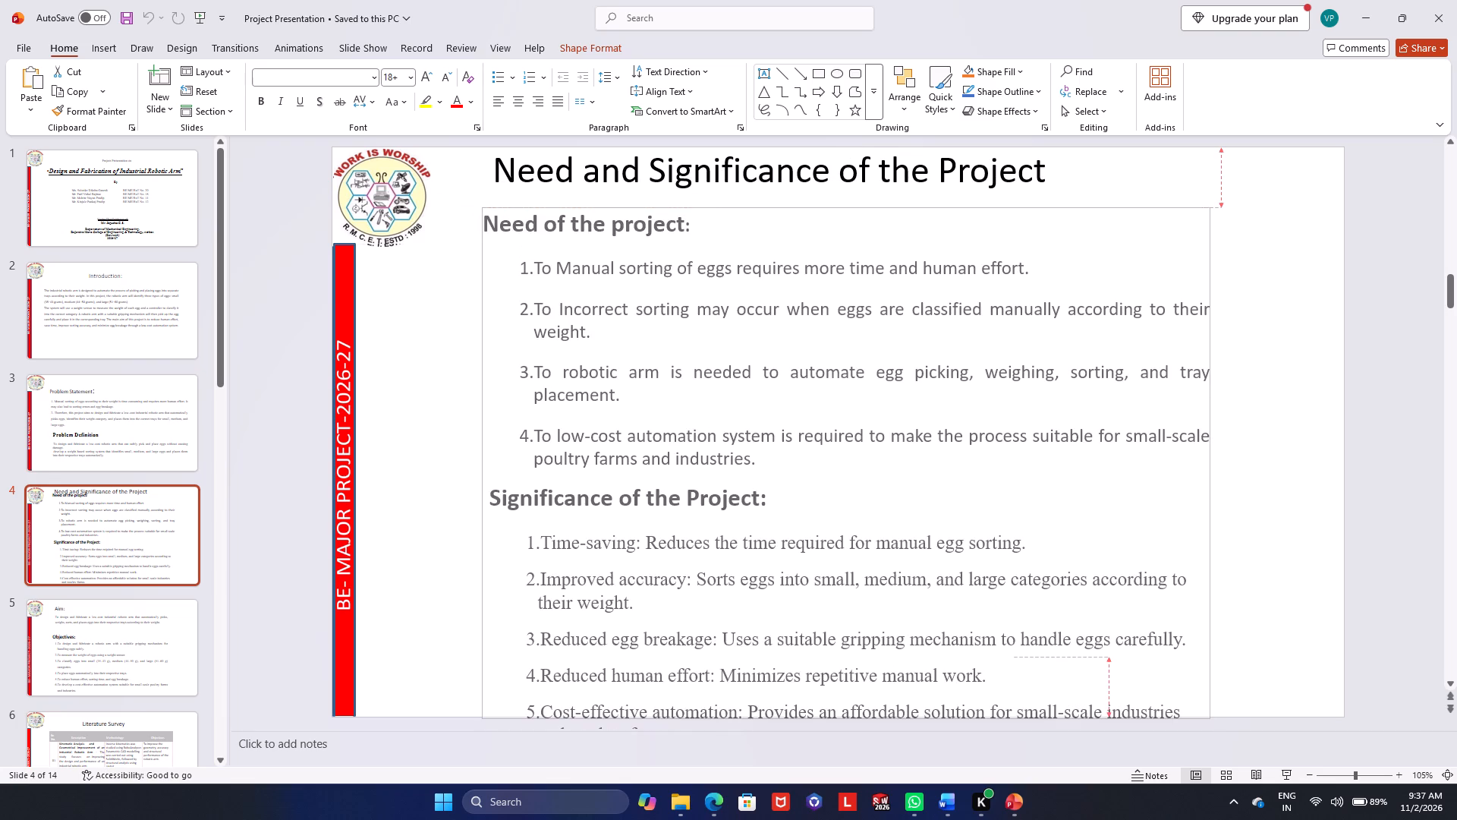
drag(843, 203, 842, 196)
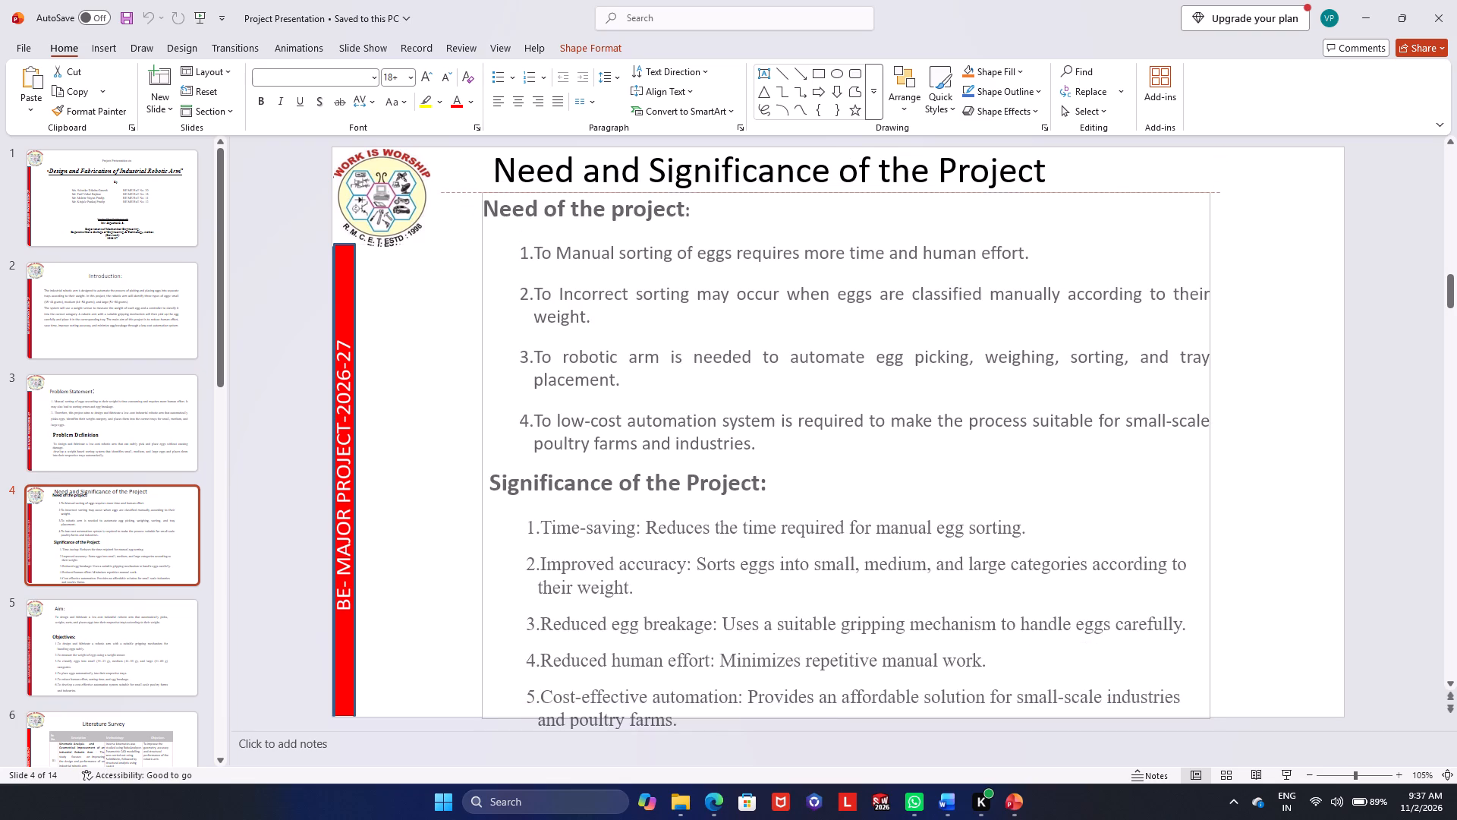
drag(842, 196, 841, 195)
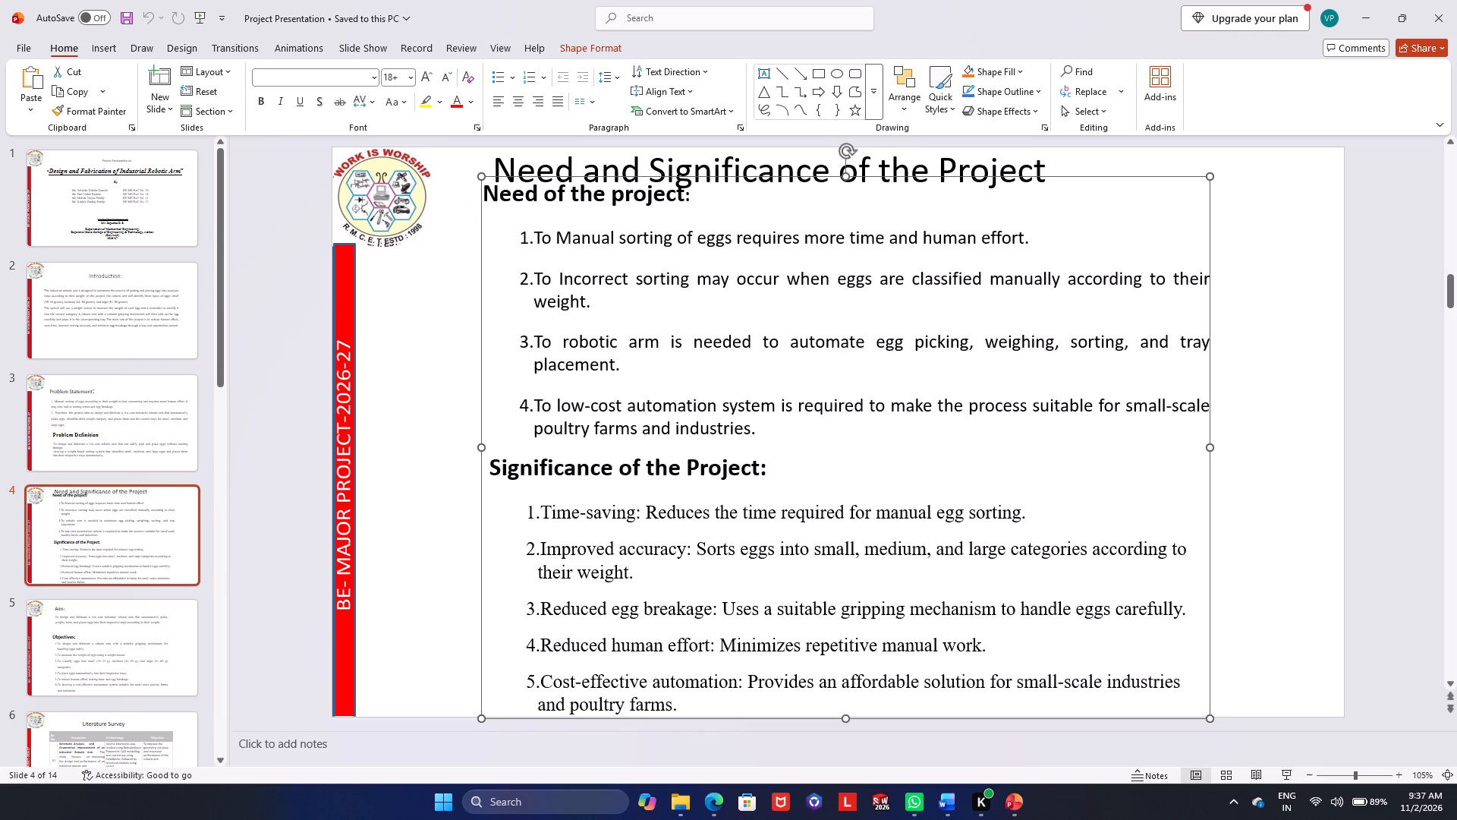
Set the line spacing of the four numbered points under Need of the project to 1.0.
drag(535, 233, 688, 446)
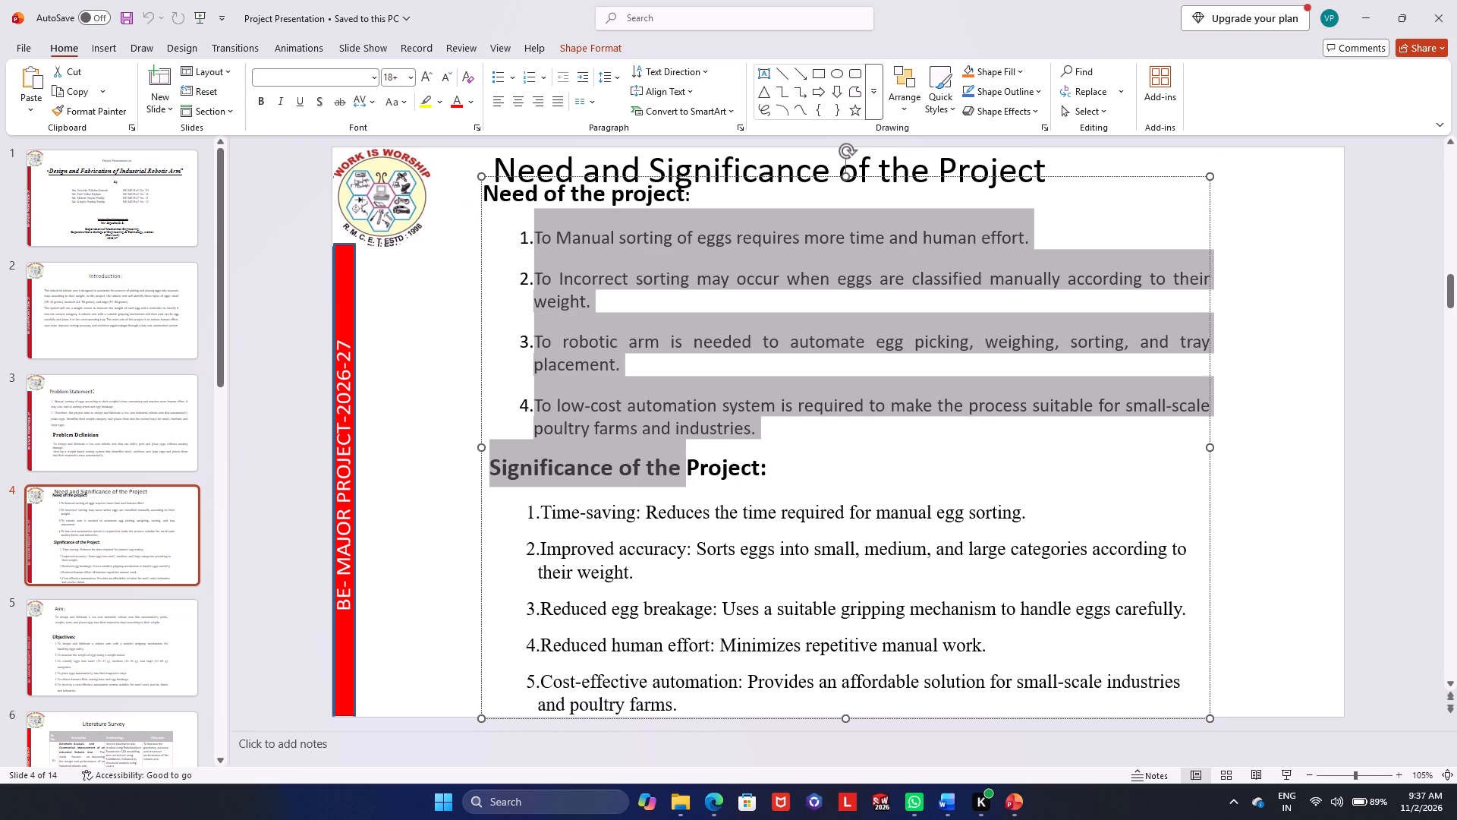
drag(688, 446, 761, 434)
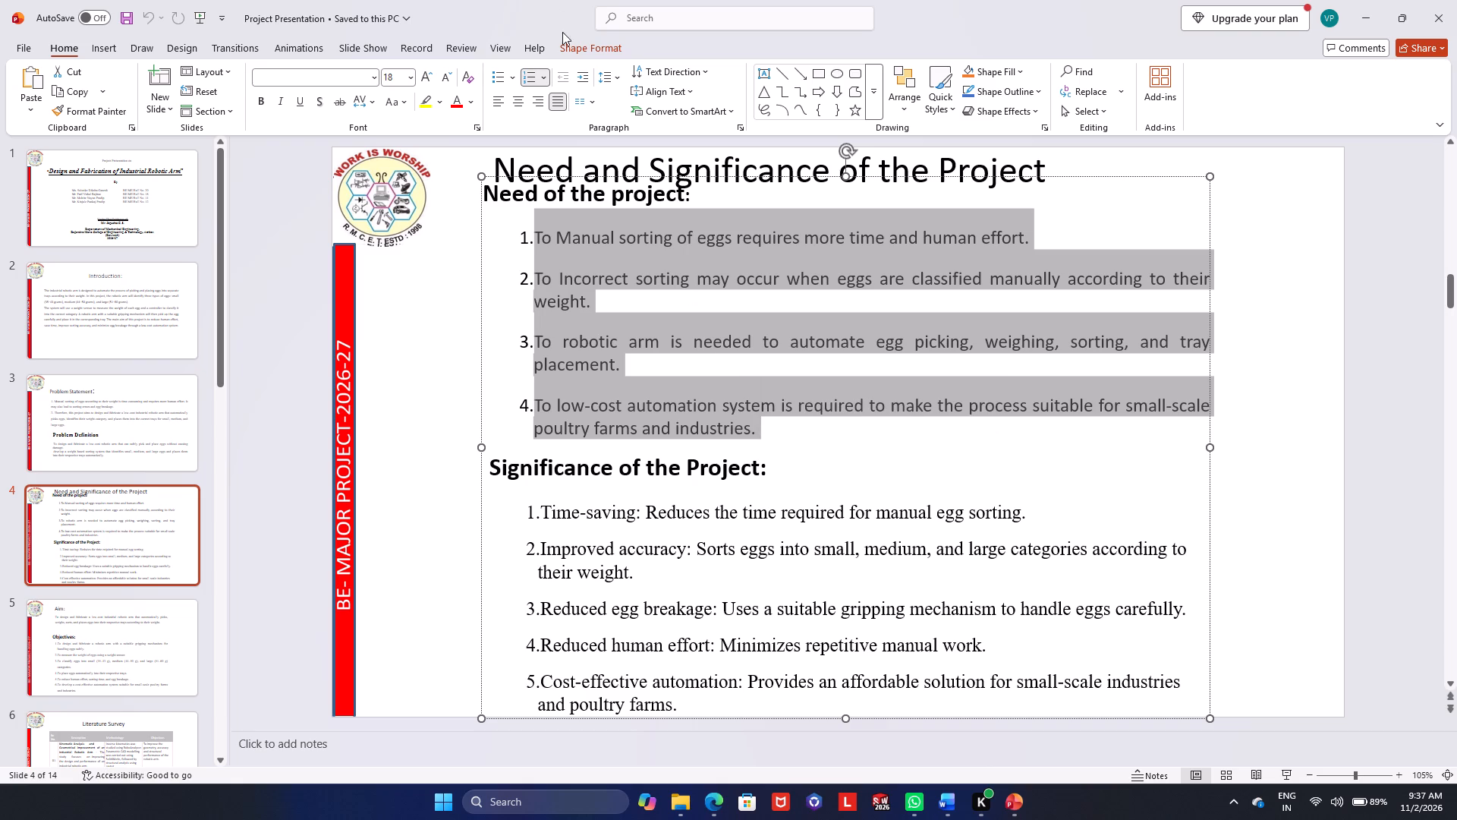
click(620, 78)
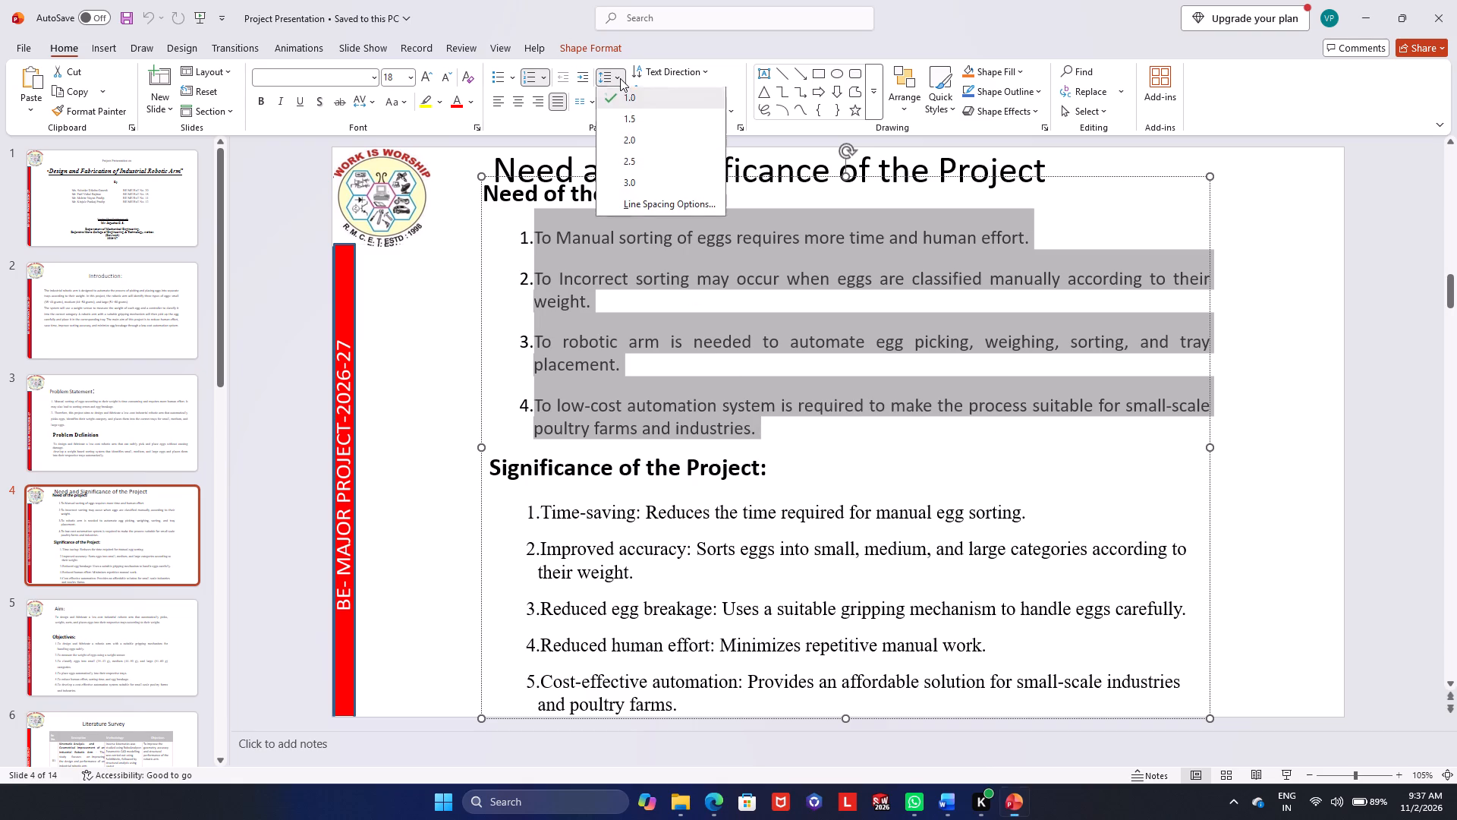
click(625, 96)
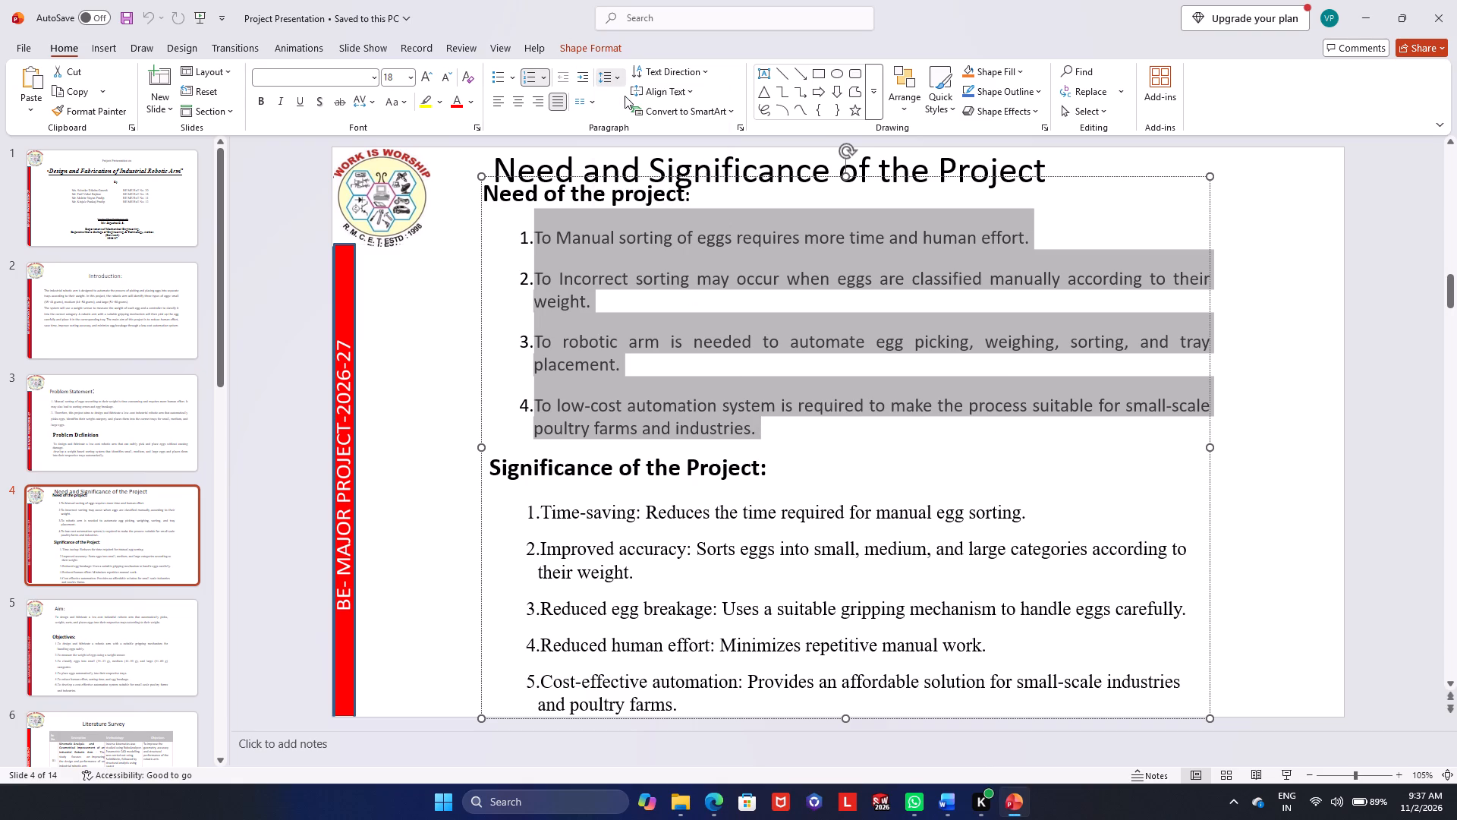
Set the line spacing of the five Significance of the Project points to 1.0 after trying 1.5.
click(683, 534)
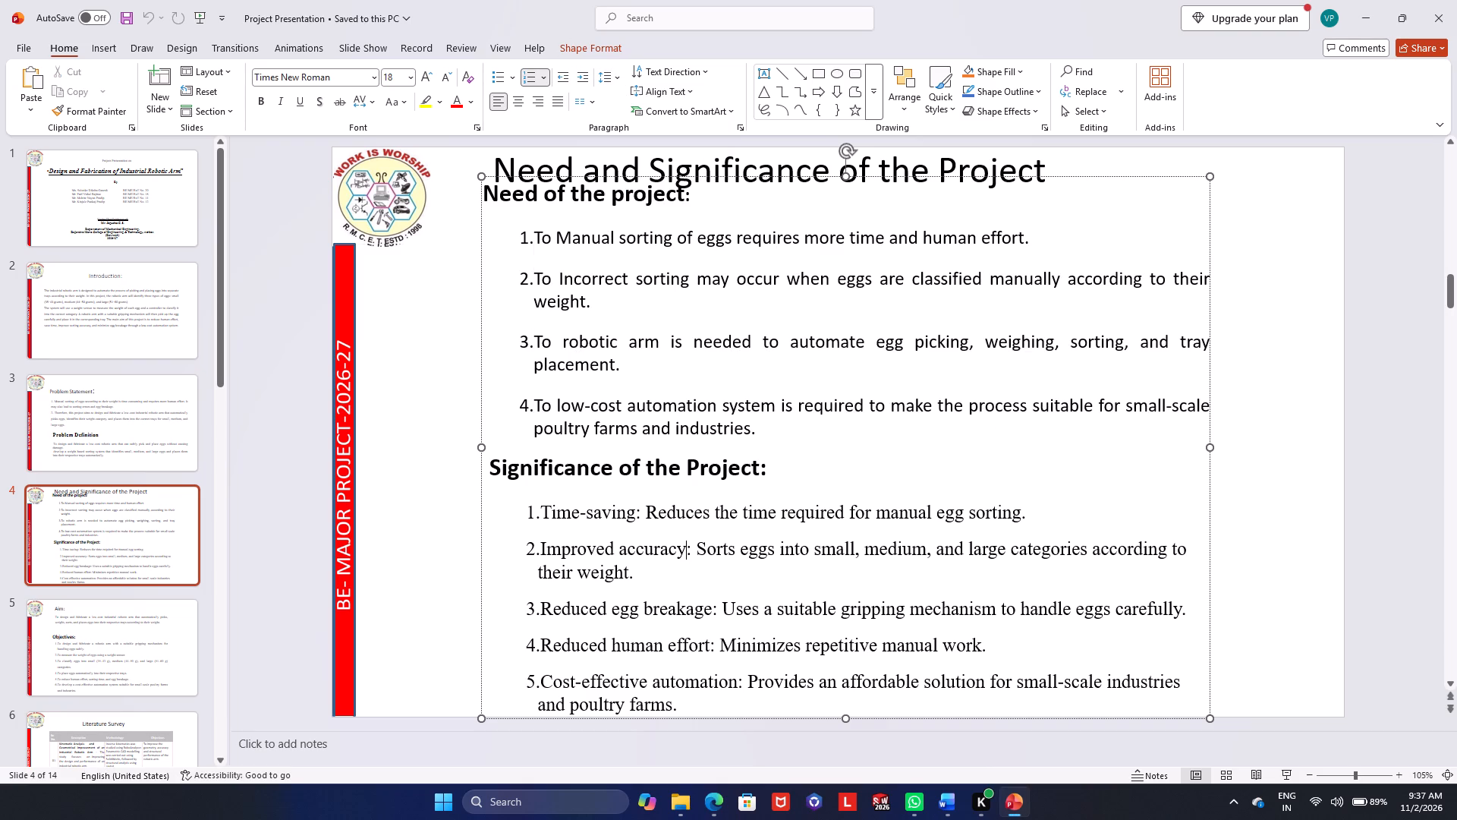
drag(541, 508, 657, 594)
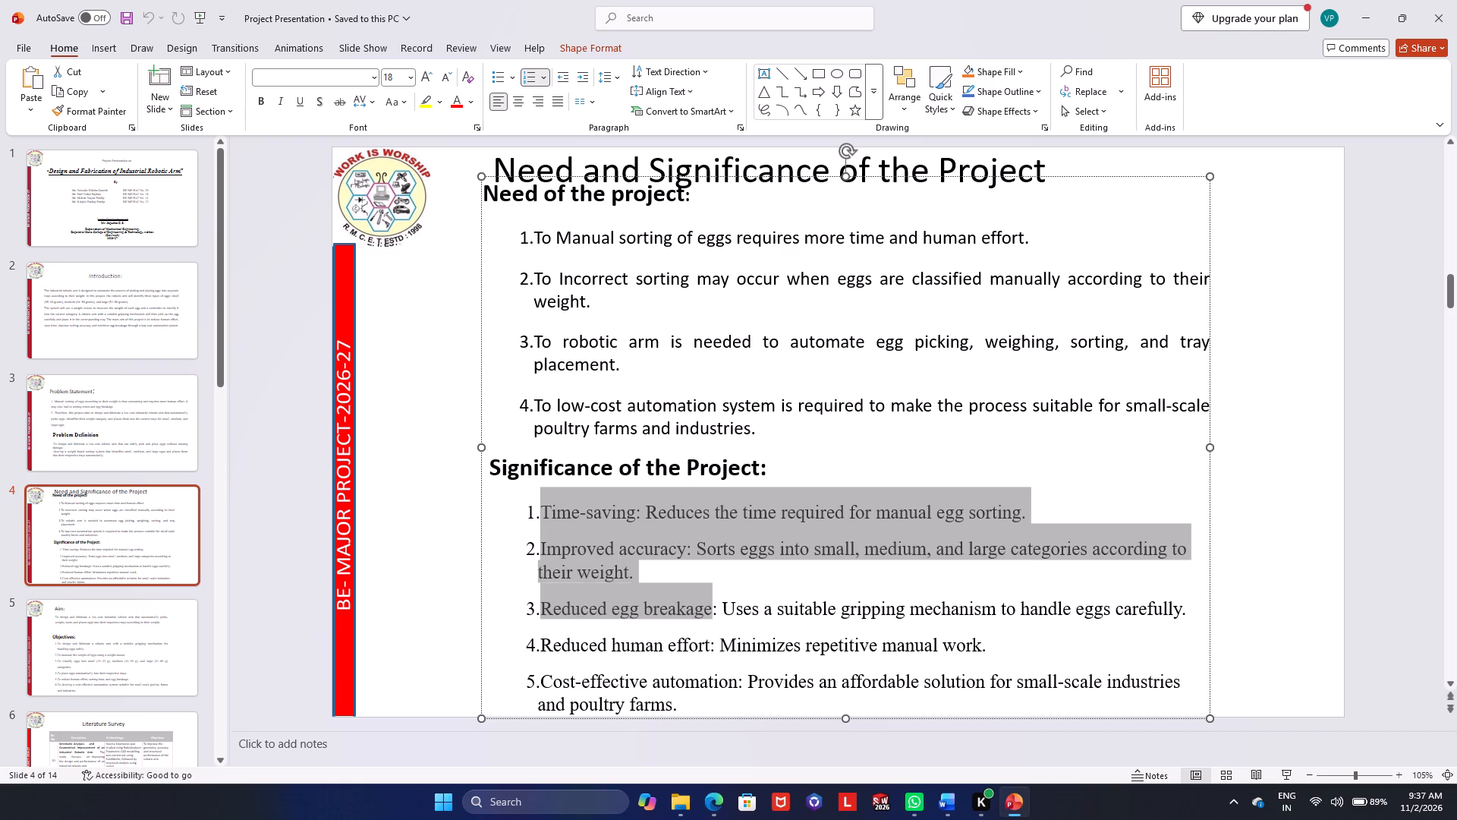
drag(657, 594, 692, 706)
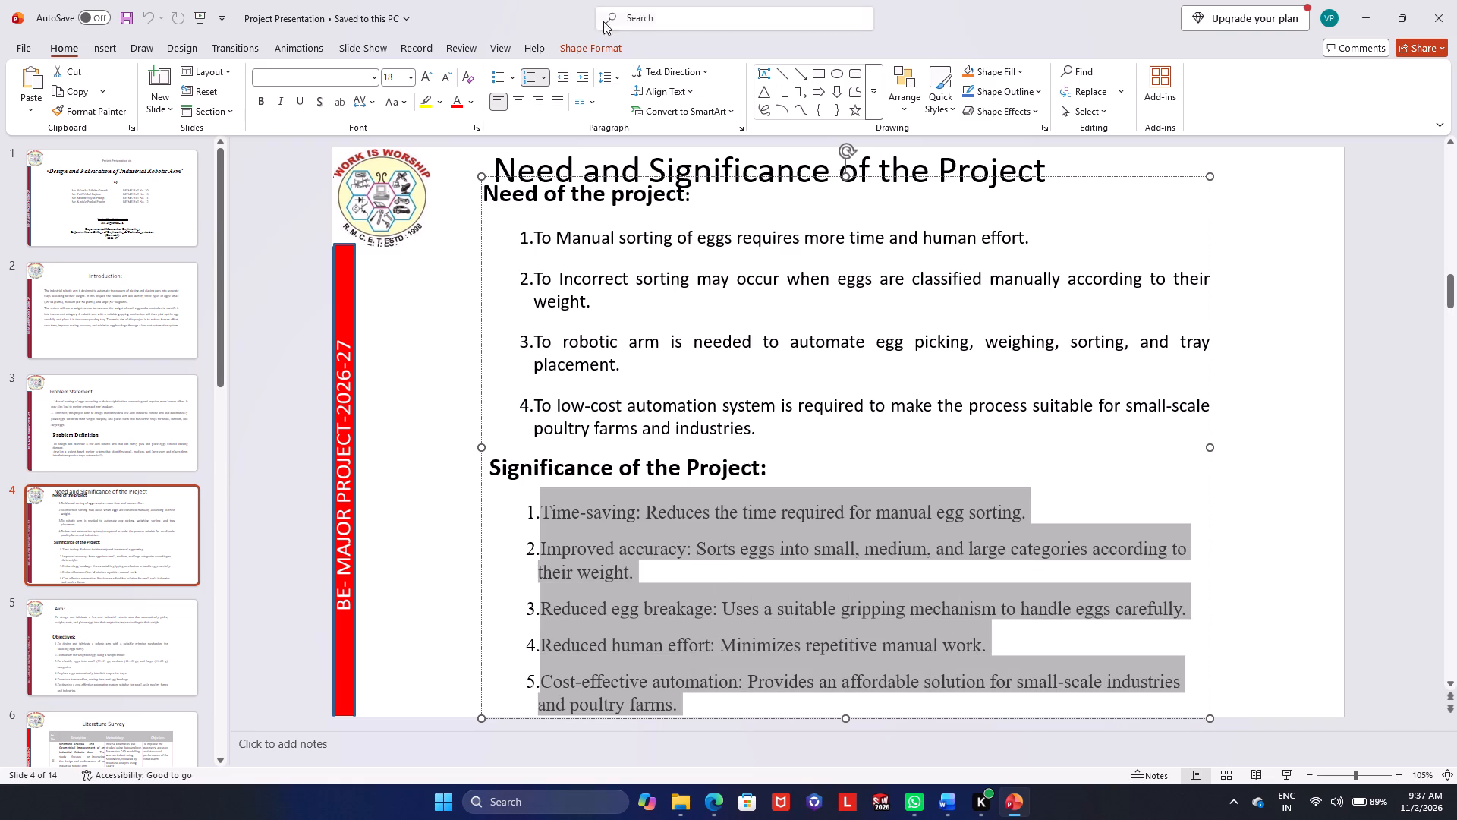
click(613, 74)
click(624, 96)
click(614, 74)
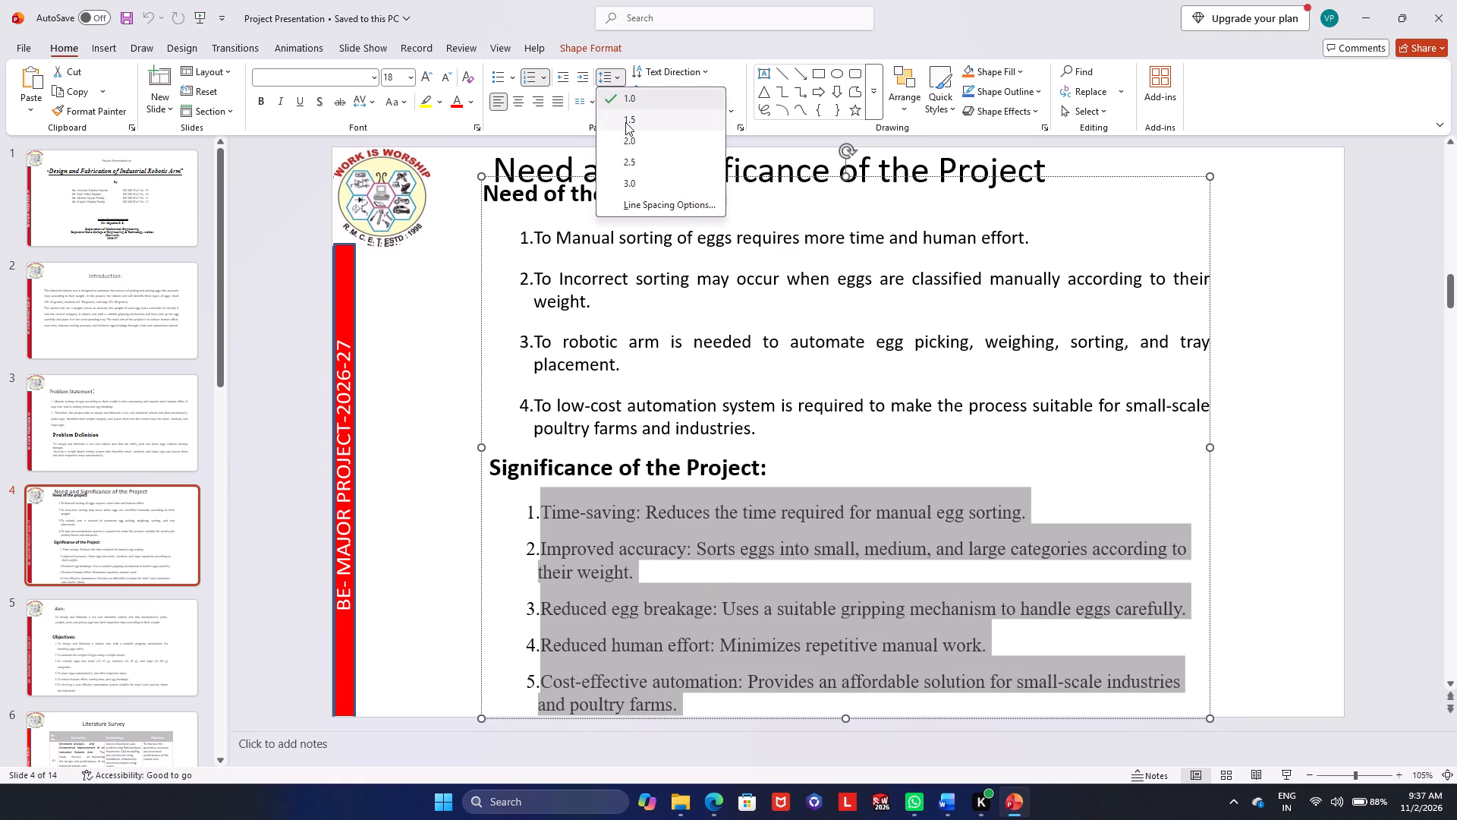
click(626, 121)
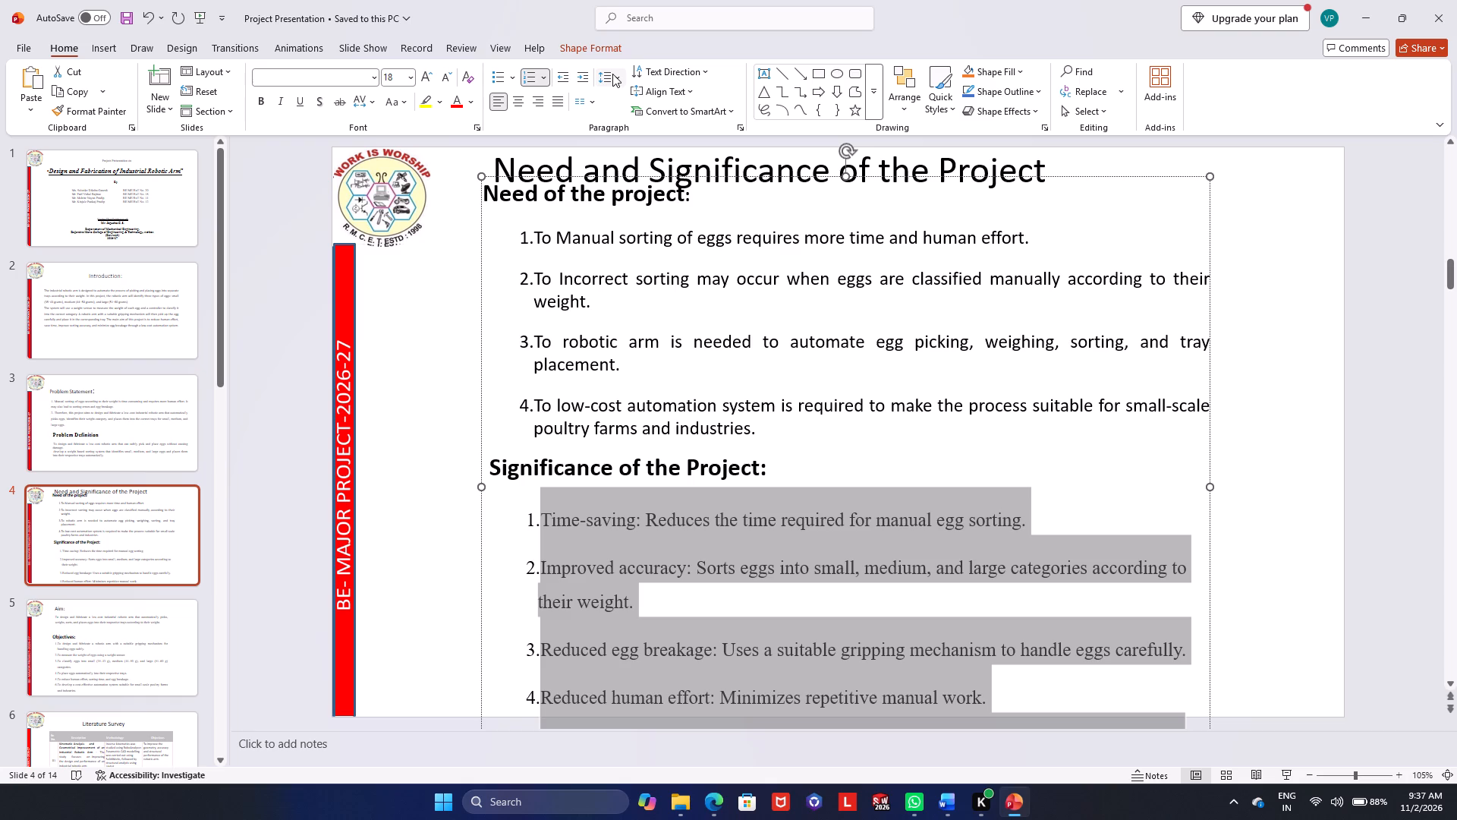
click(613, 73)
click(624, 92)
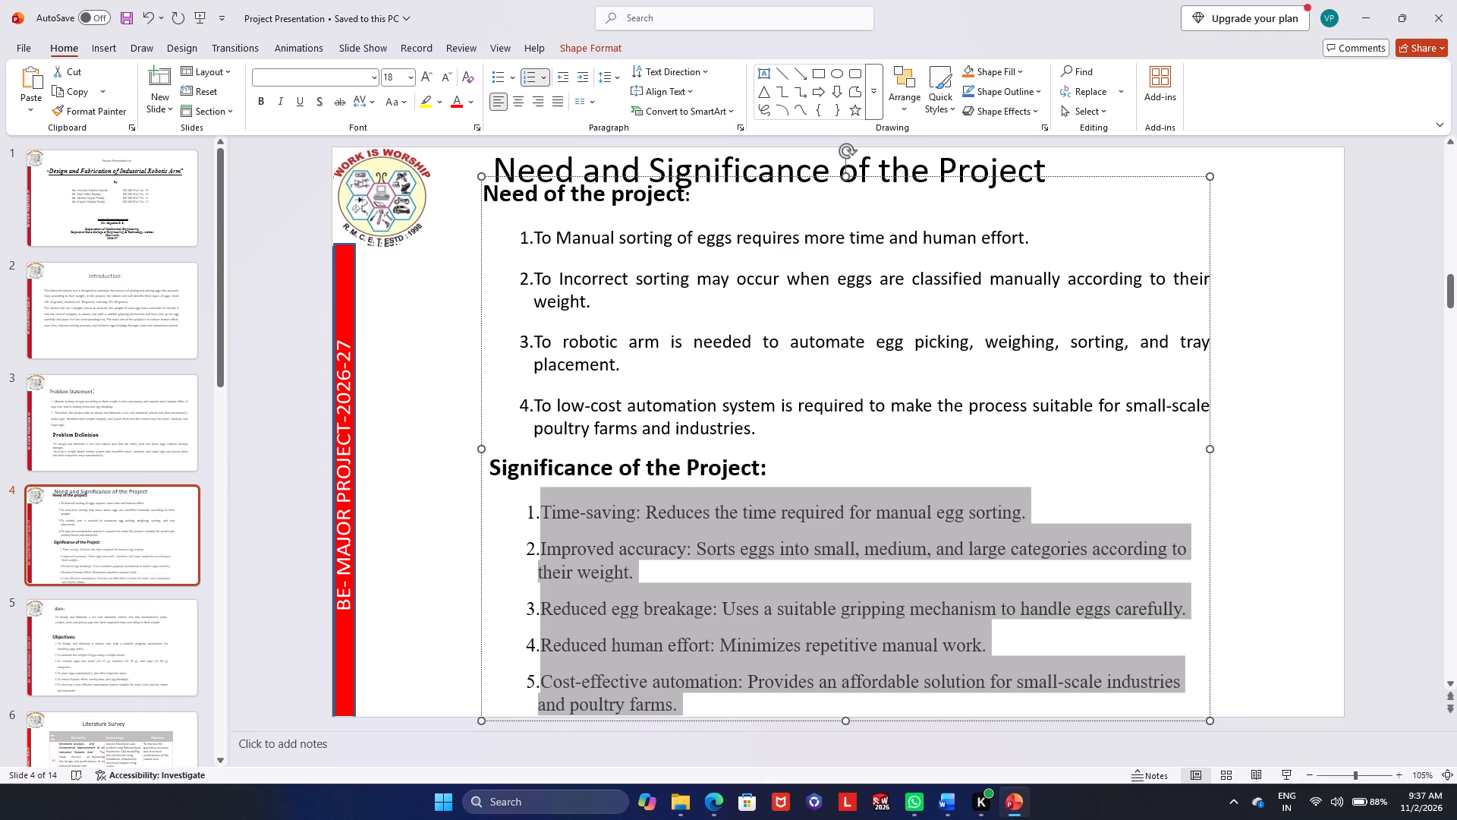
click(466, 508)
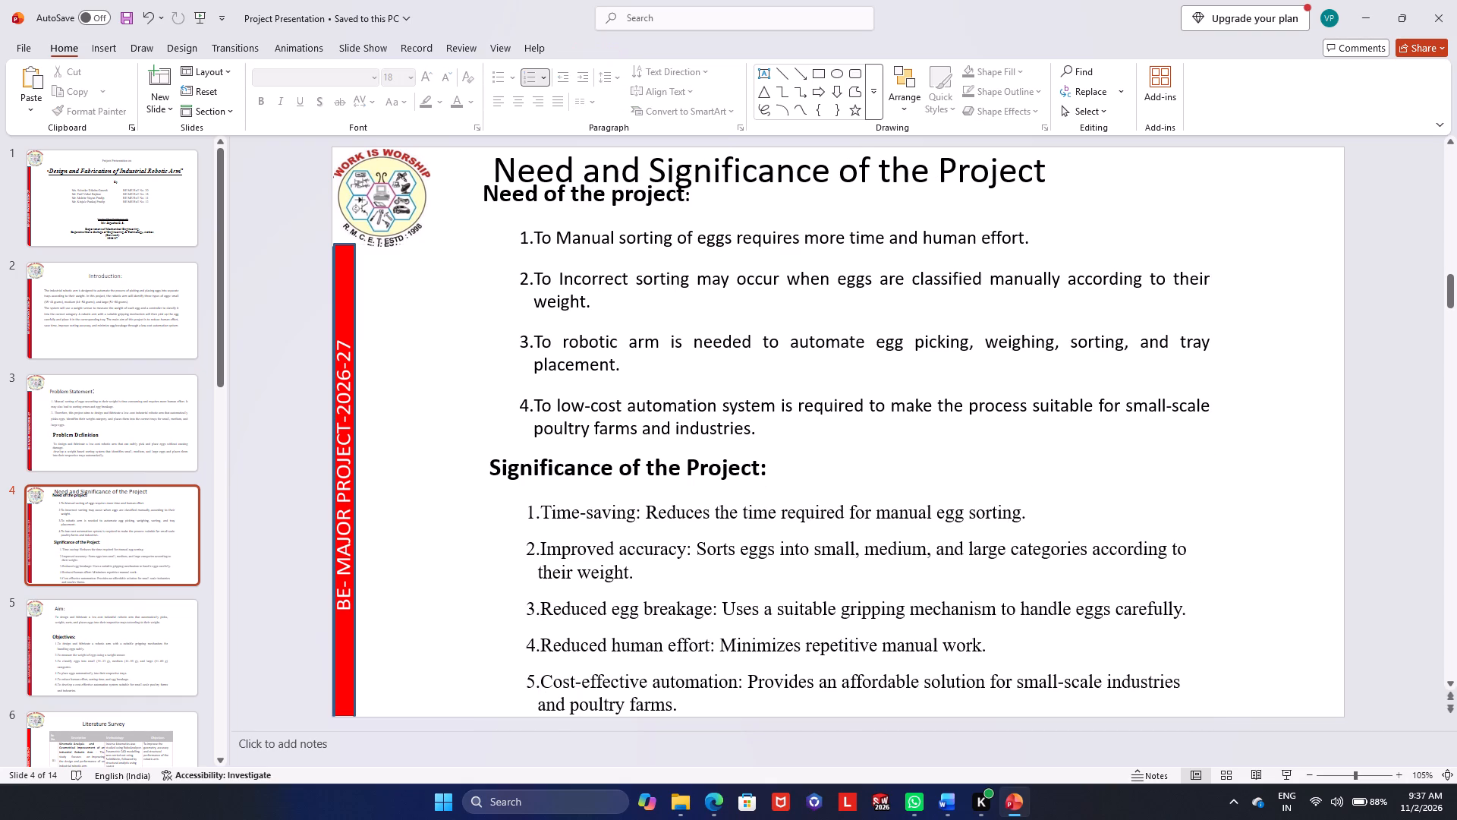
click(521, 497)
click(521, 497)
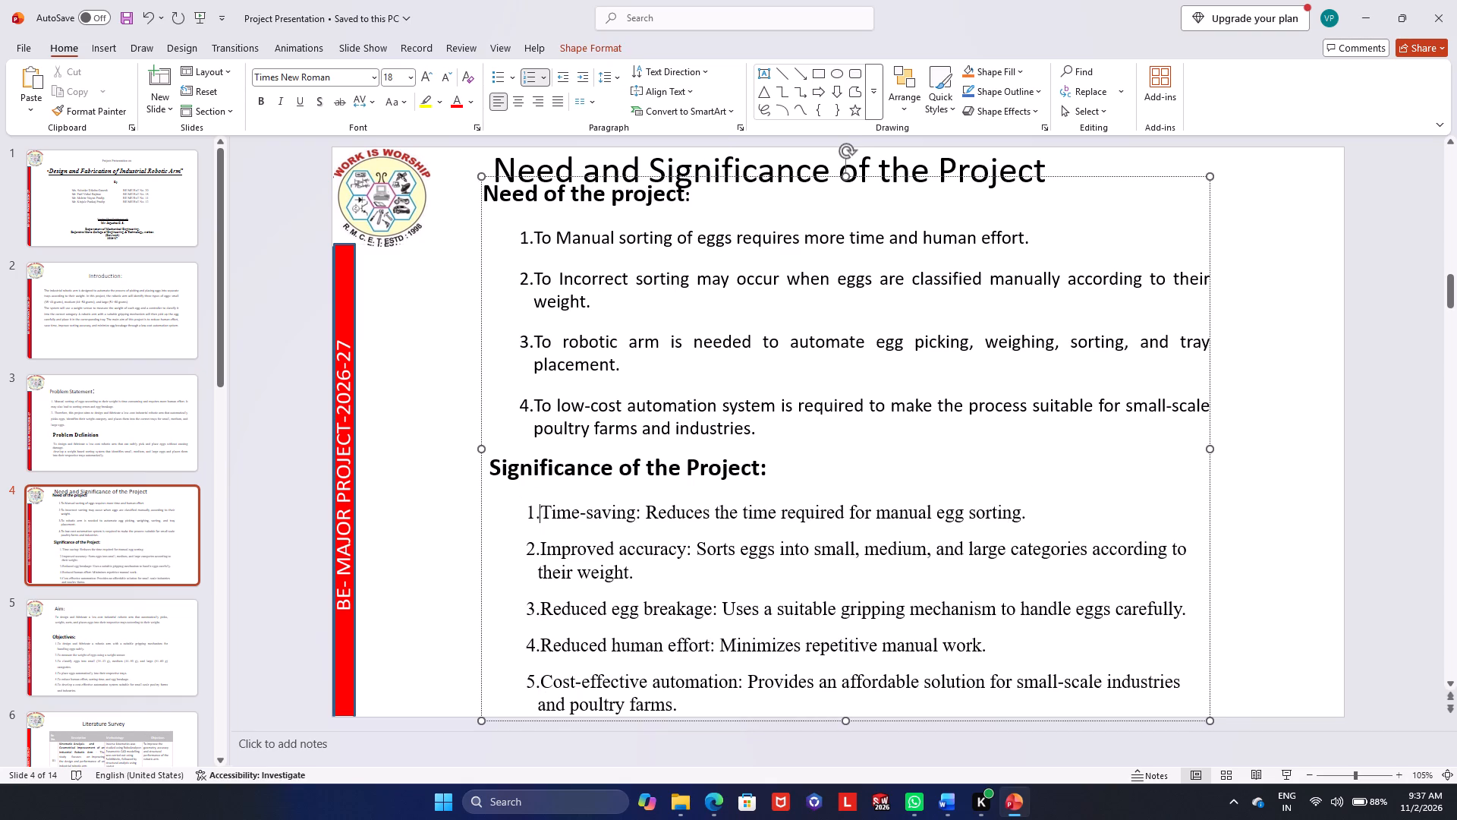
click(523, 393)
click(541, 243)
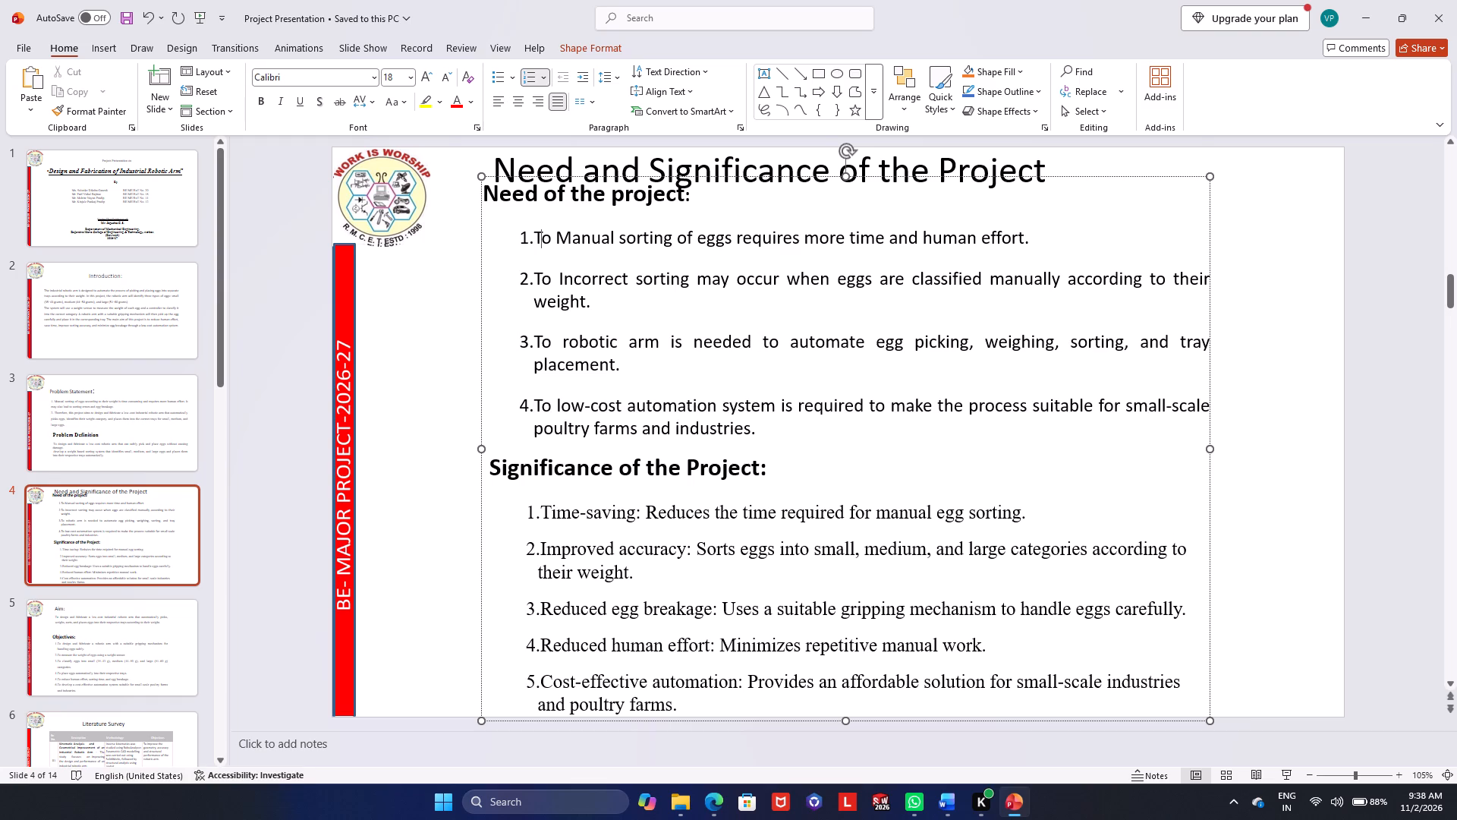
Move the Need and Significance of the Project title slightly up and left, clear of the Need of the project heading.
click(568, 167)
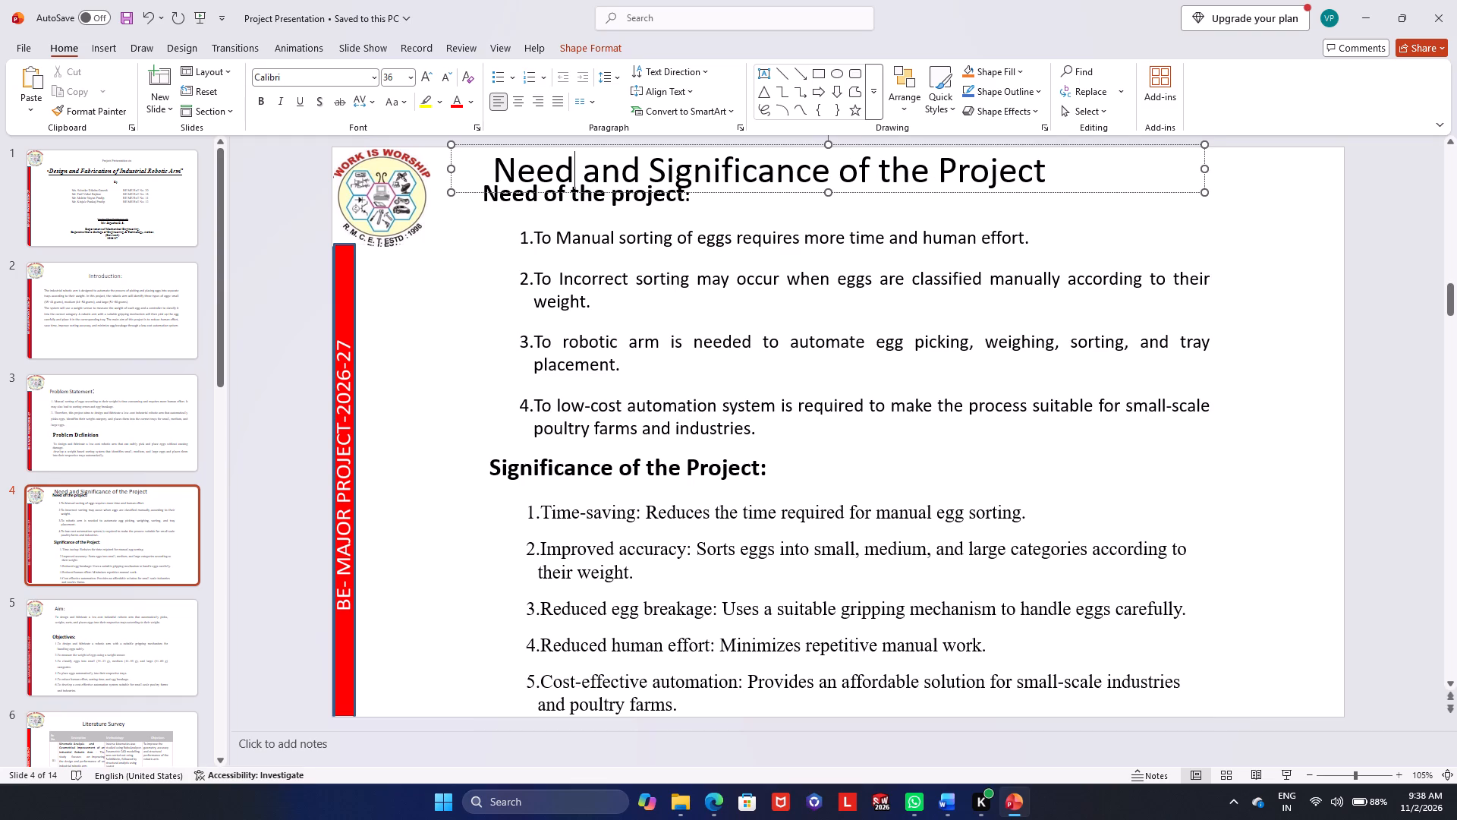
drag(716, 194, 716, 193)
drag(716, 193, 709, 190)
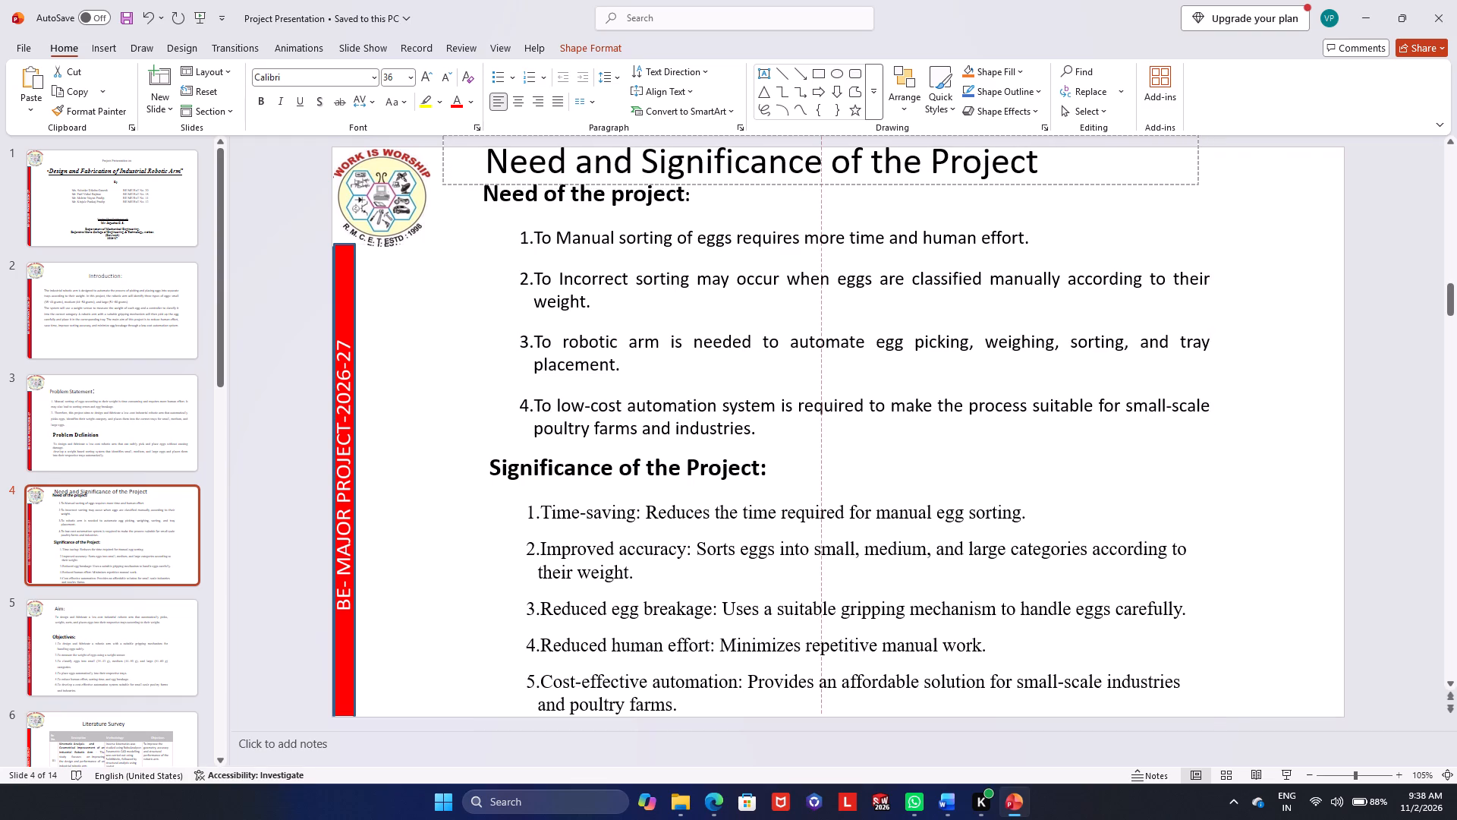
drag(709, 190, 688, 188)
click(705, 205)
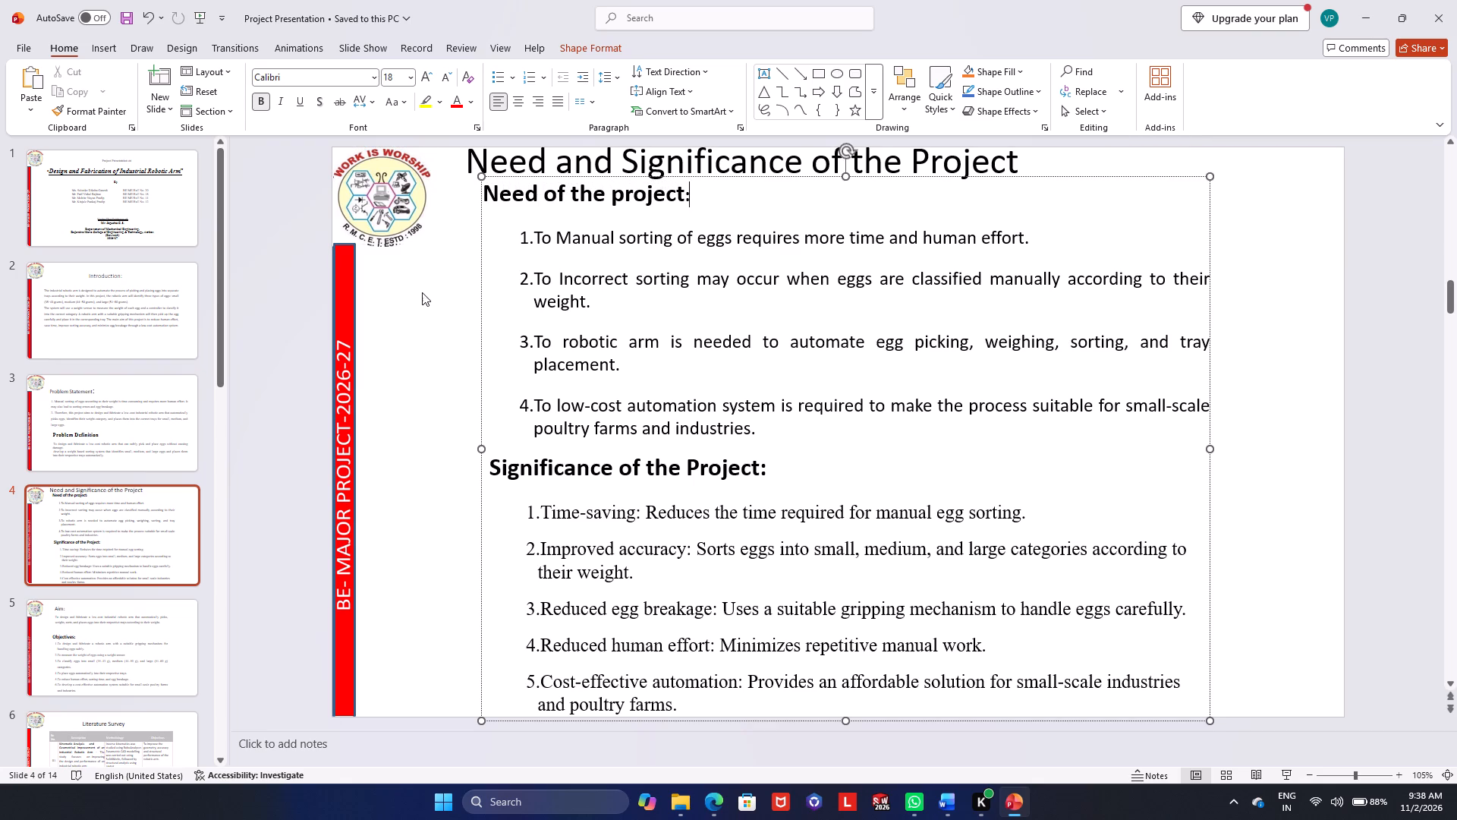
click(421, 292)
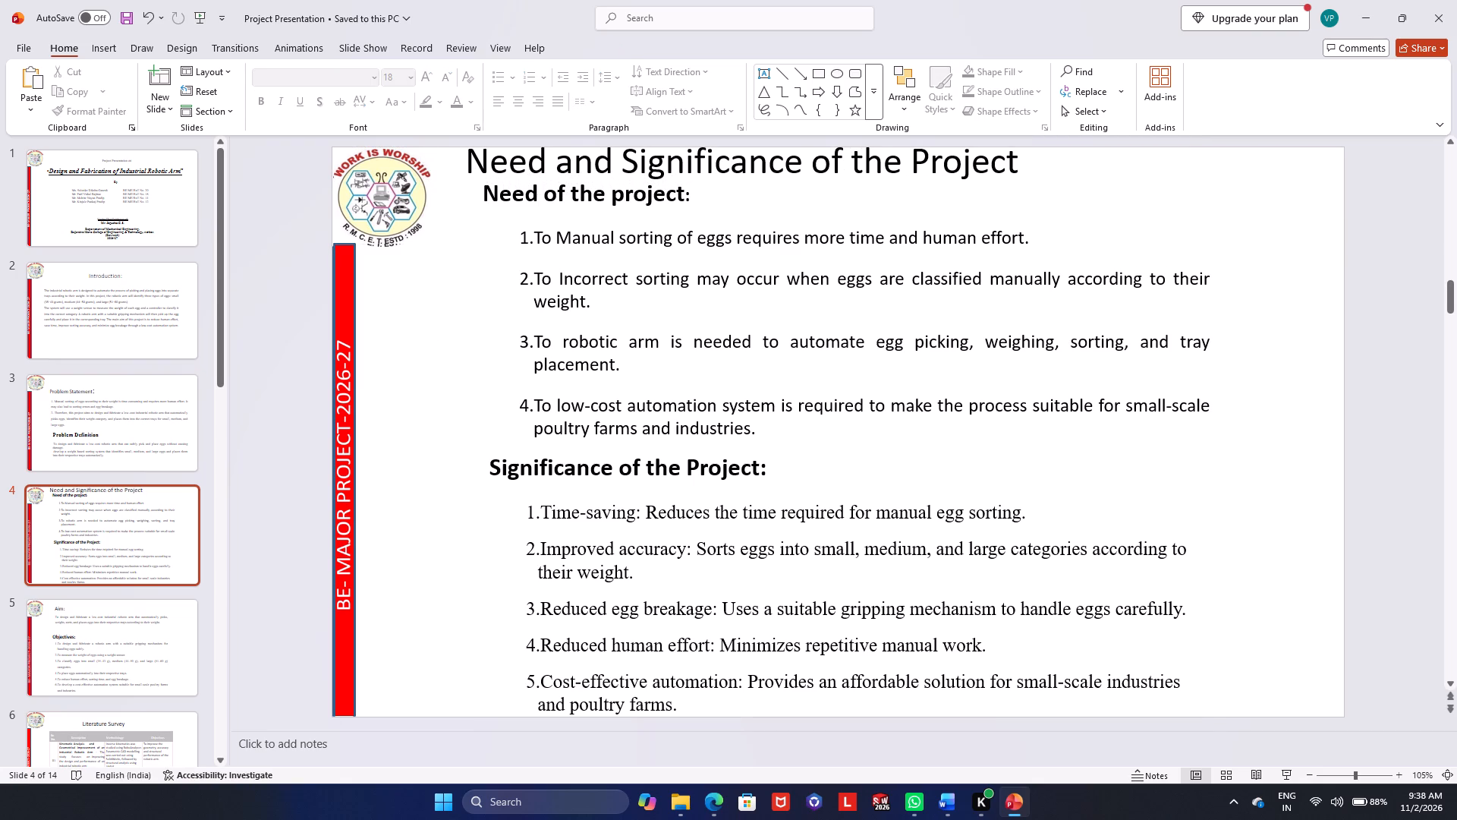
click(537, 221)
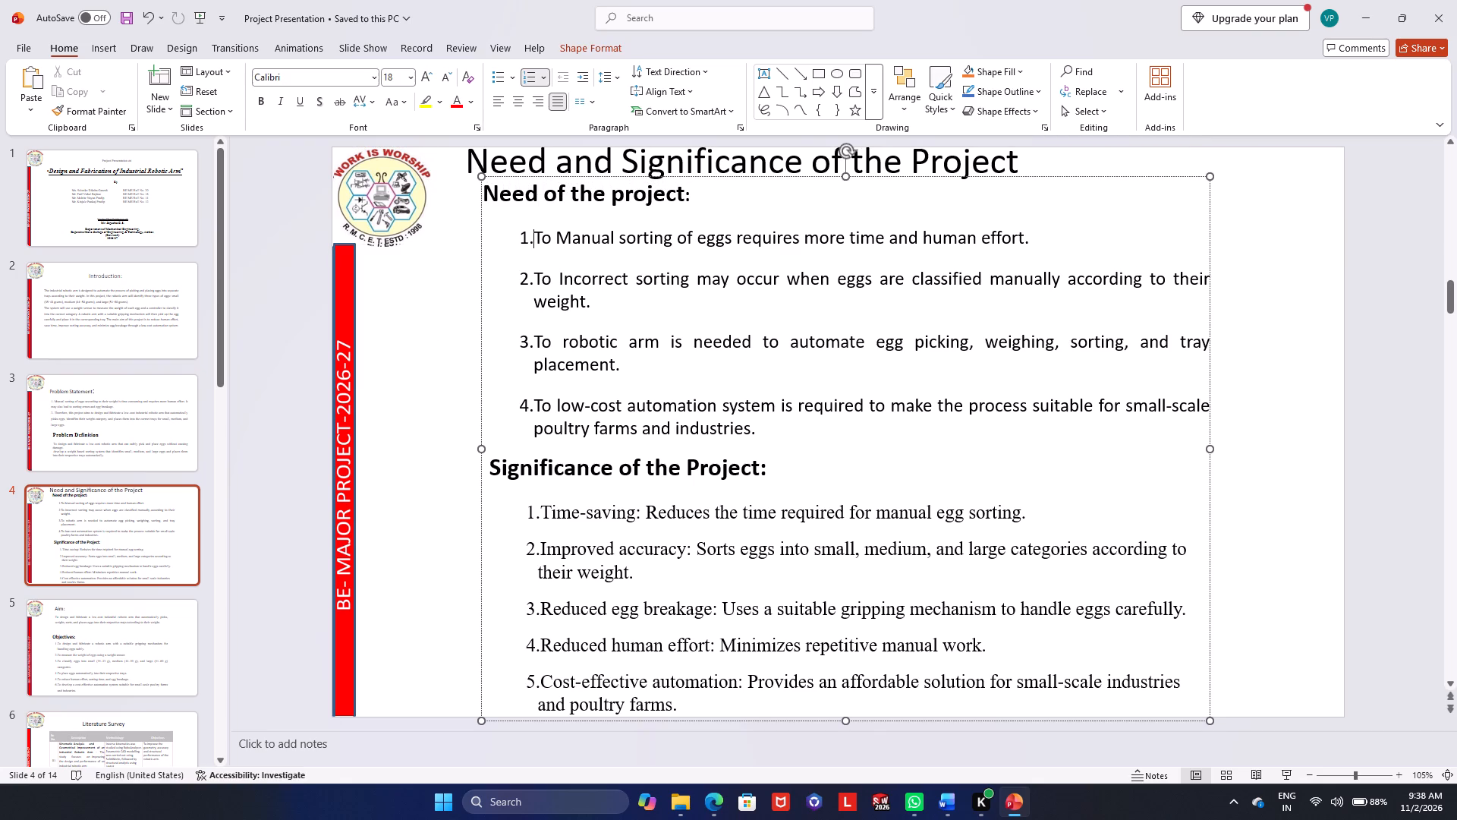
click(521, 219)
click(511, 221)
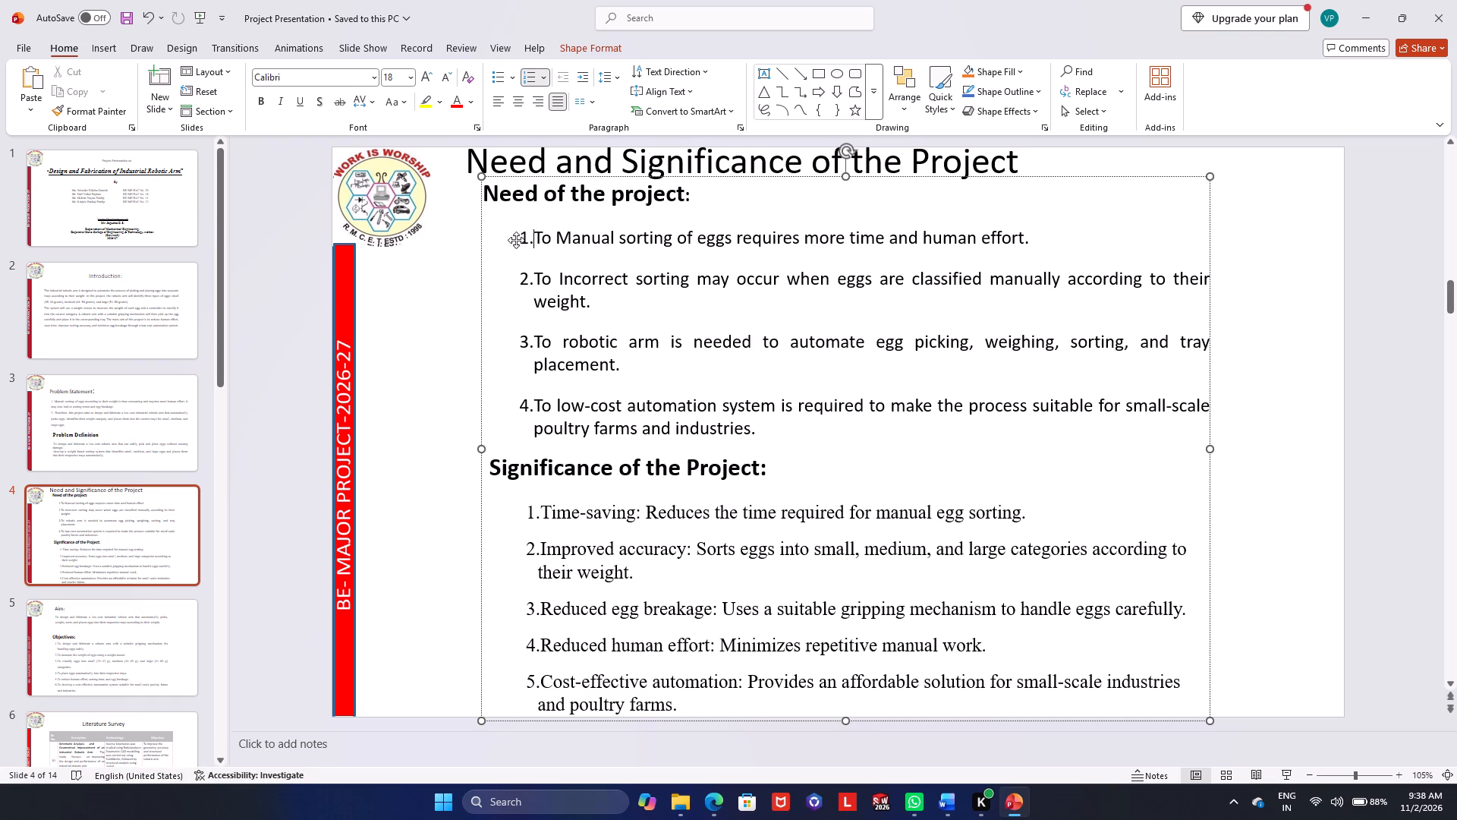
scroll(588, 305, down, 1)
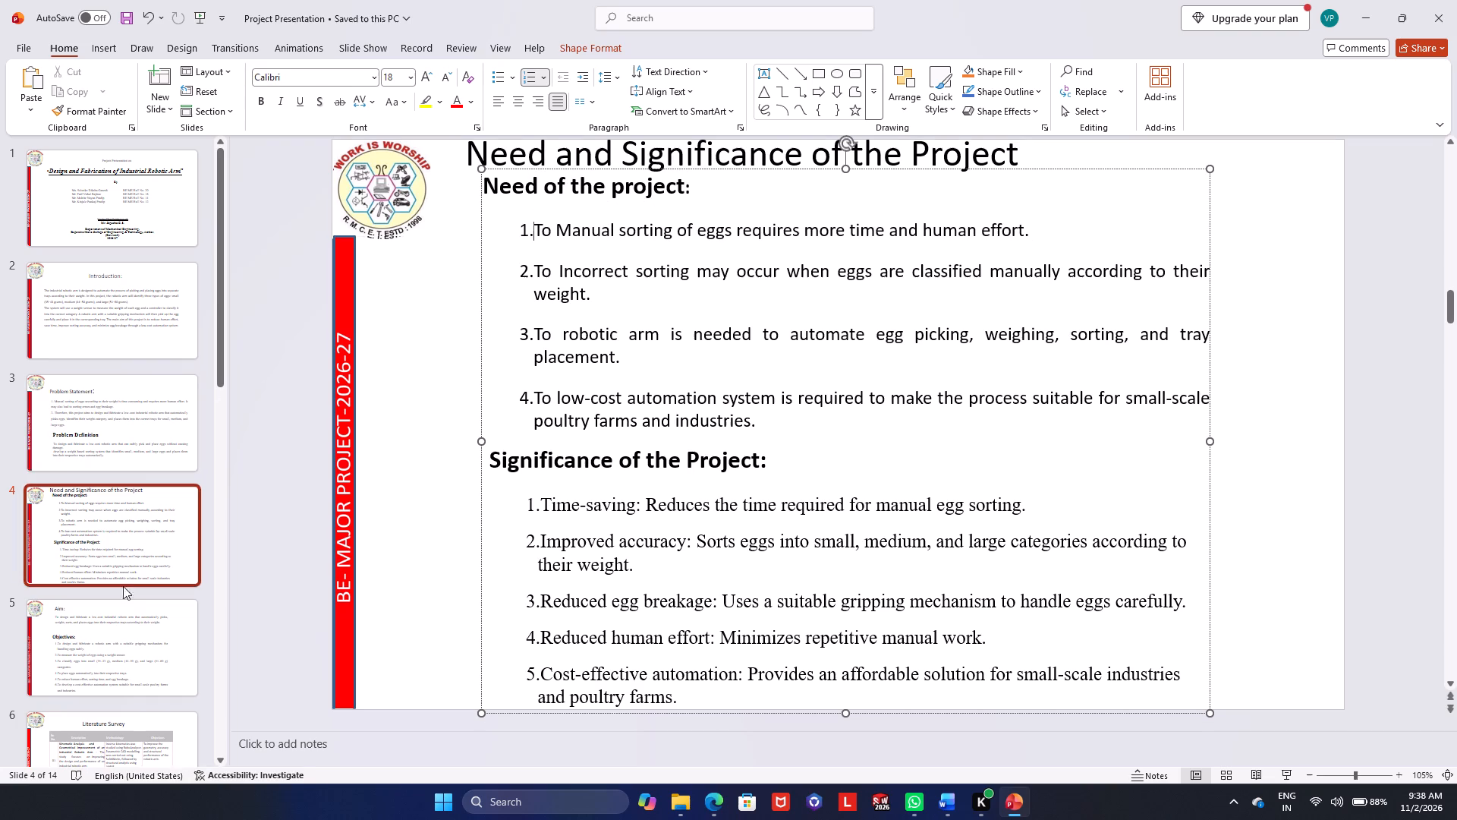
Review the layout of slides 5 to 8, covering the aim and objectives and the Literature Survey tables.
click(113, 626)
scroll(483, 509, down, 1)
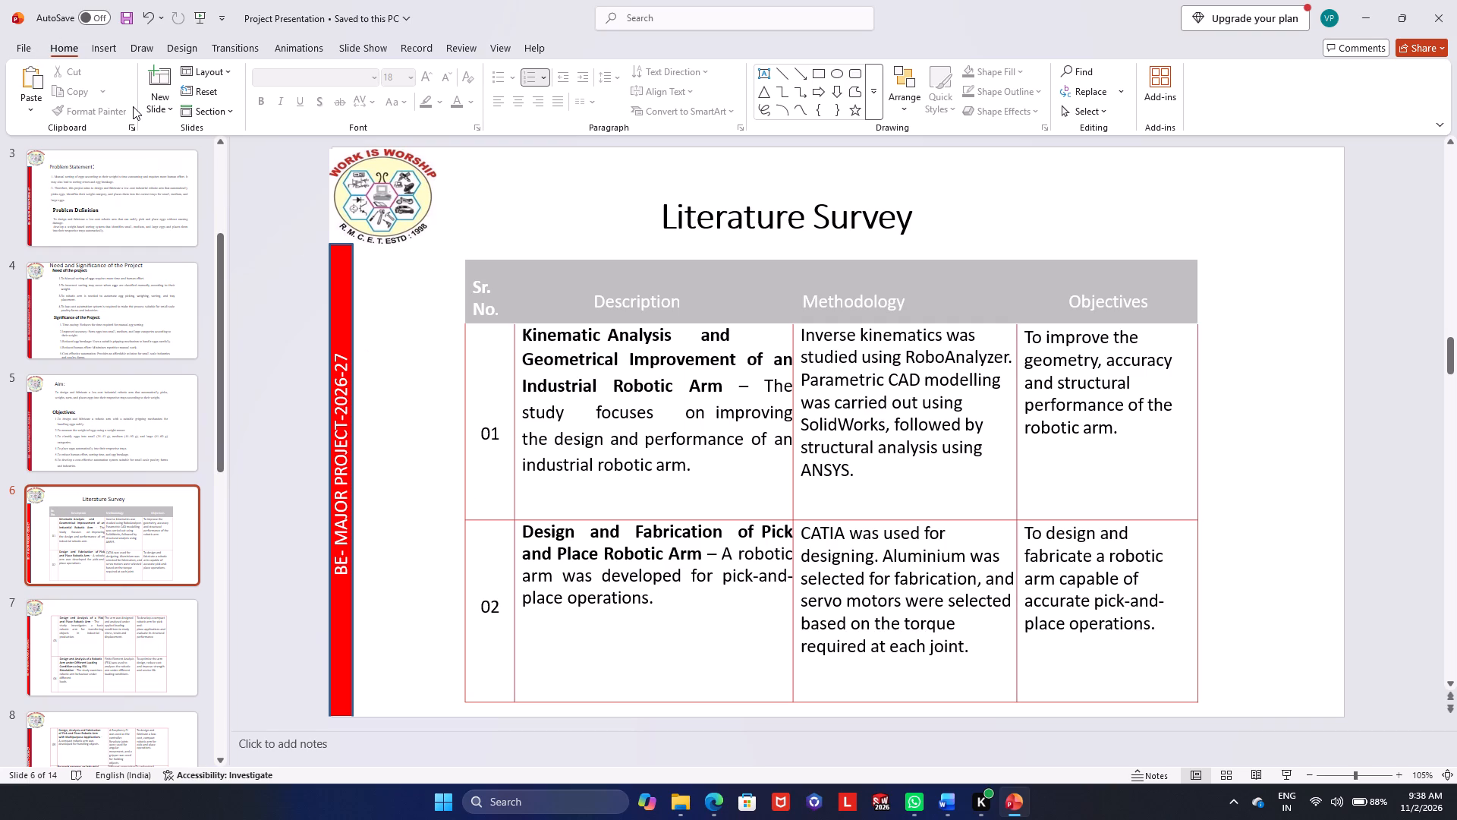
right_click(705, 304)
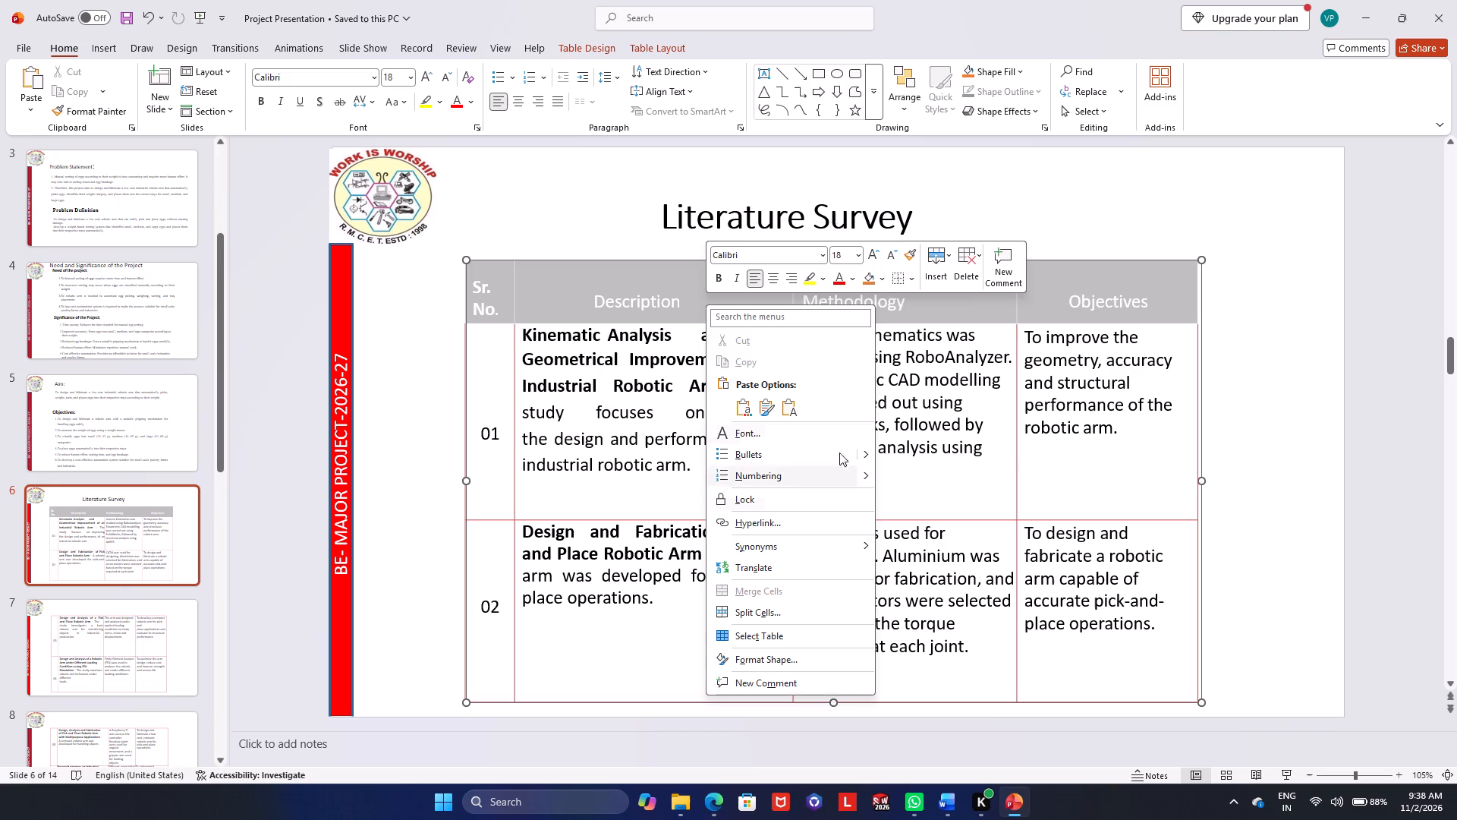
click(977, 469)
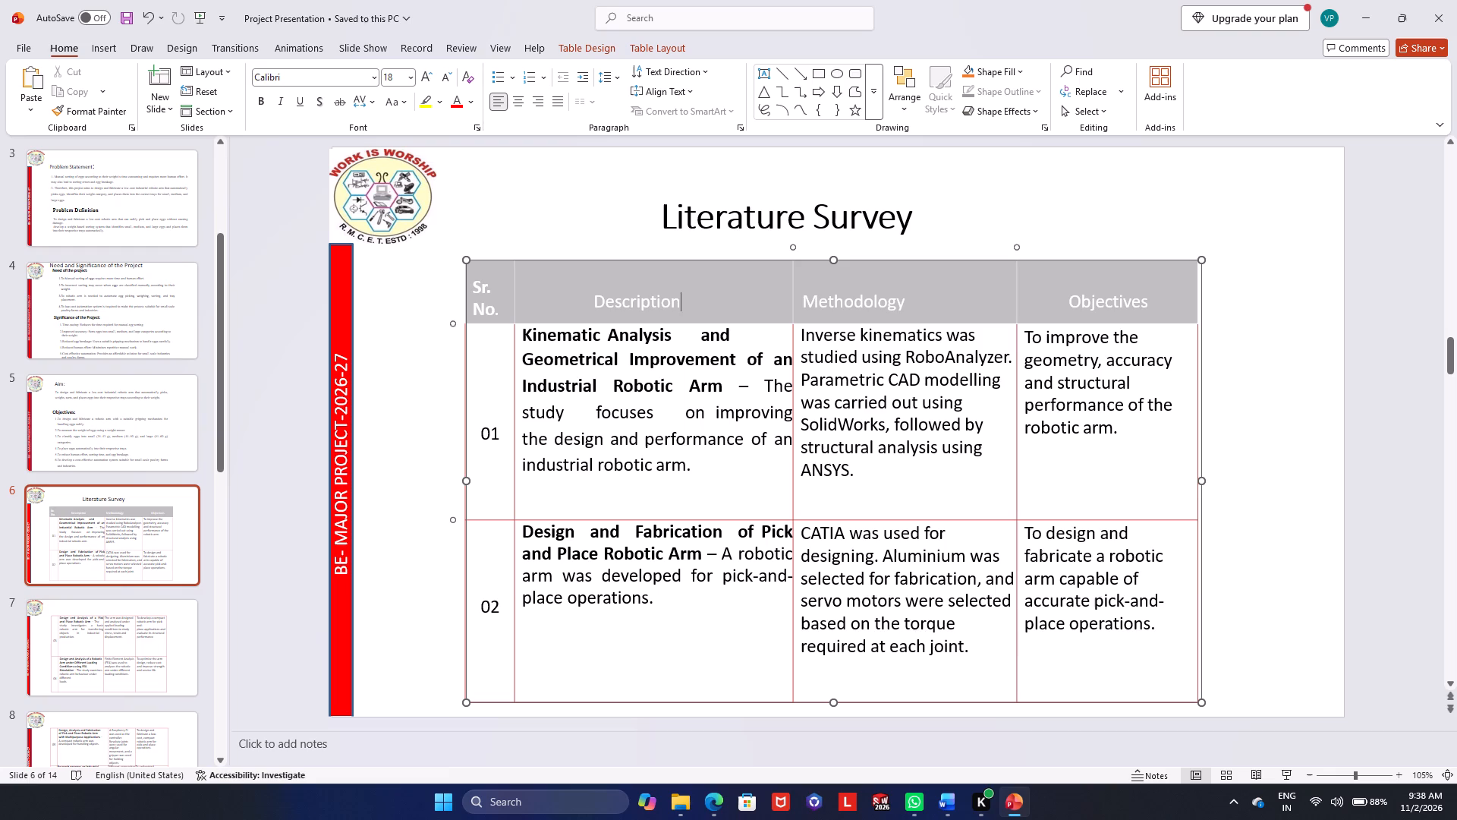
click(121, 637)
scroll(121, 637, down, 1)
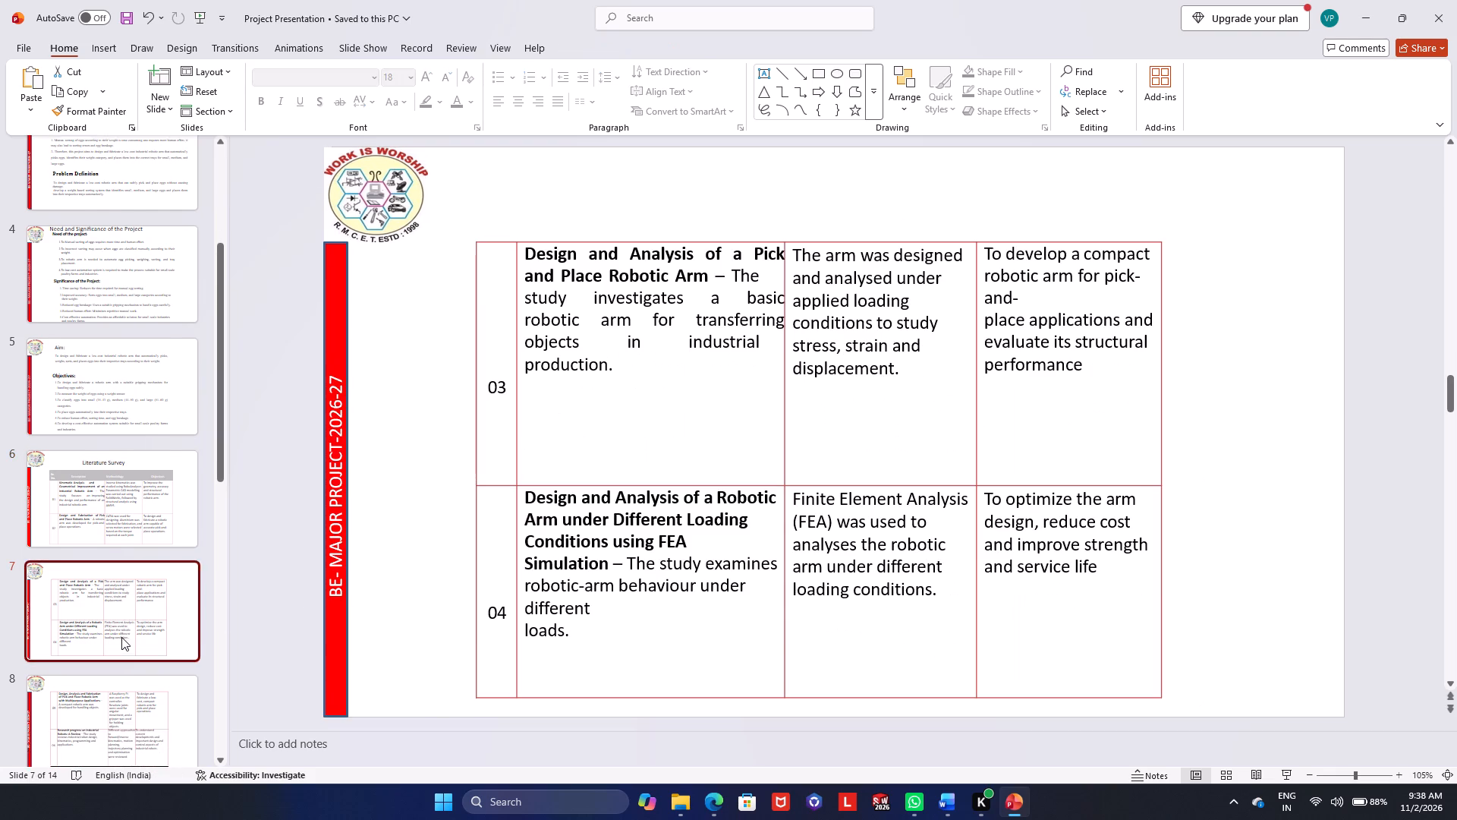
click(117, 670)
scroll(119, 657, down, 5)
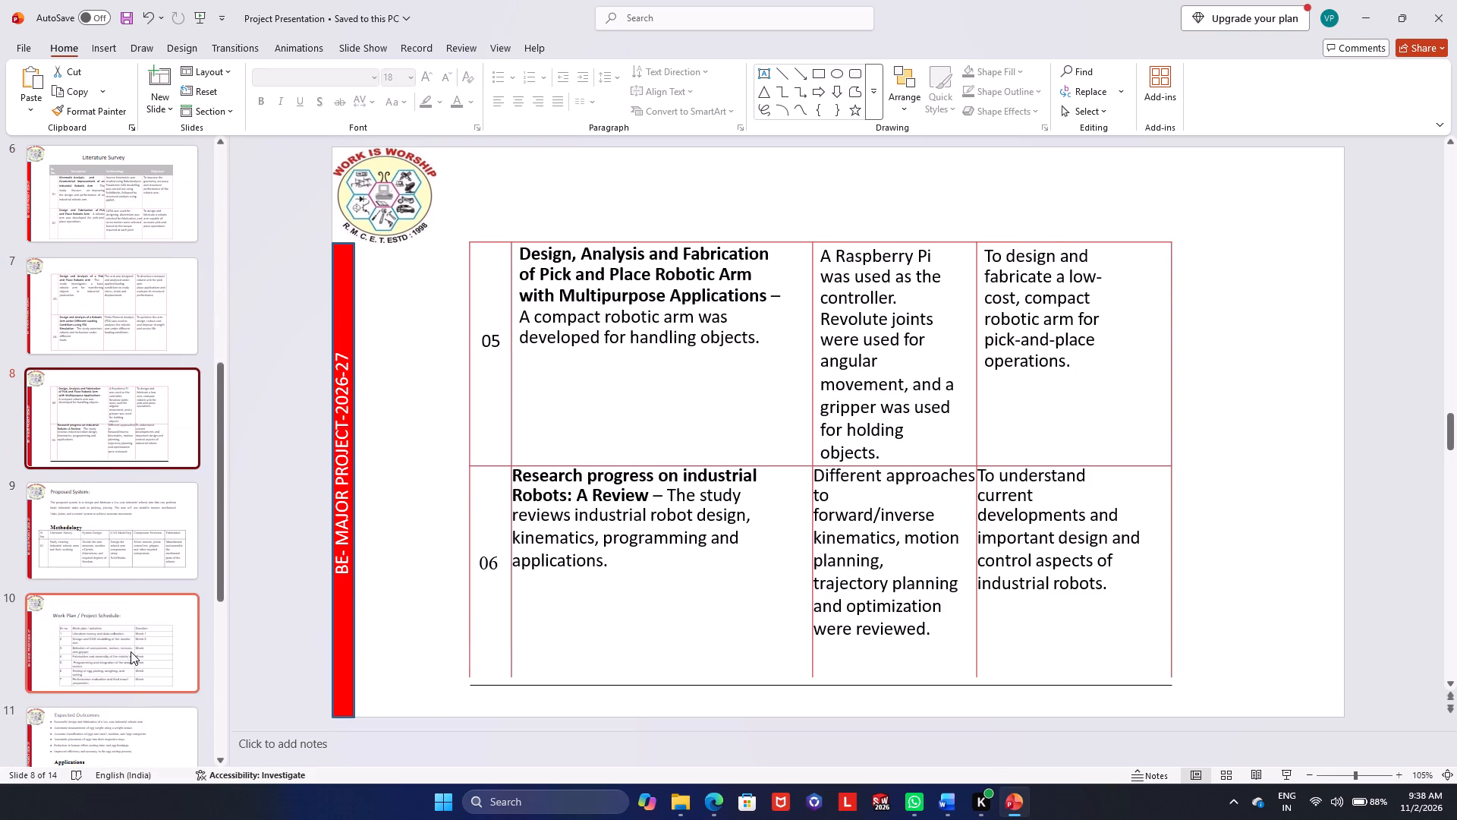
On the Proposed System slide, move the Methodology heading up so it sits clear of the table.
click(120, 550)
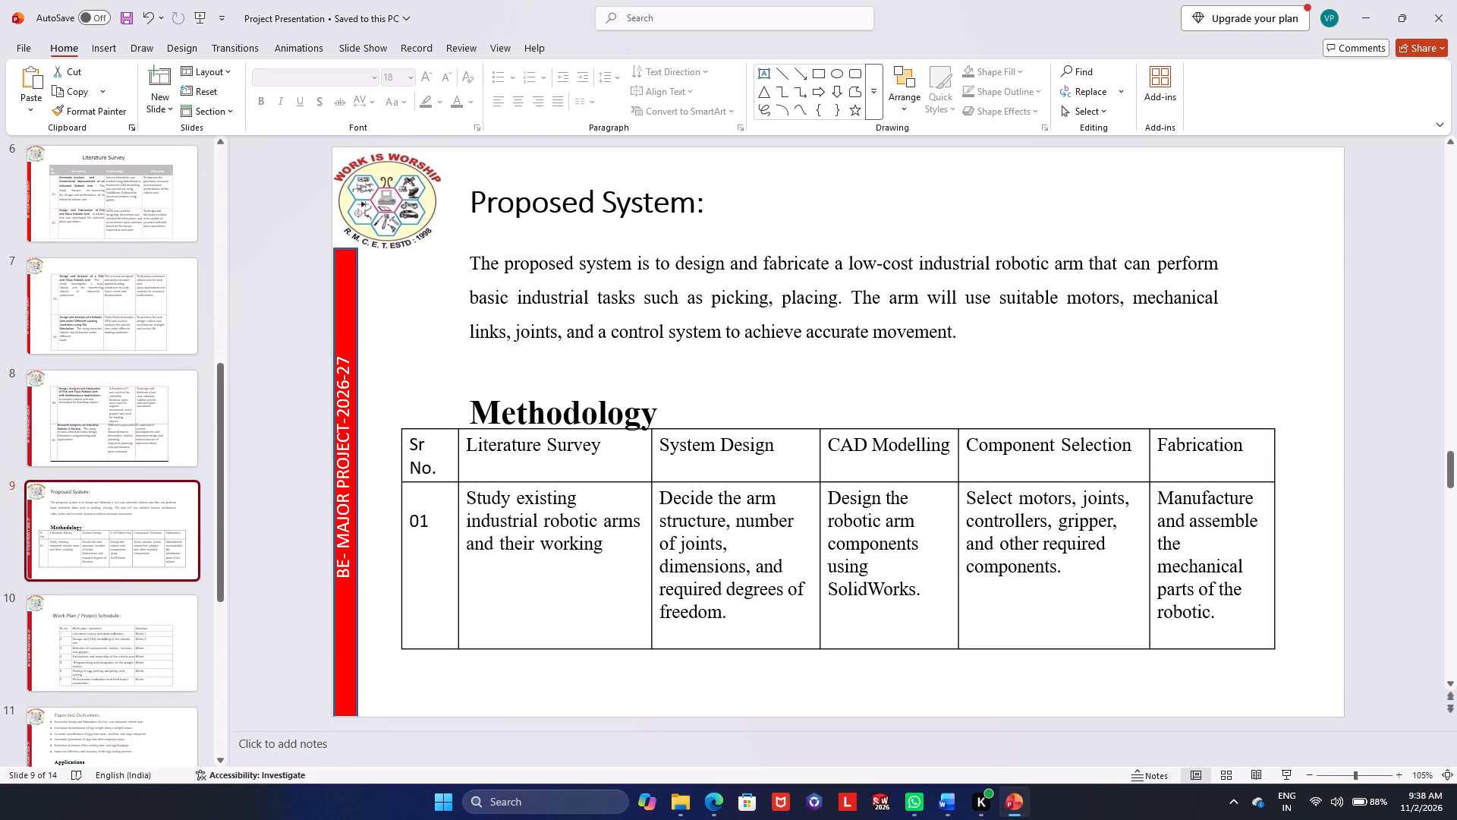
click(604, 408)
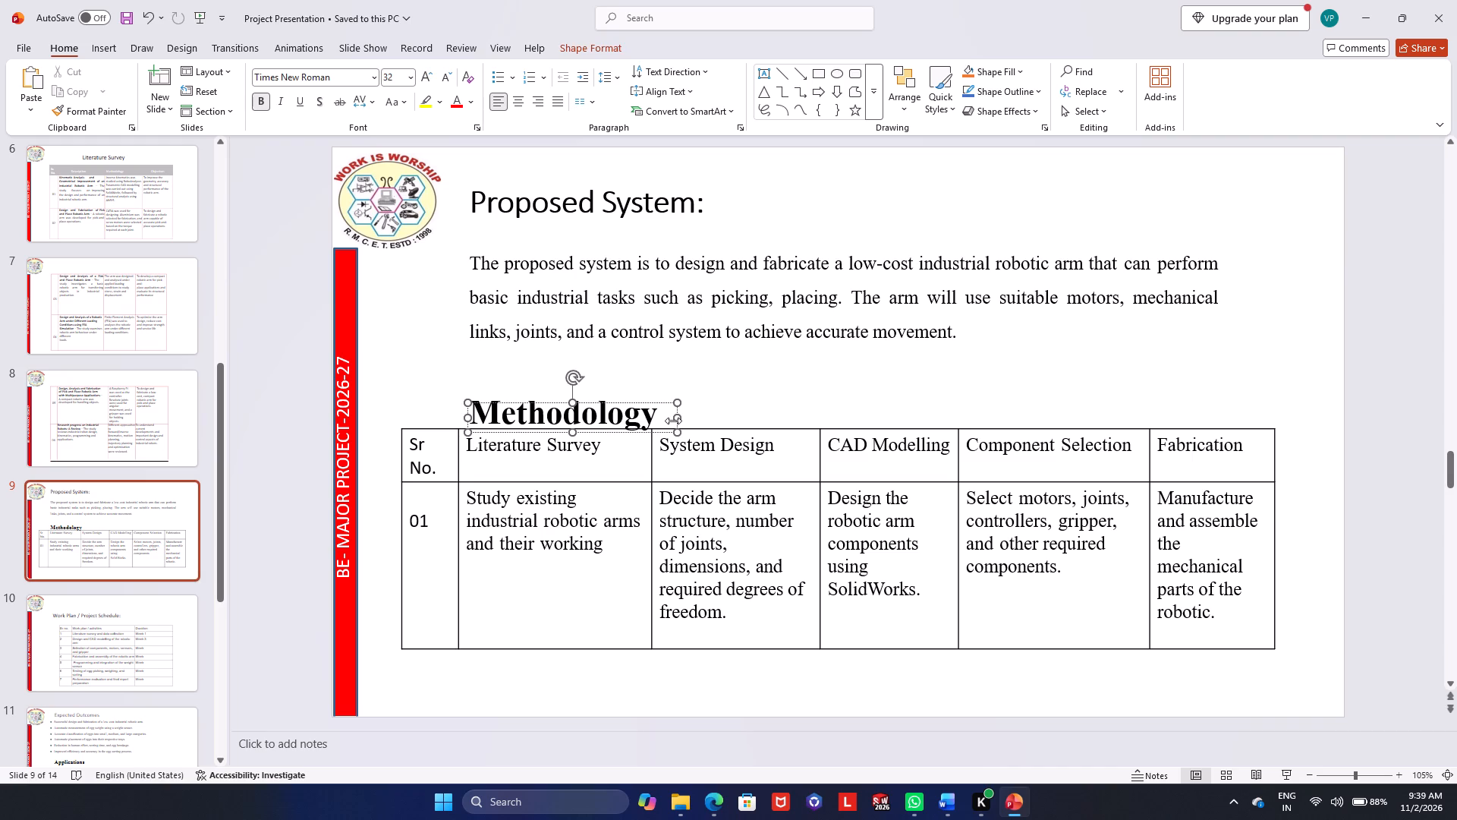
drag(664, 402, 663, 389)
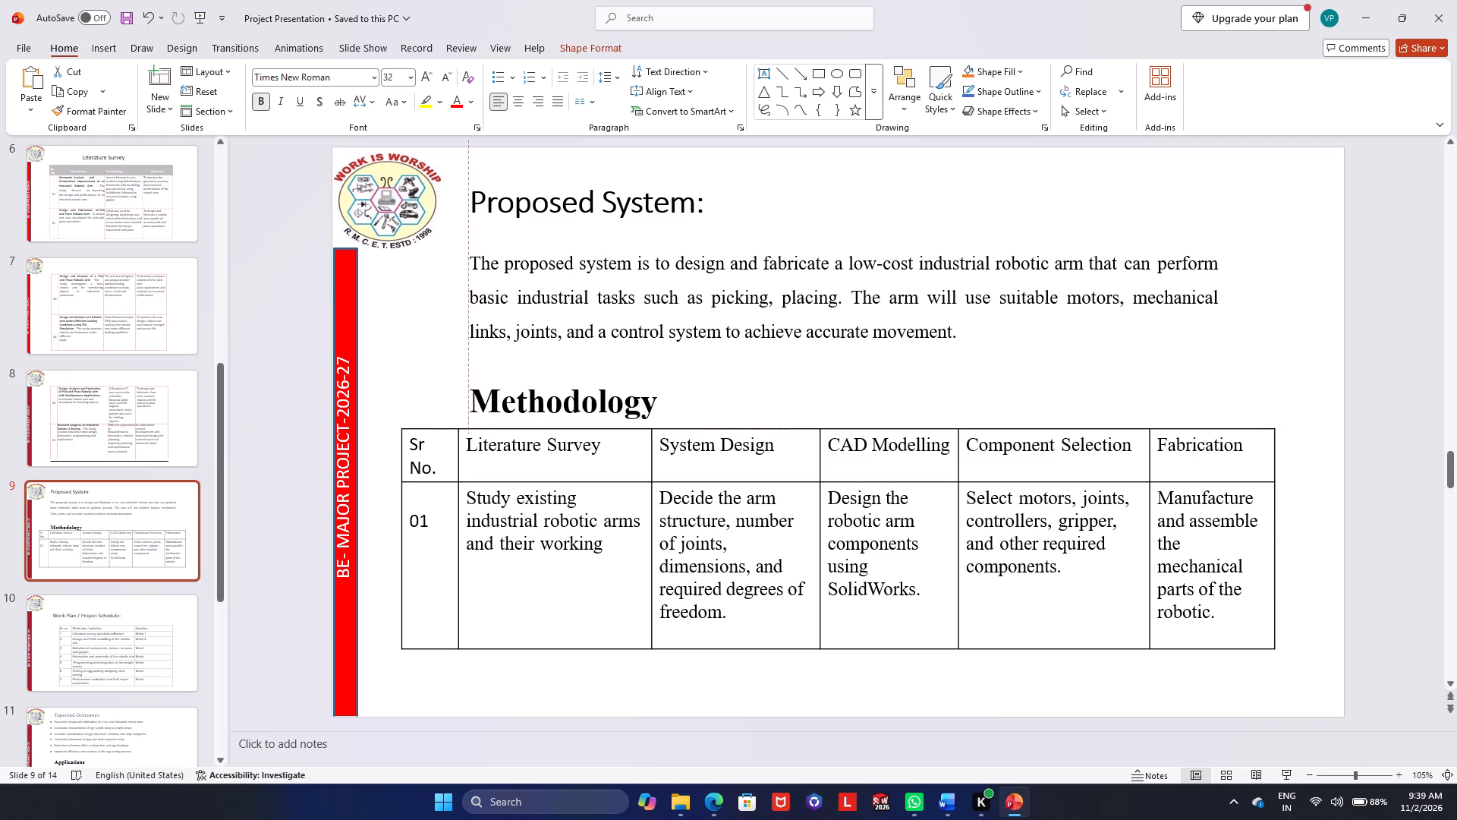
drag(663, 389, 663, 375)
click(736, 386)
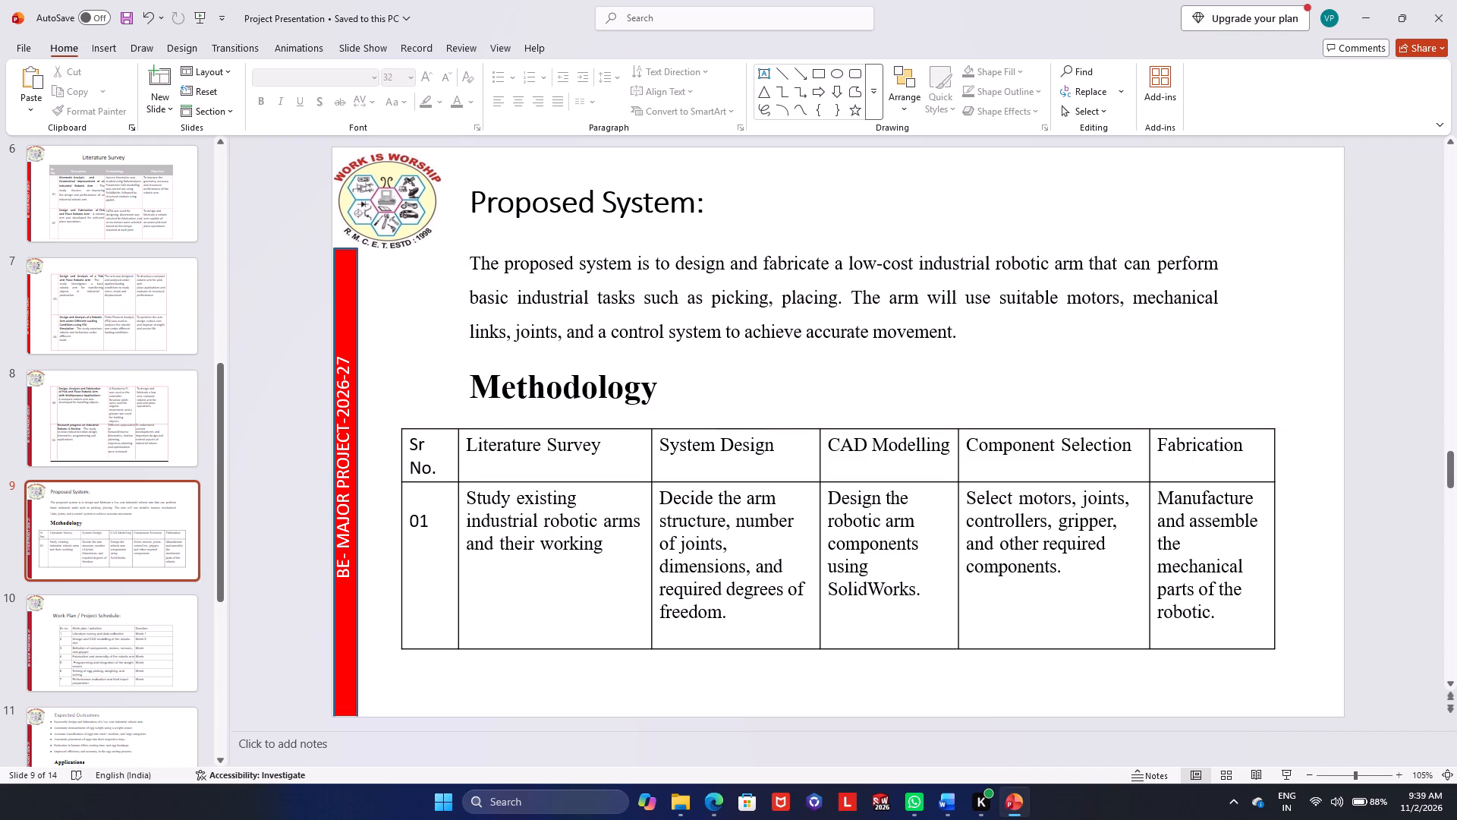
click(618, 658)
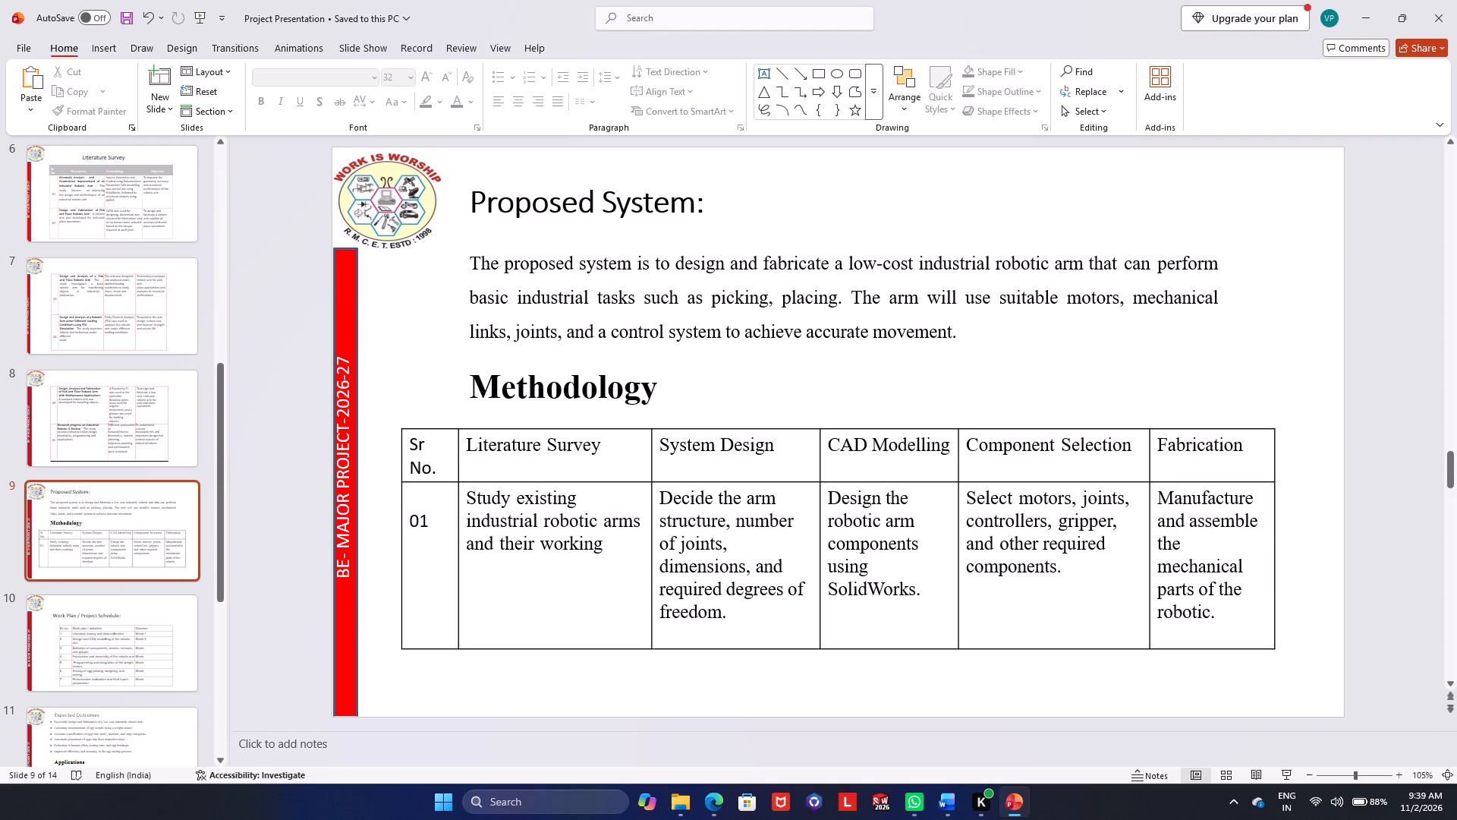
Move the methodology table slightly down and to the right, leaving more space beneath the Methodology heading.
click(627, 651)
drag(631, 647, 634, 654)
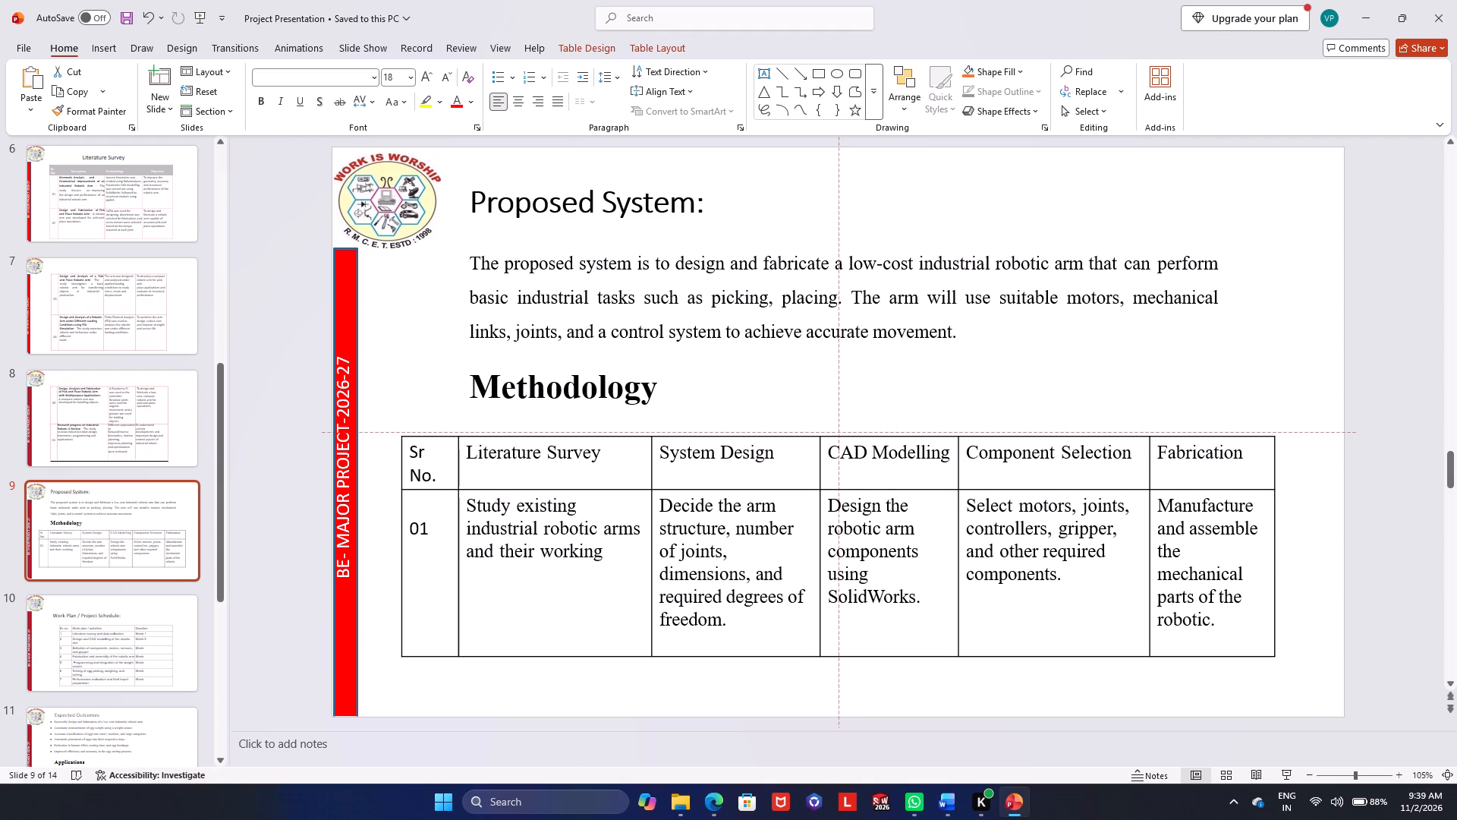
drag(634, 654, 637, 665)
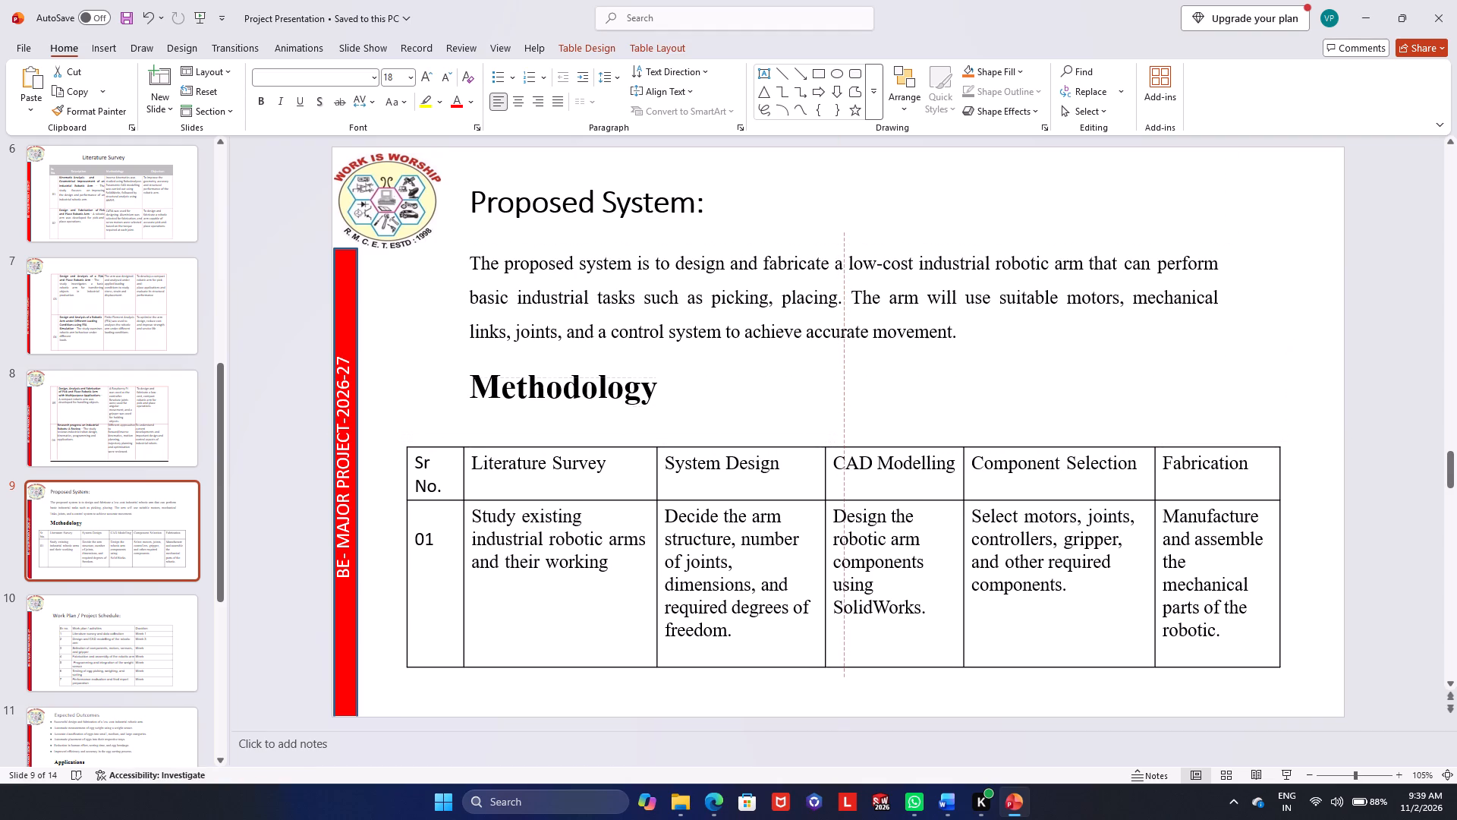
drag(637, 665, 638, 665)
click(719, 437)
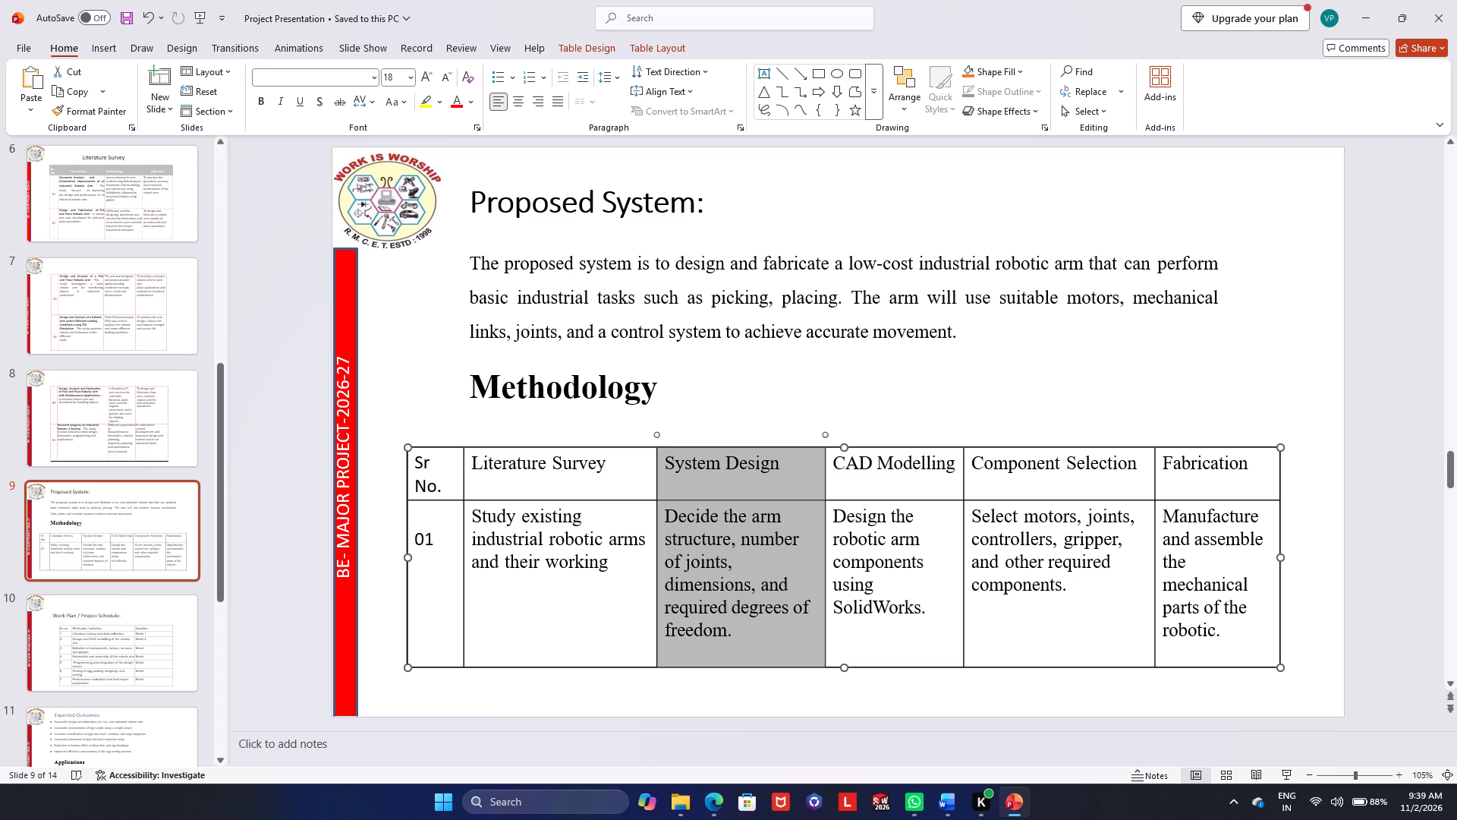
Move the Methodology heading slightly down and left, so it sits between the Proposed System paragraph and the table.
click(627, 399)
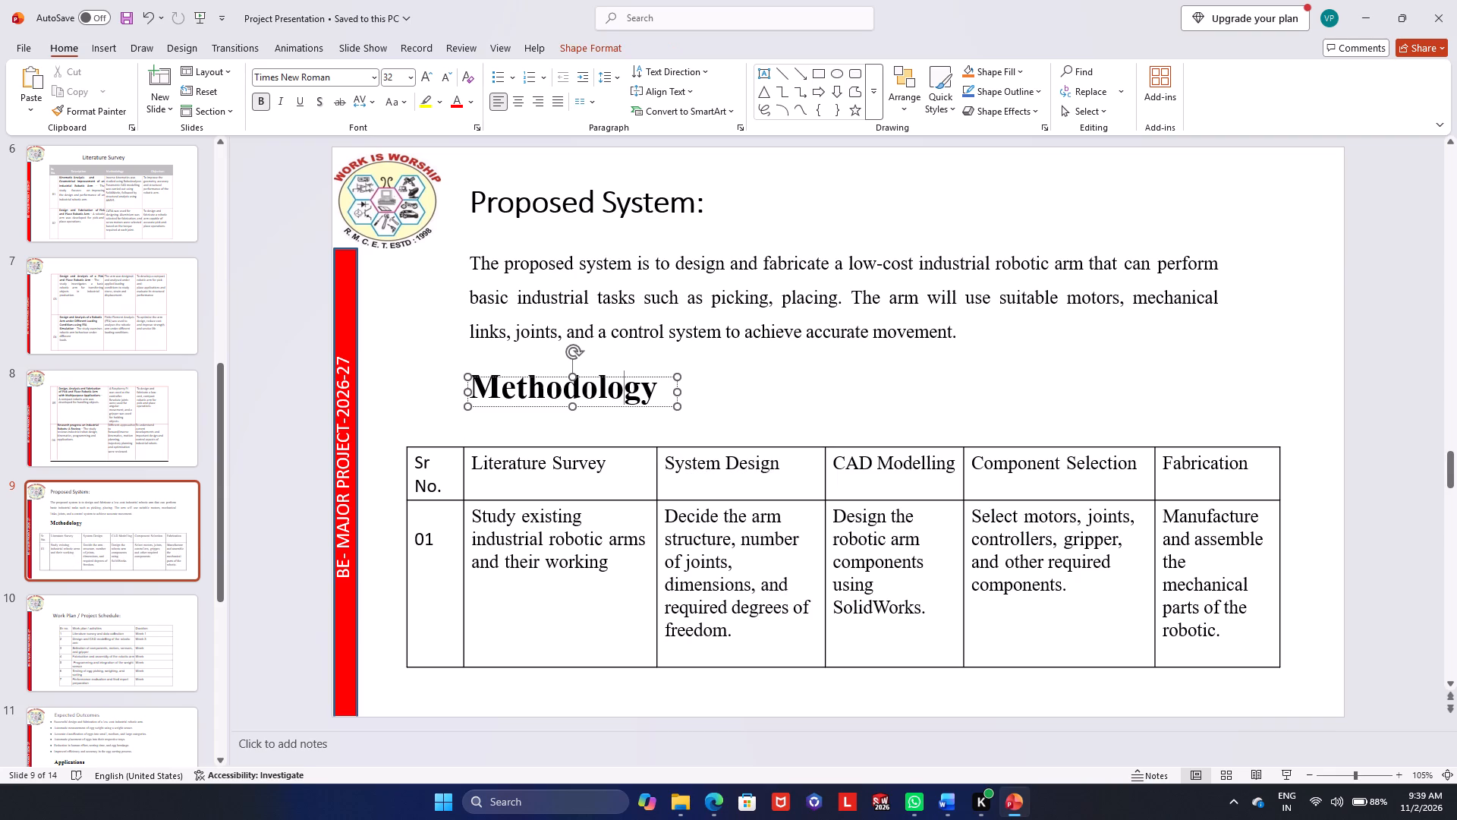
drag(616, 405, 602, 412)
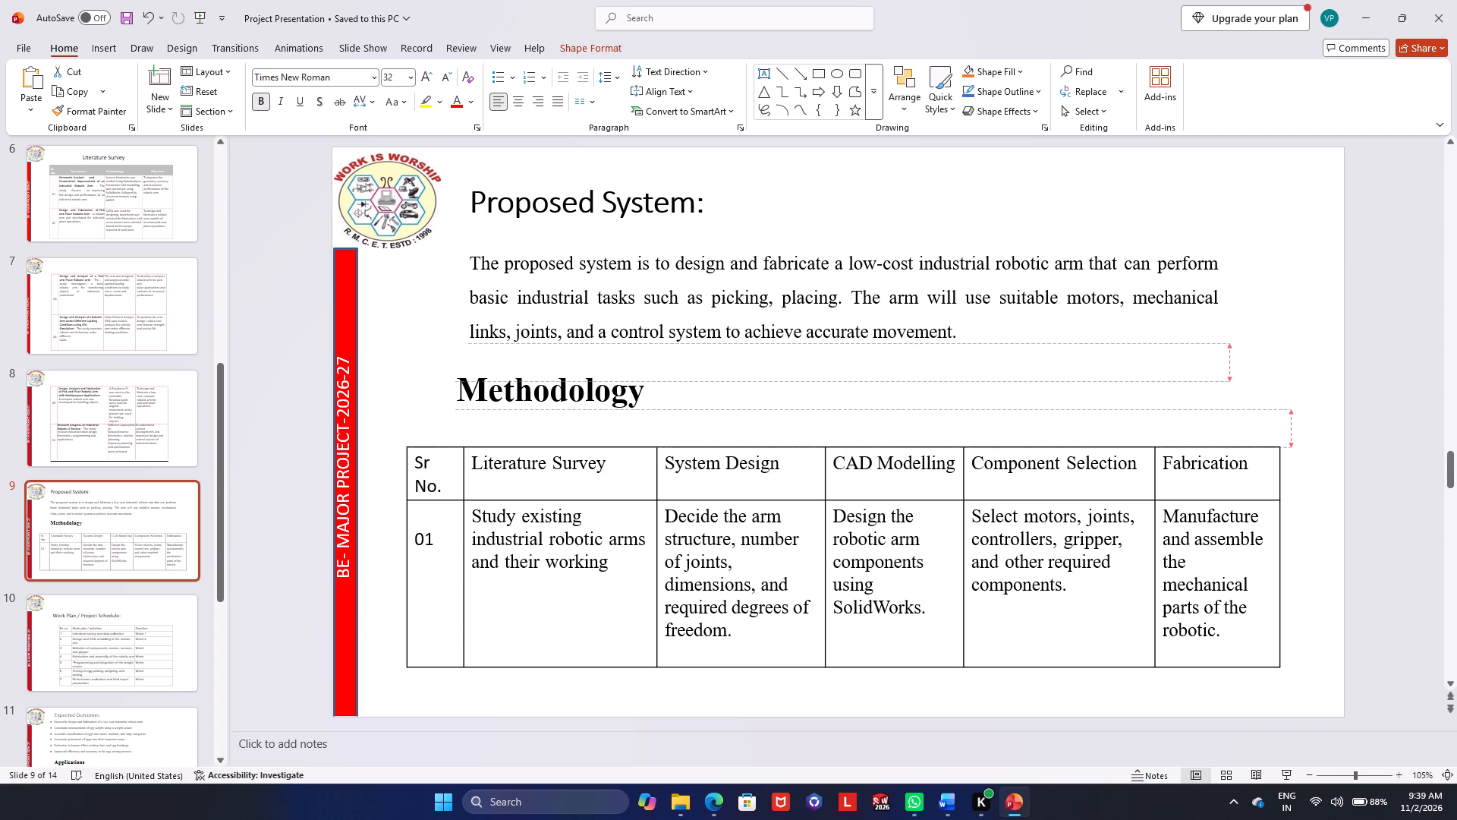
drag(602, 412, 613, 424)
click(733, 420)
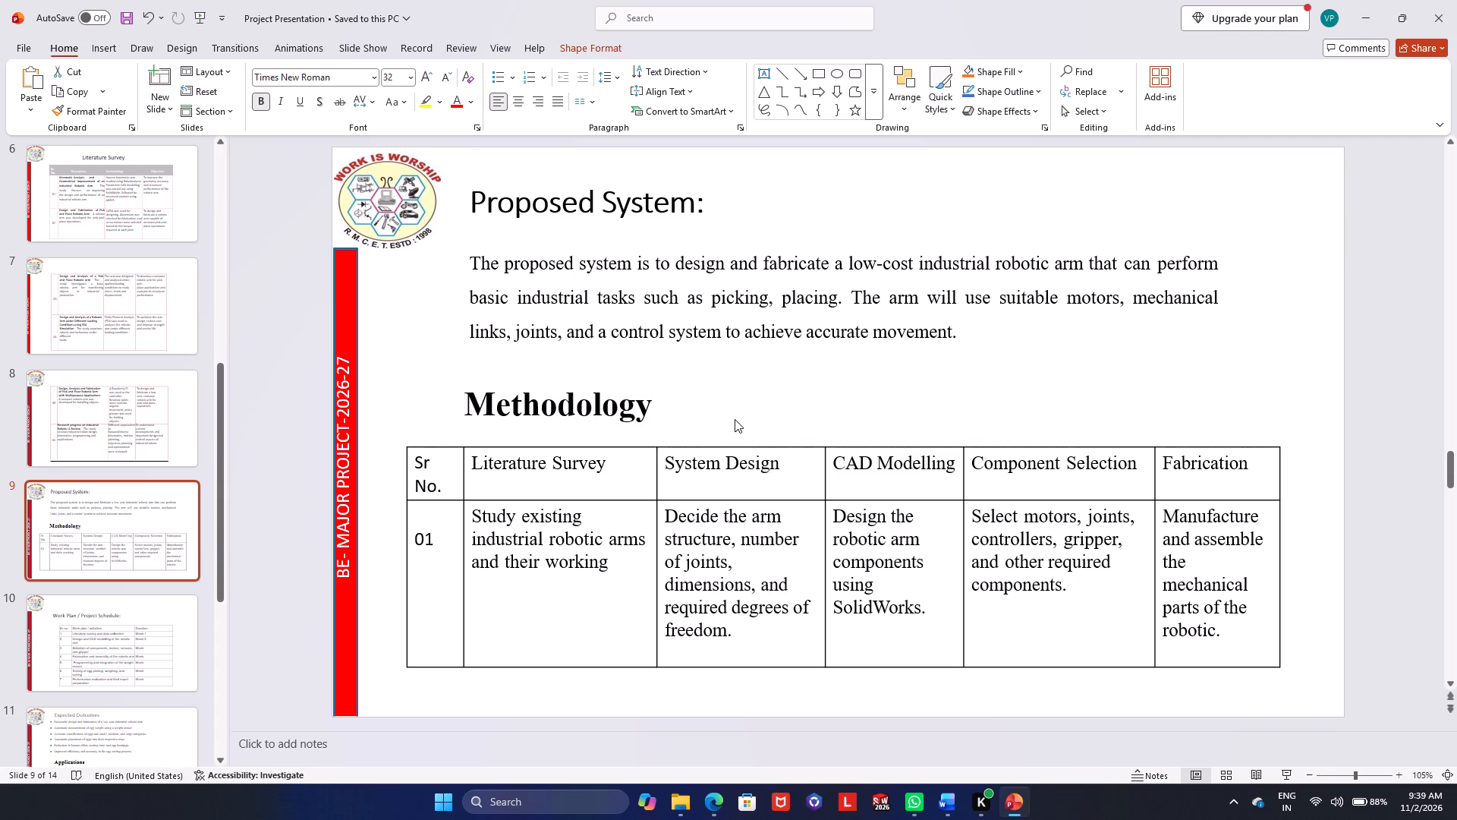
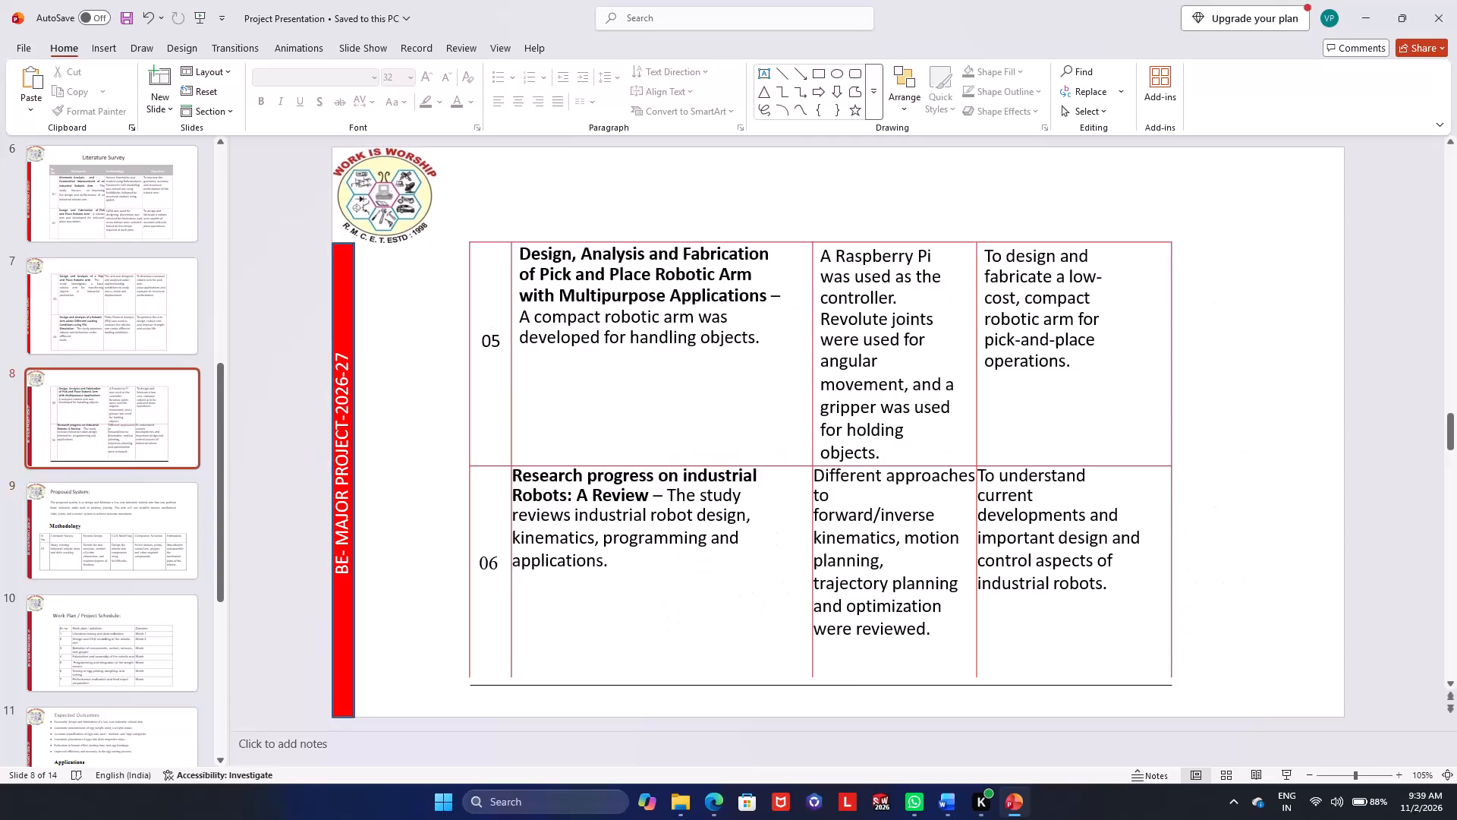
Insert a new slide with the Blank layout directly after the Aim and Objectives slide.
scroll(748, 481, down, 13)
scroll(748, 485, up, 7)
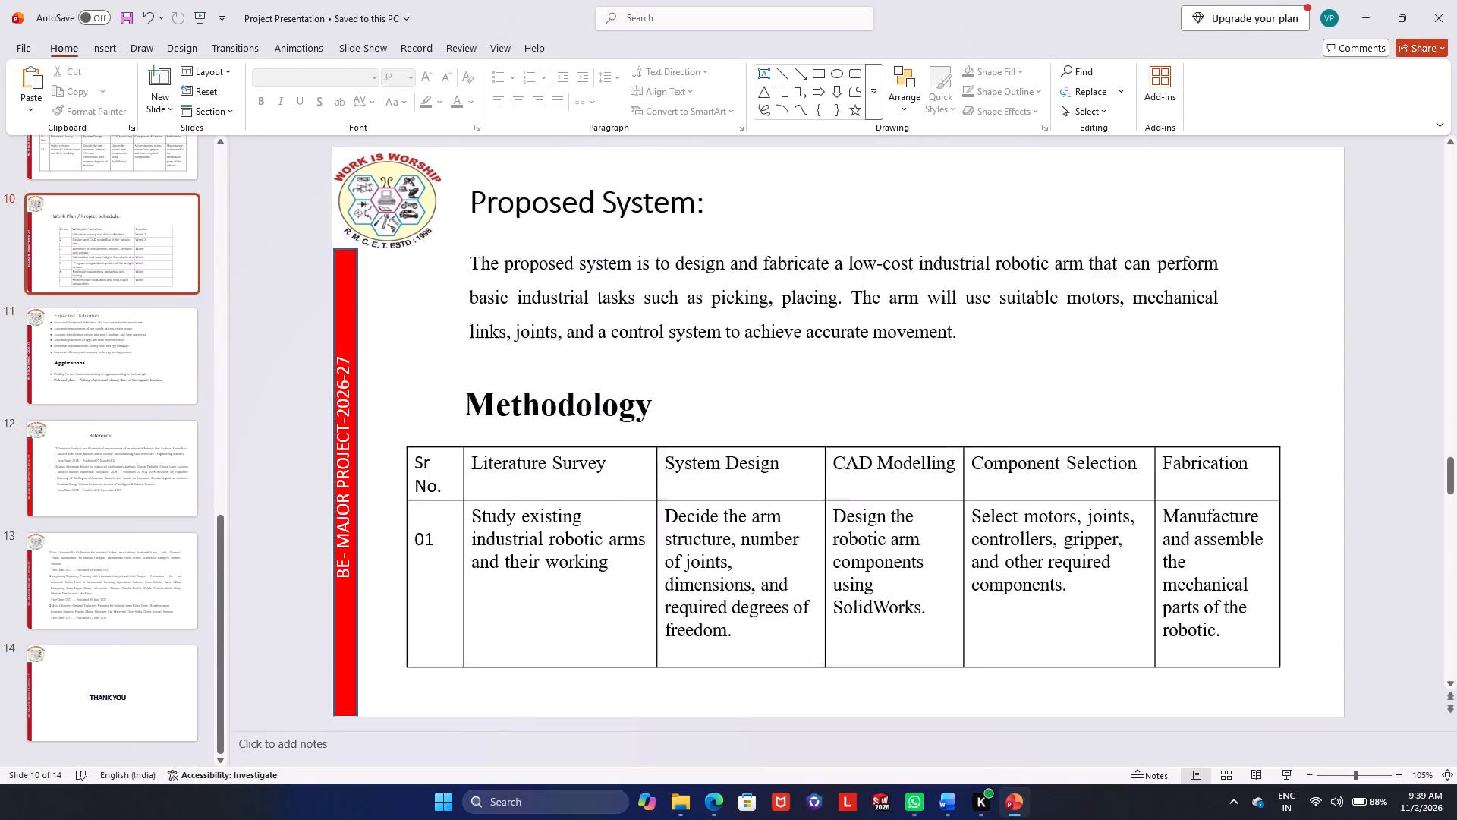
scroll(748, 485, up, 4)
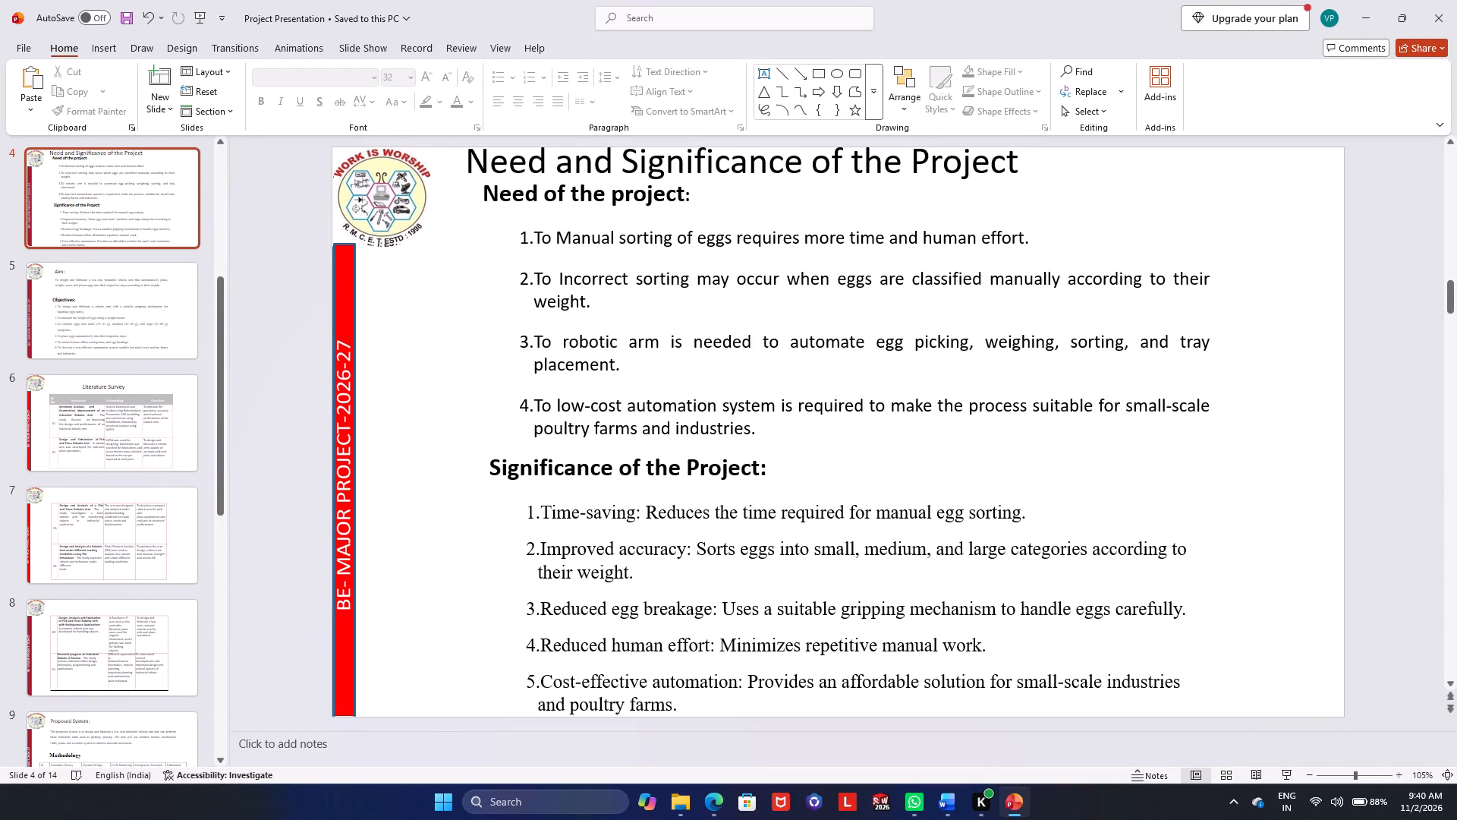
click(165, 348)
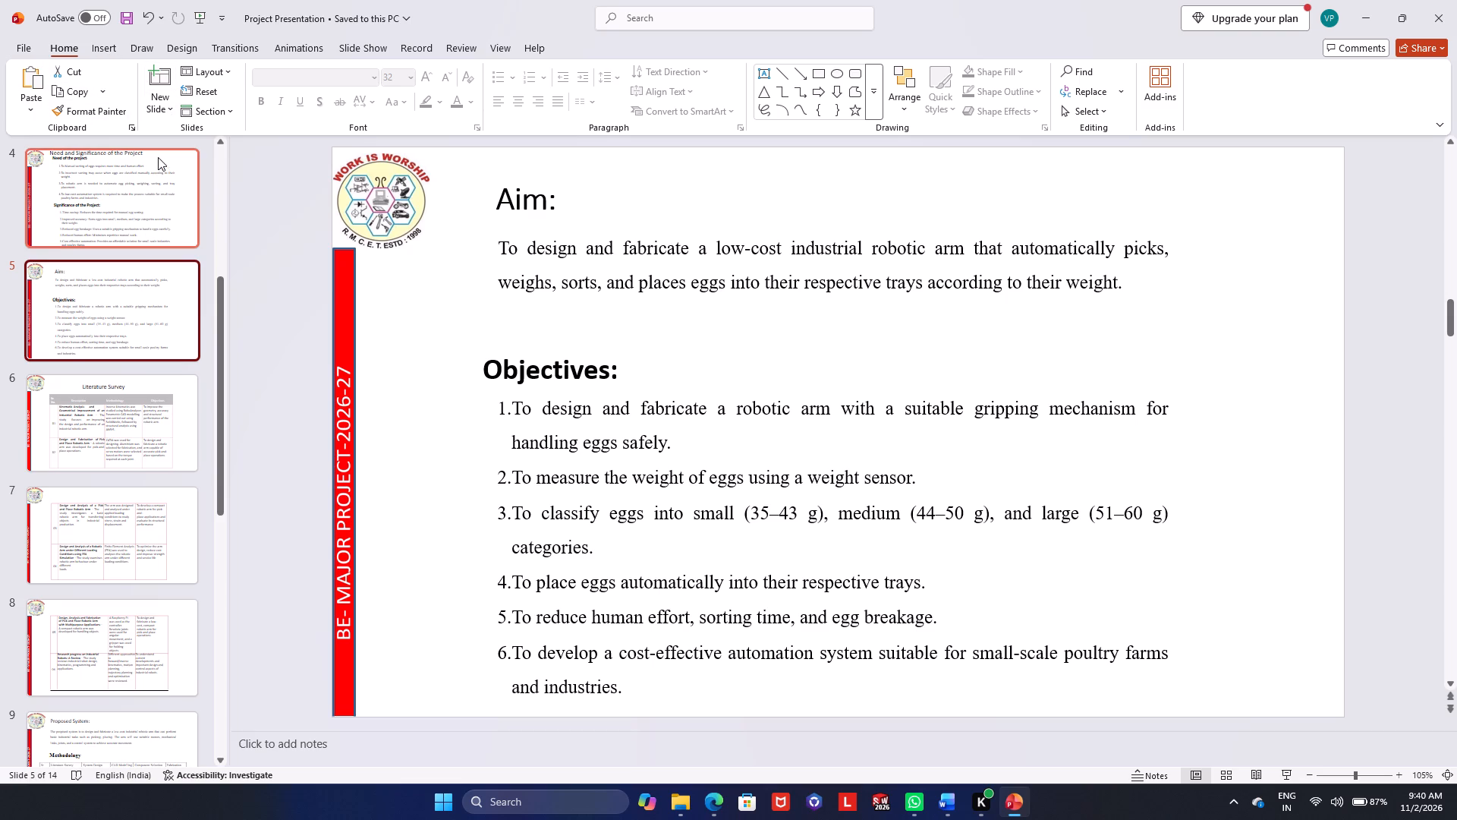
click(174, 114)
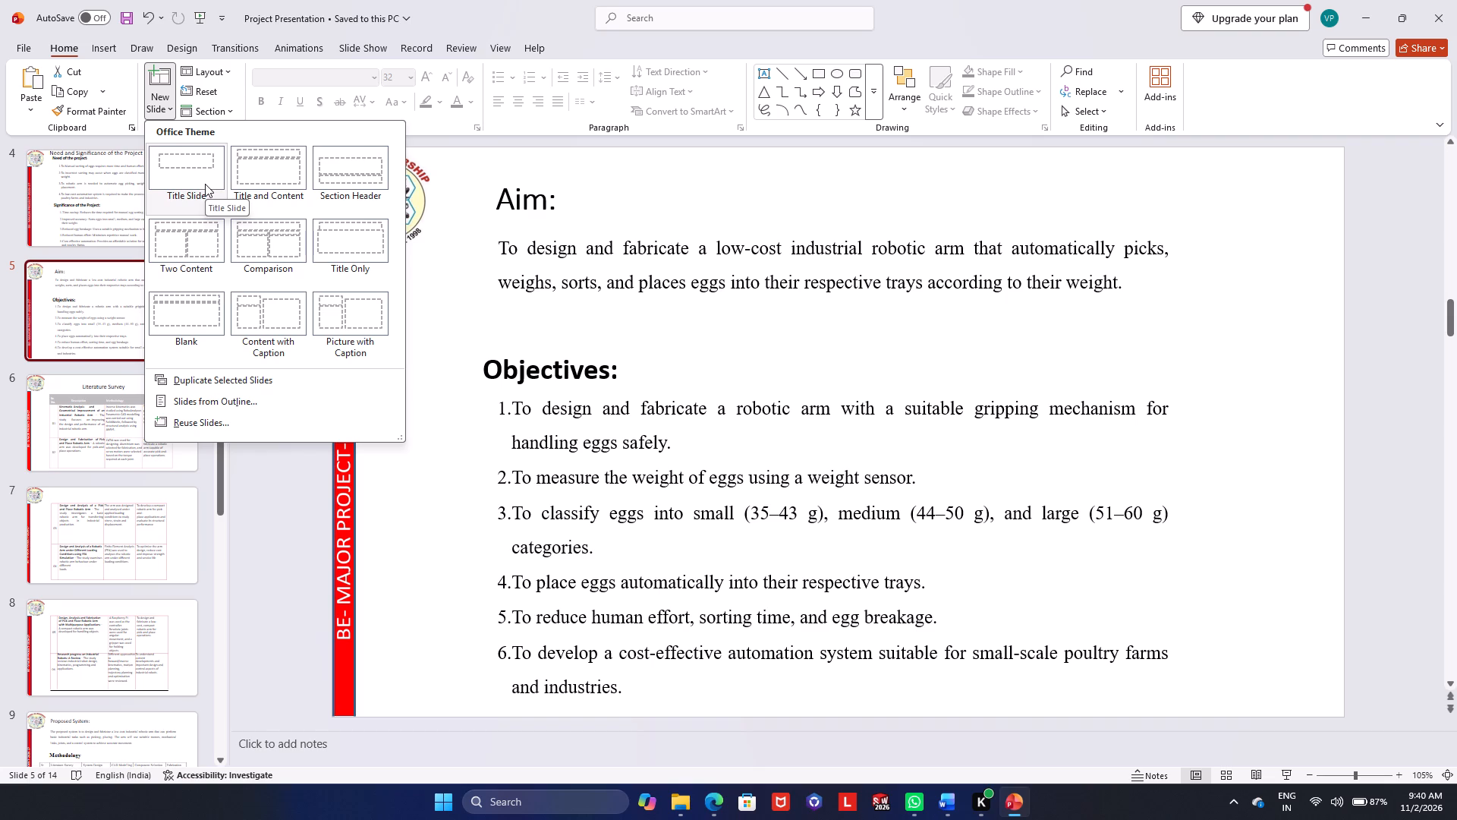
click(186, 309)
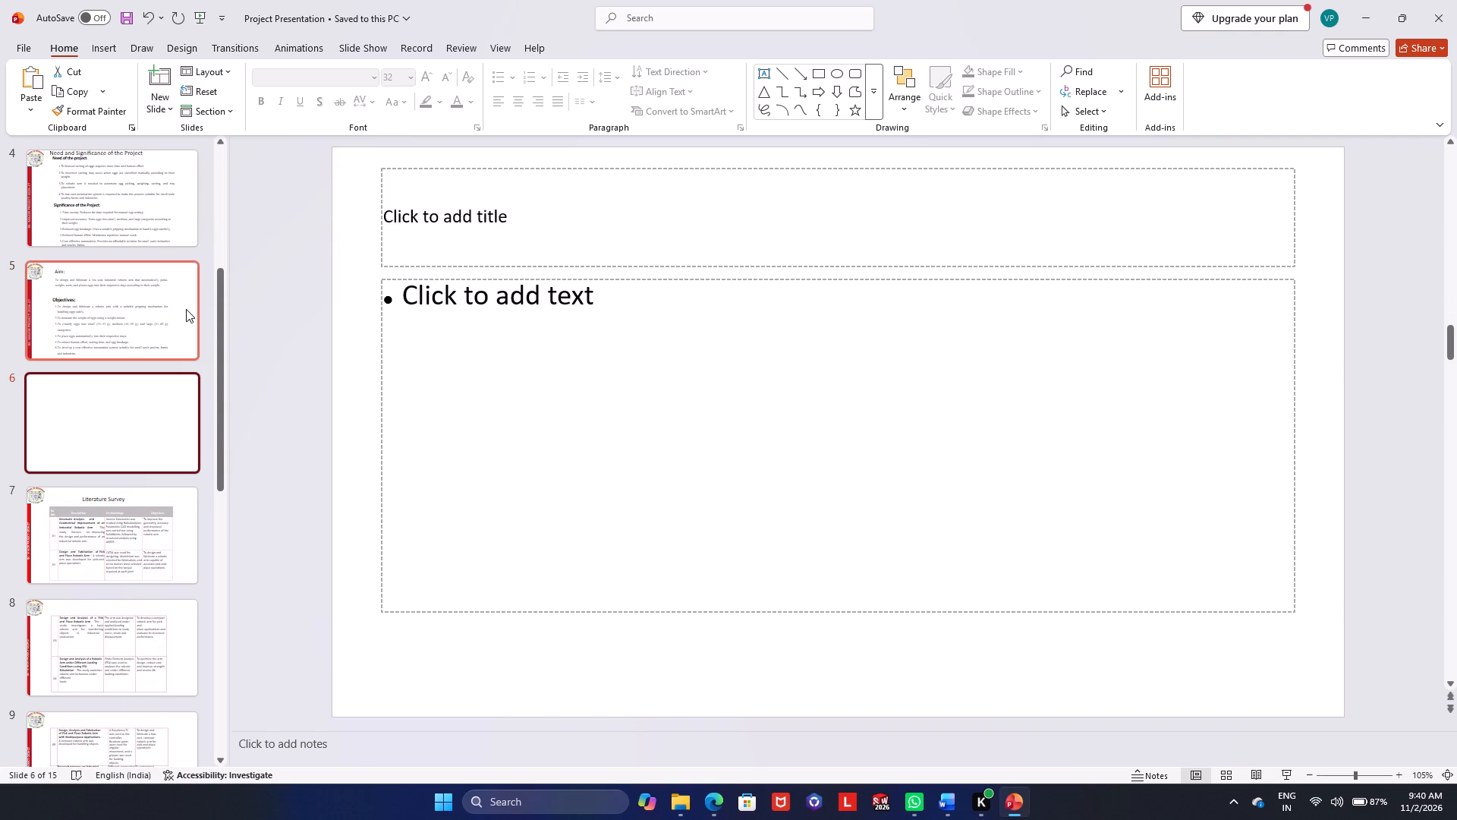
Remove the empty content and title placeholders from the new slide 6.
right_click(534, 276)
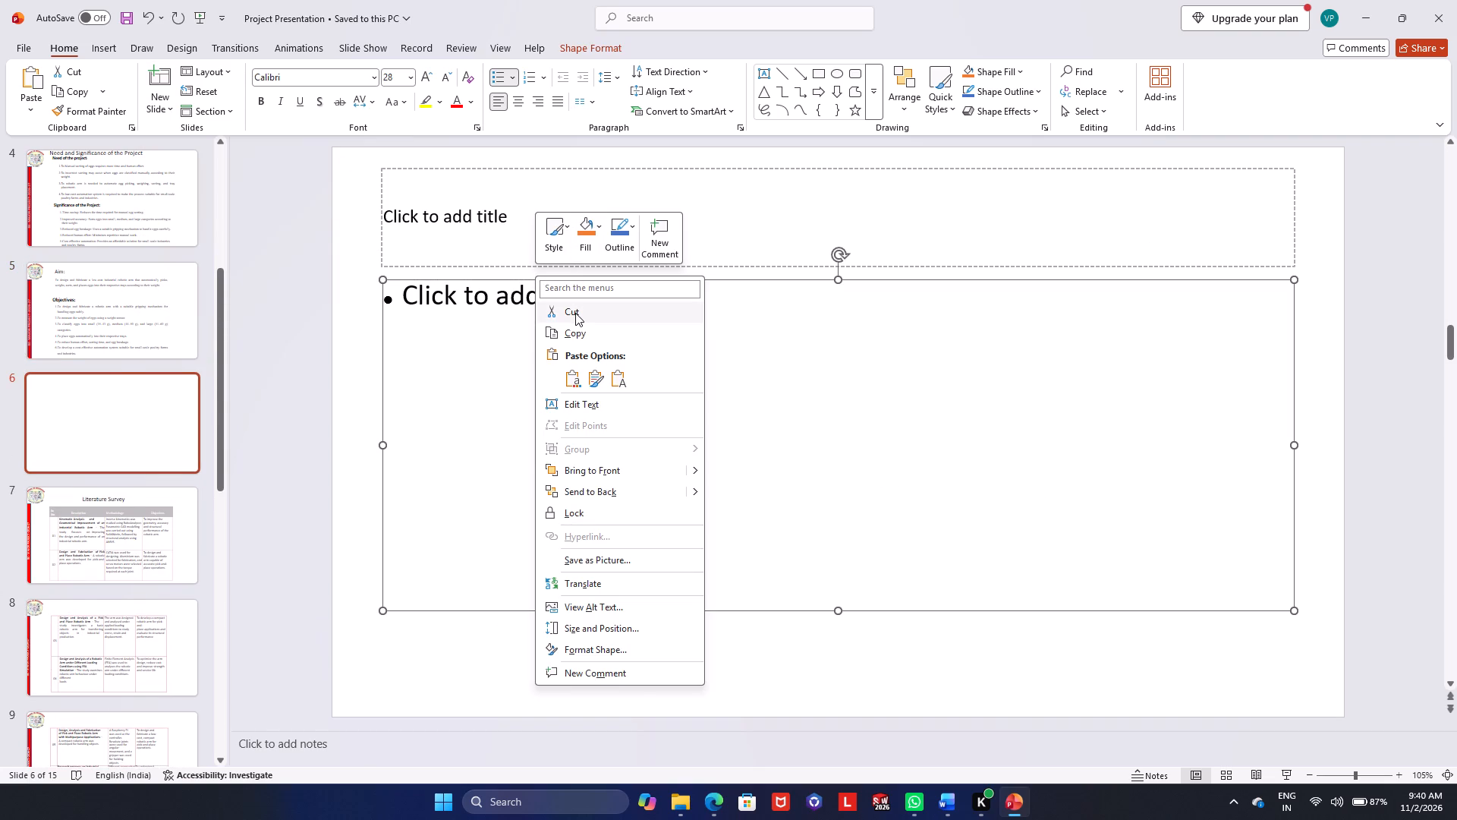
click(574, 314)
right_click(554, 266)
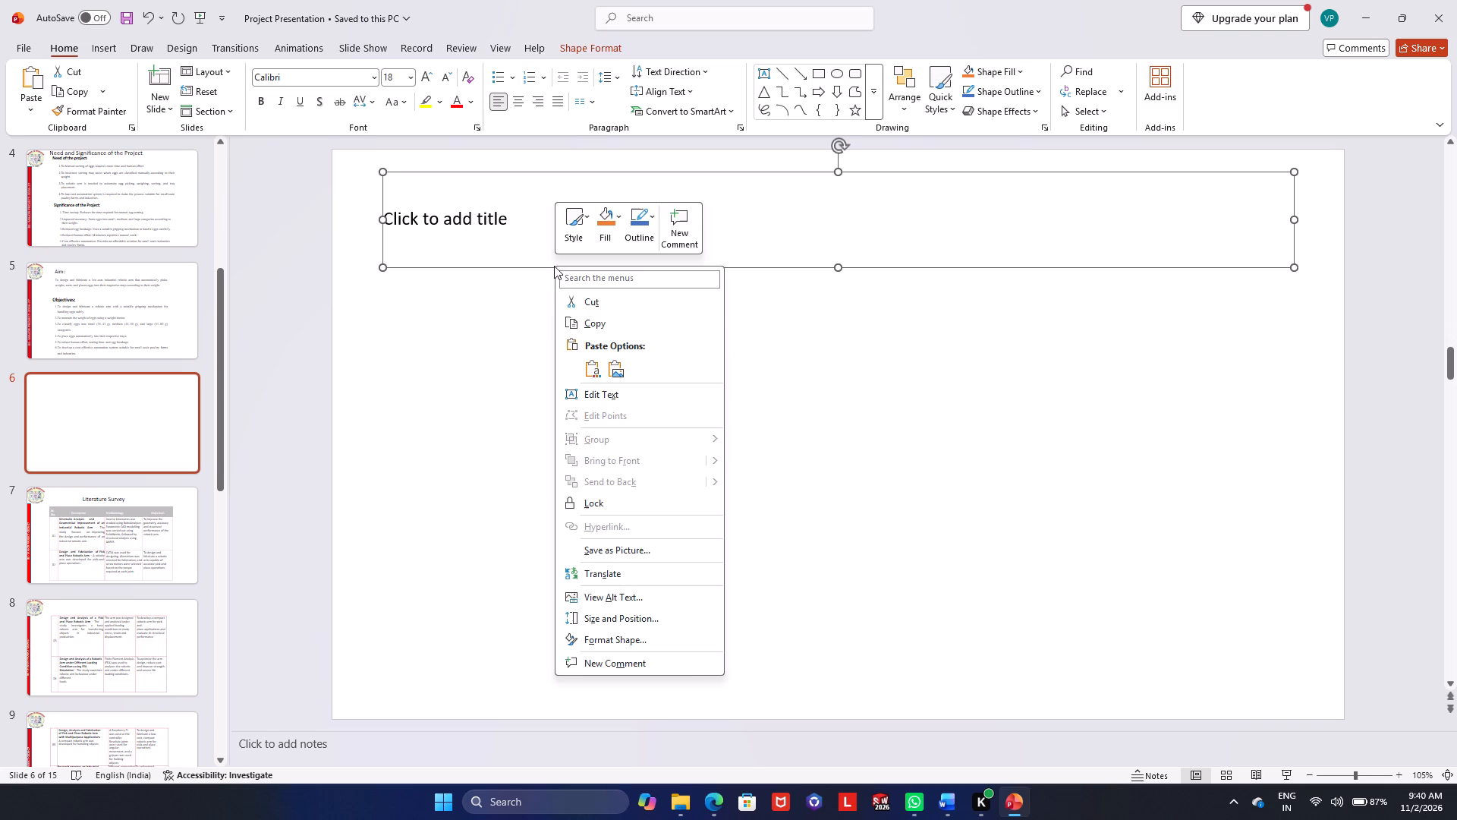
click(580, 300)
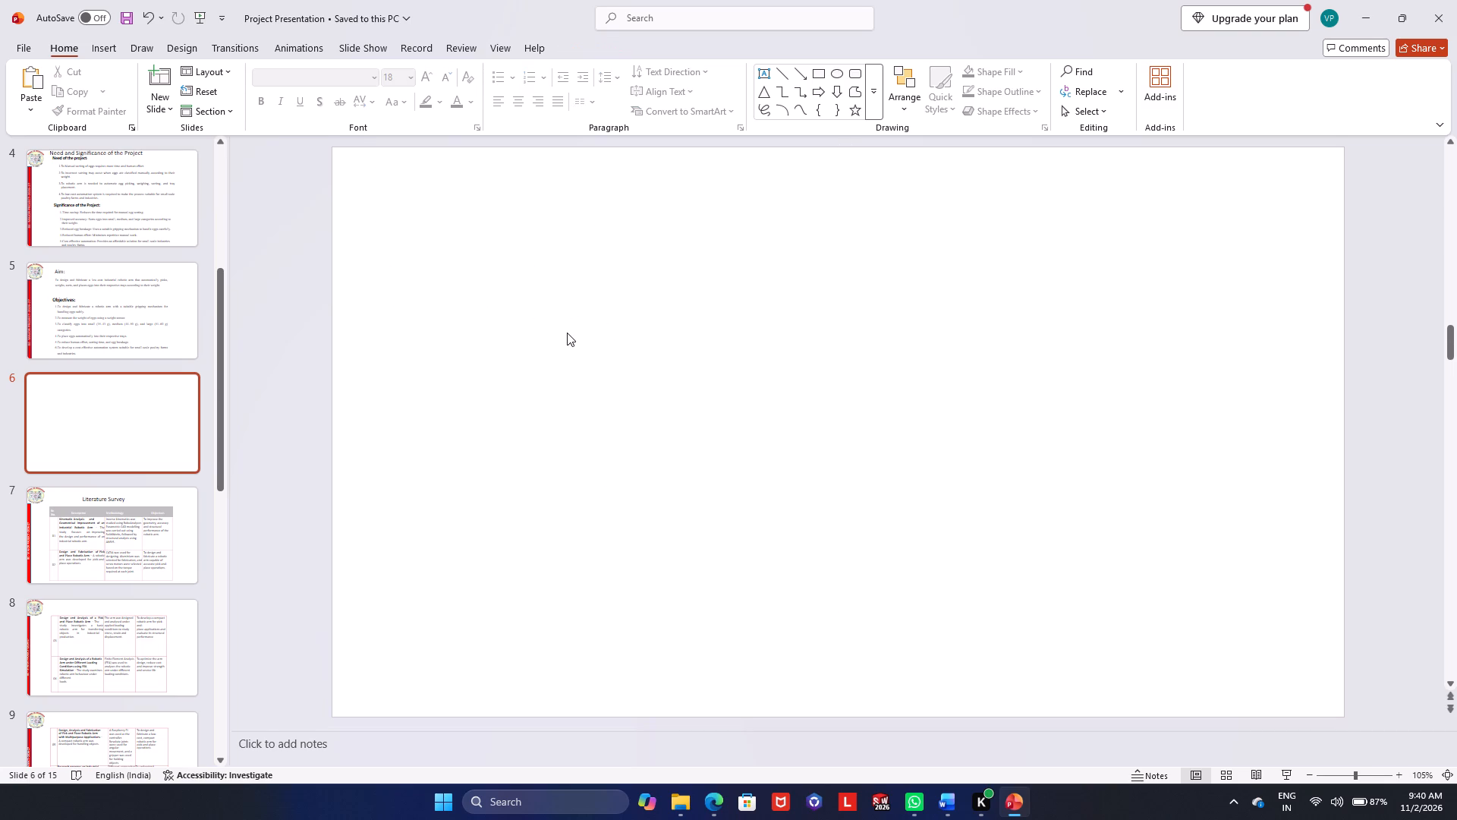
Copy the college logo and red sidebar group from the Aim and Objectives slide onto the new slide 6.
click(121, 315)
right_click(376, 219)
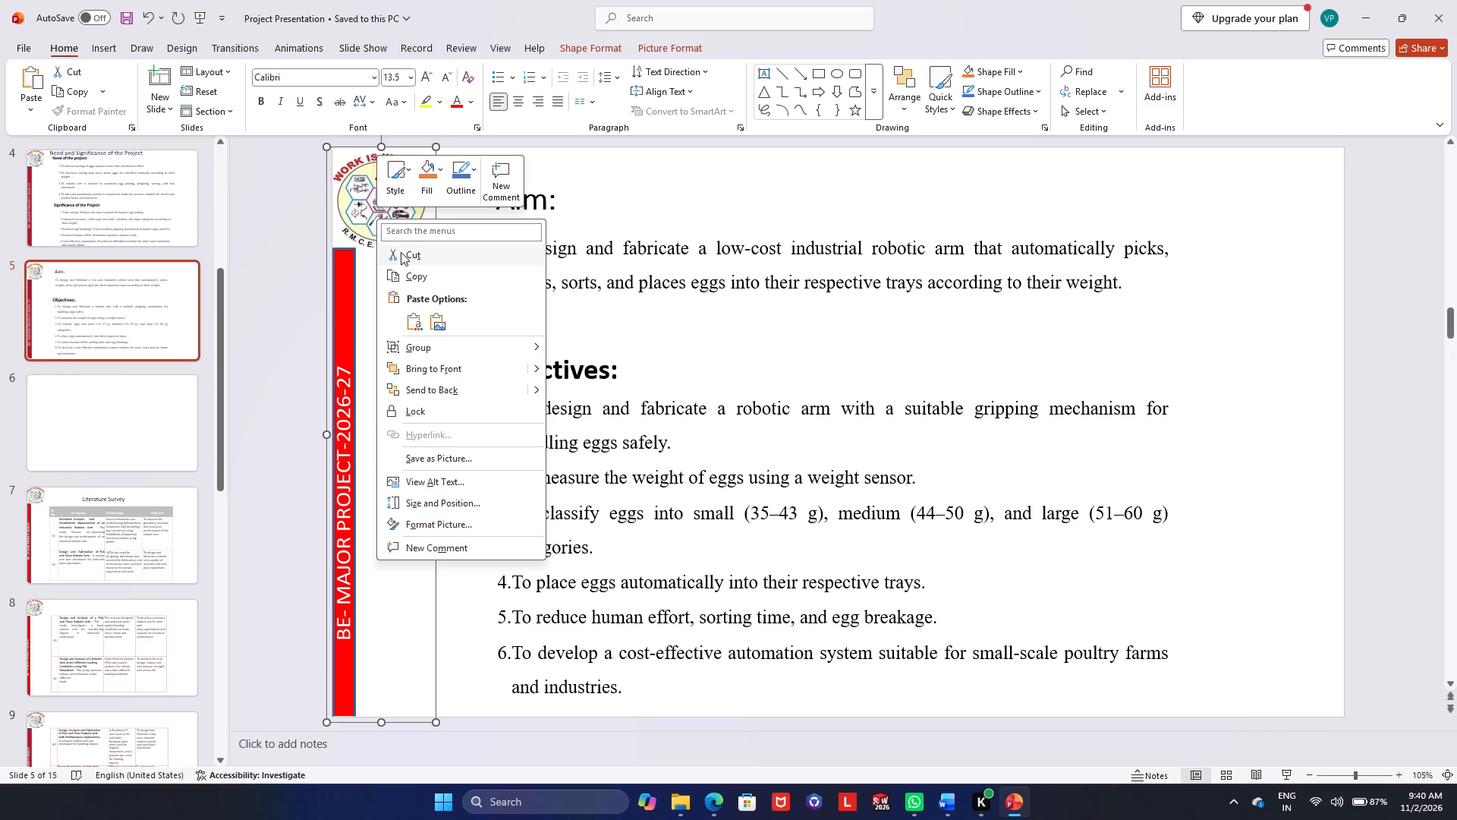
click(416, 275)
click(168, 396)
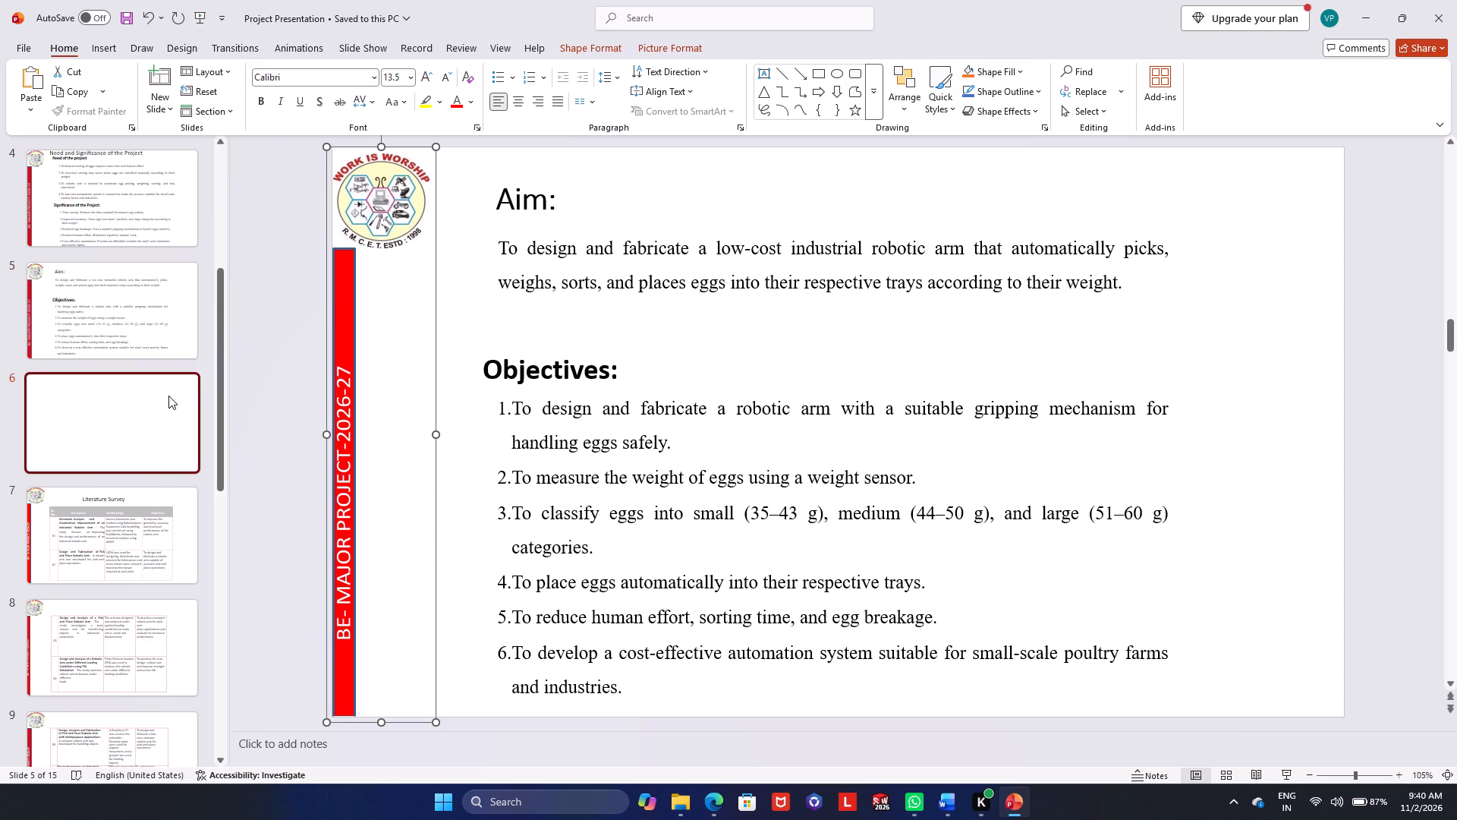
click(371, 386)
right_click(370, 386)
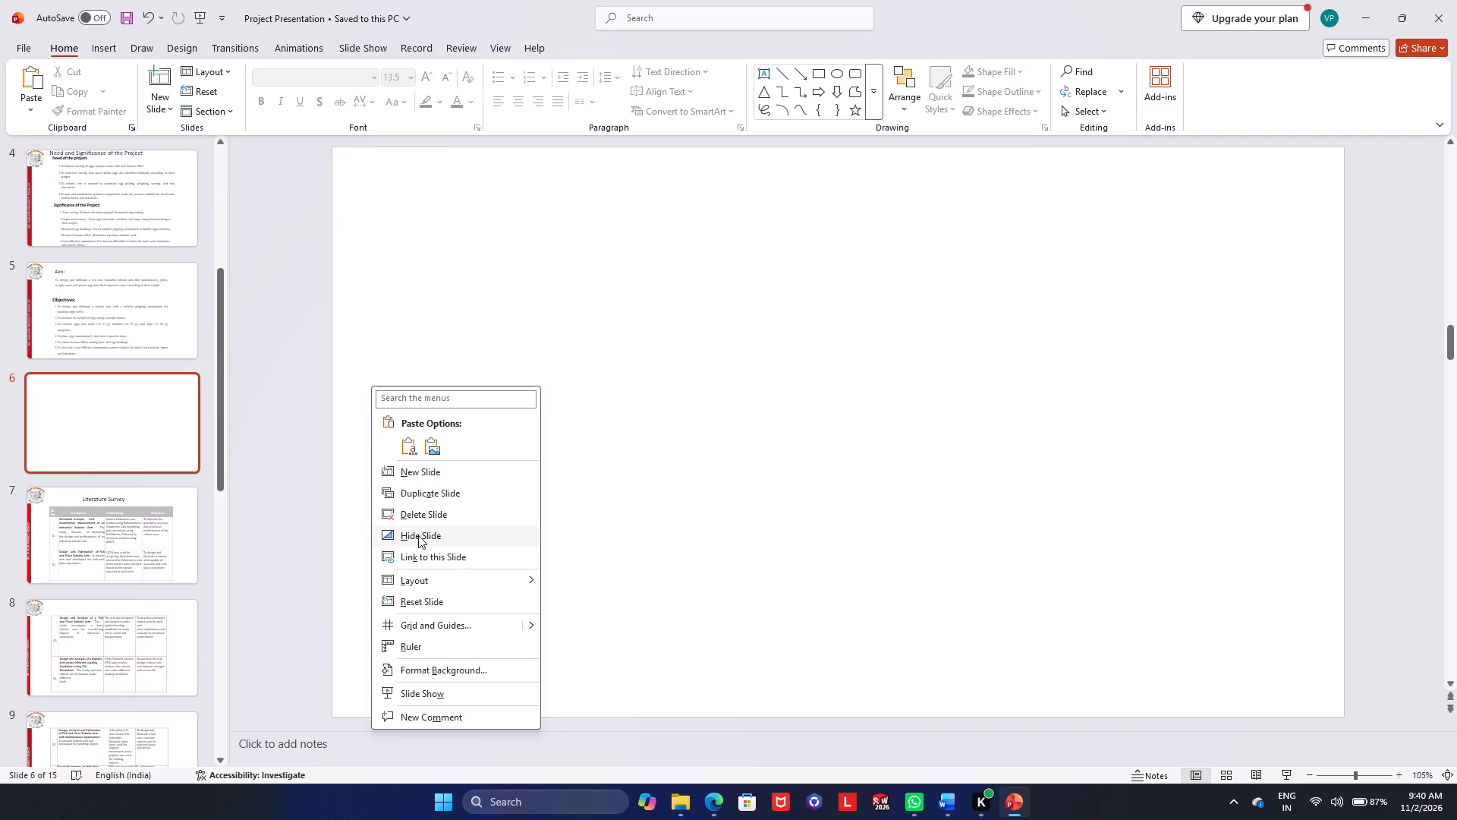
click(439, 316)
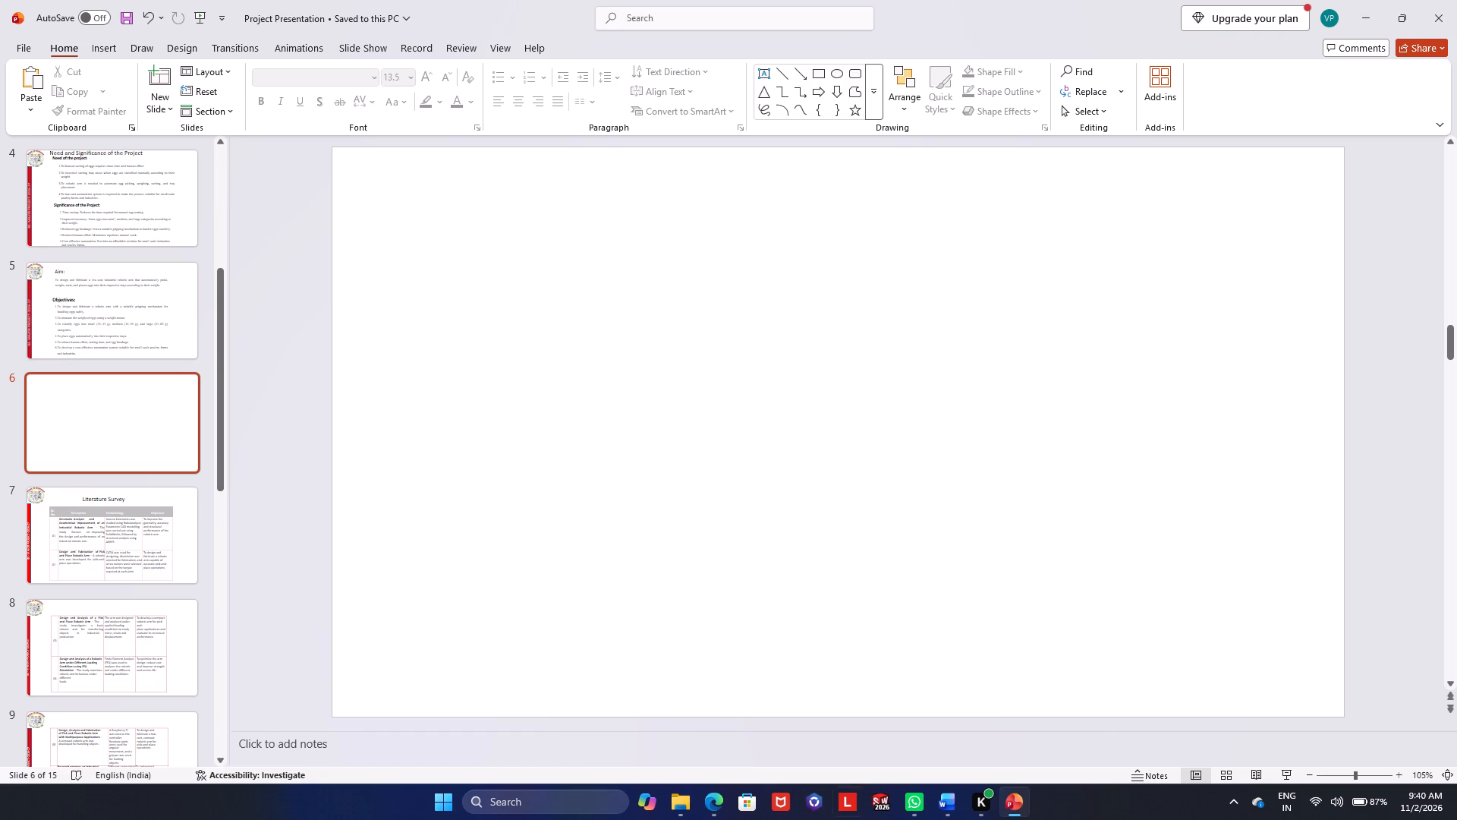
key(ctrl+v)
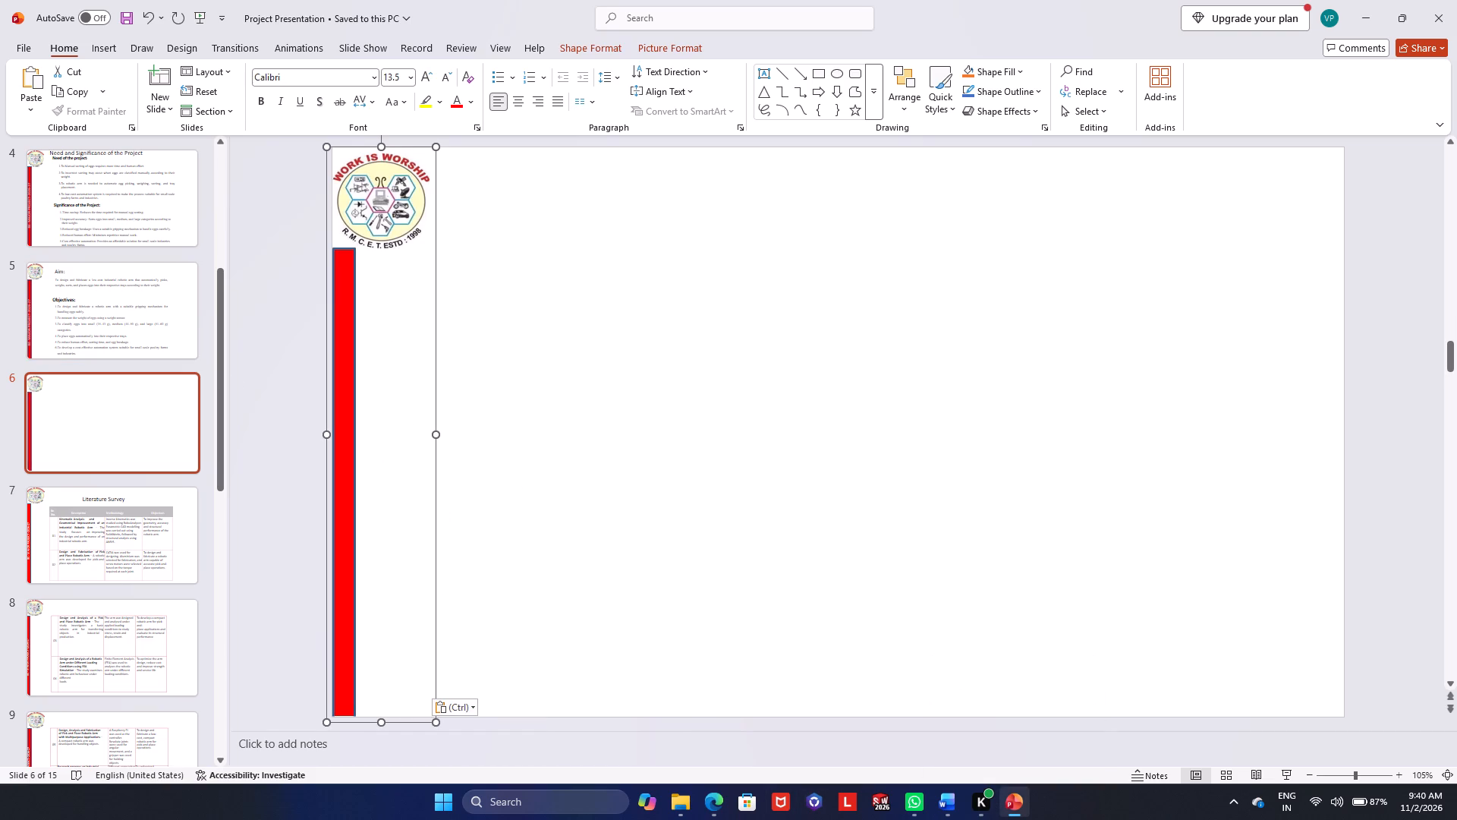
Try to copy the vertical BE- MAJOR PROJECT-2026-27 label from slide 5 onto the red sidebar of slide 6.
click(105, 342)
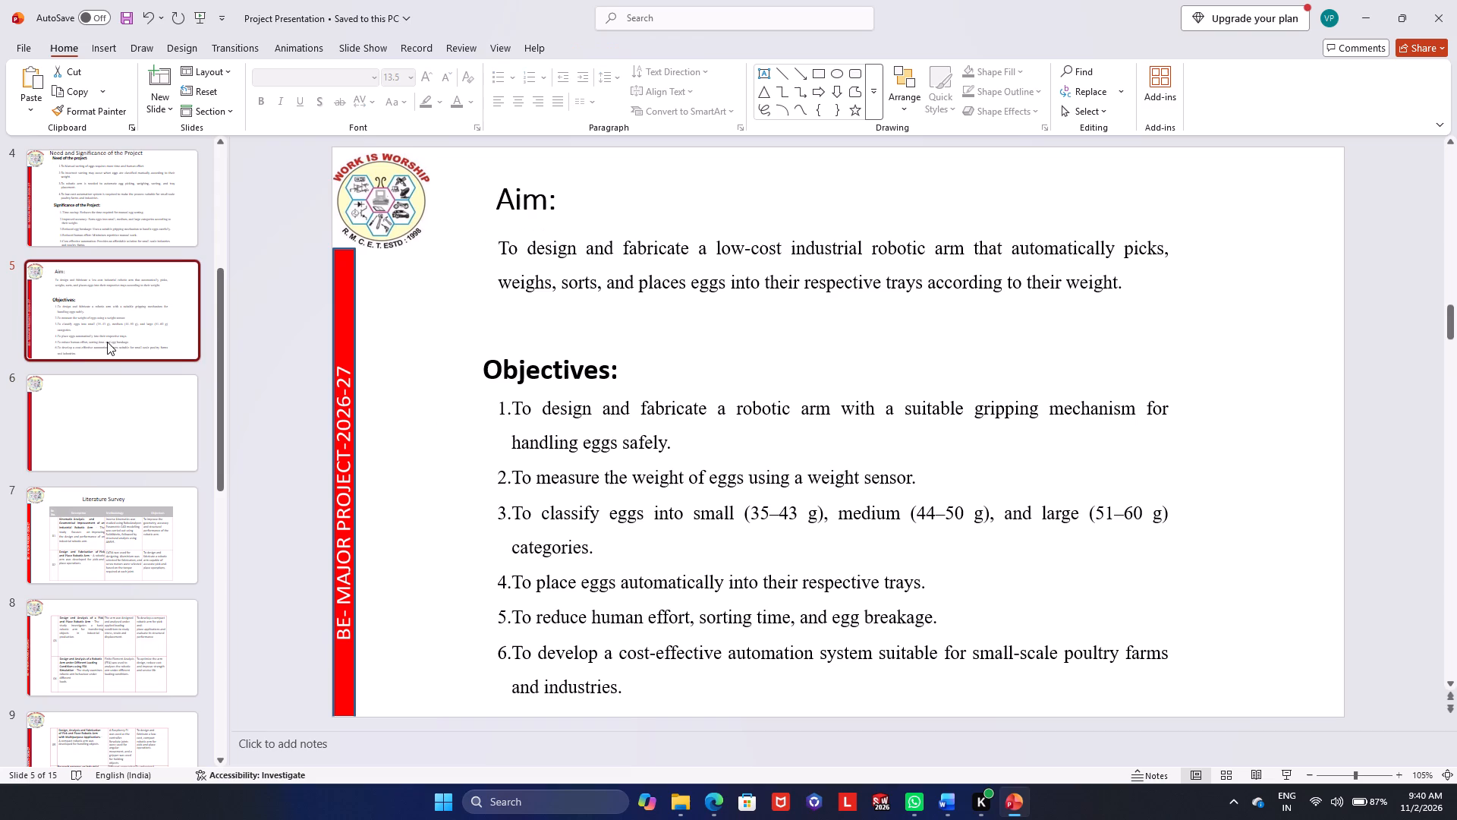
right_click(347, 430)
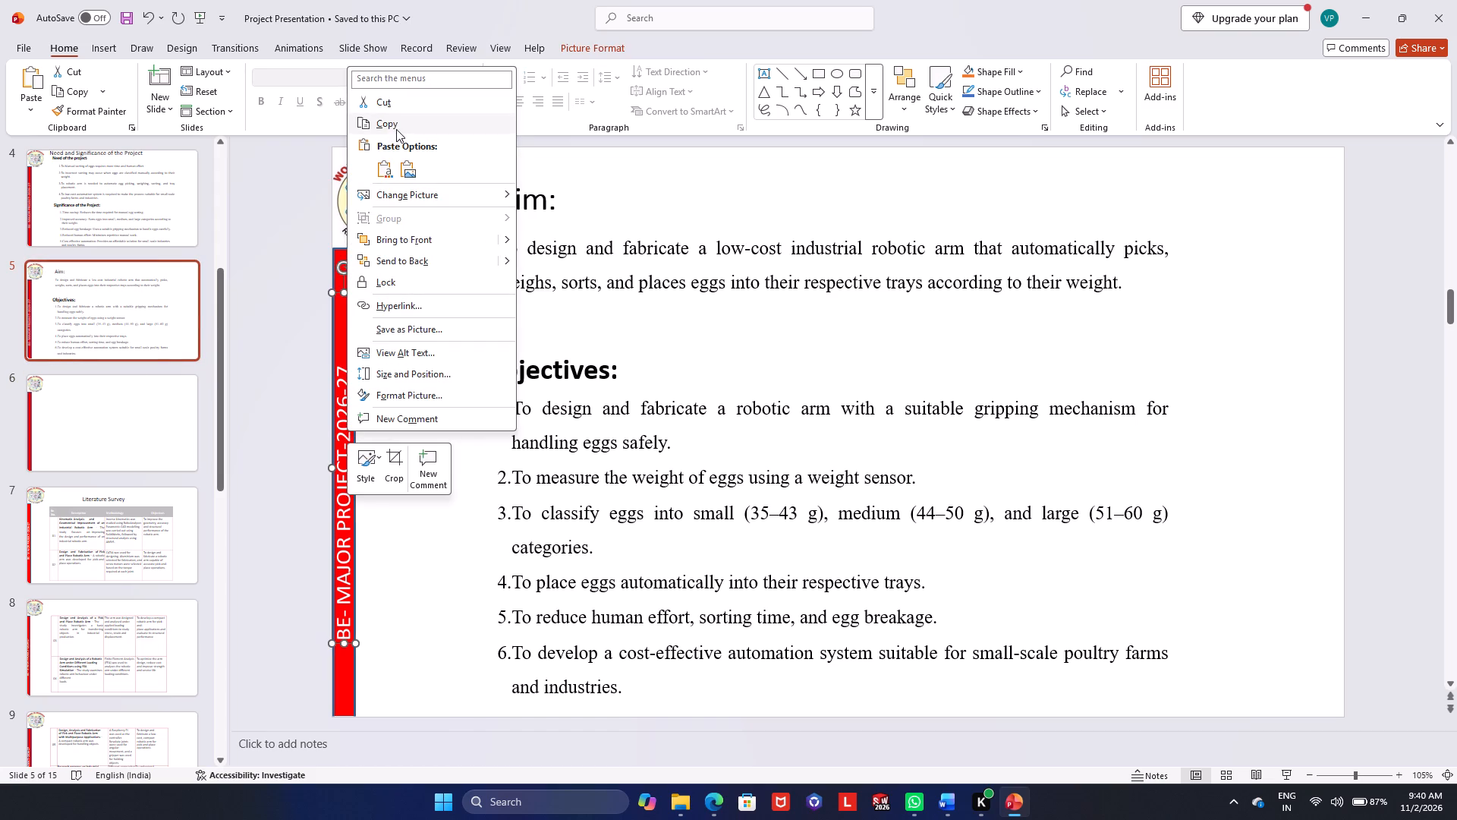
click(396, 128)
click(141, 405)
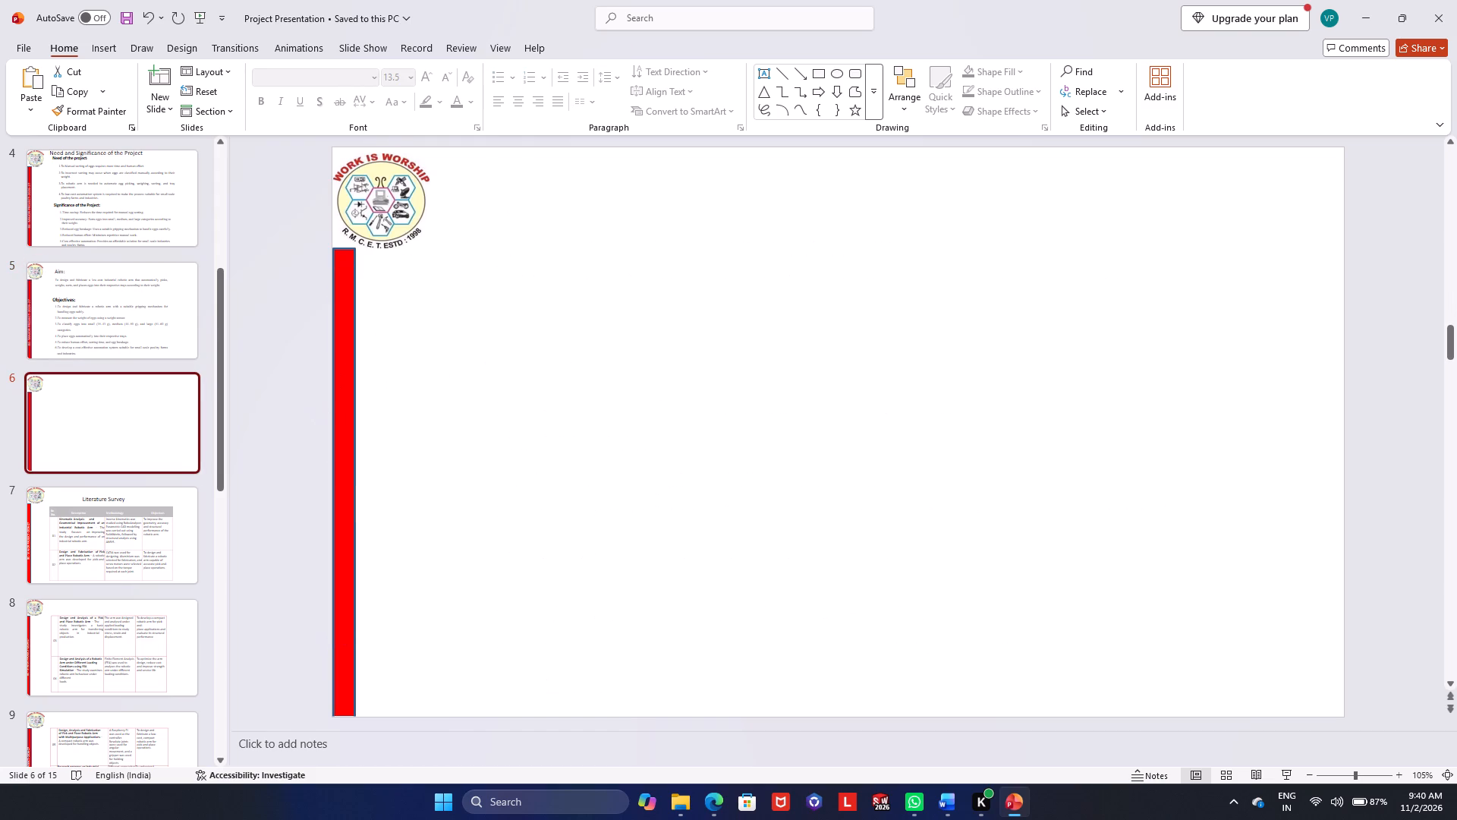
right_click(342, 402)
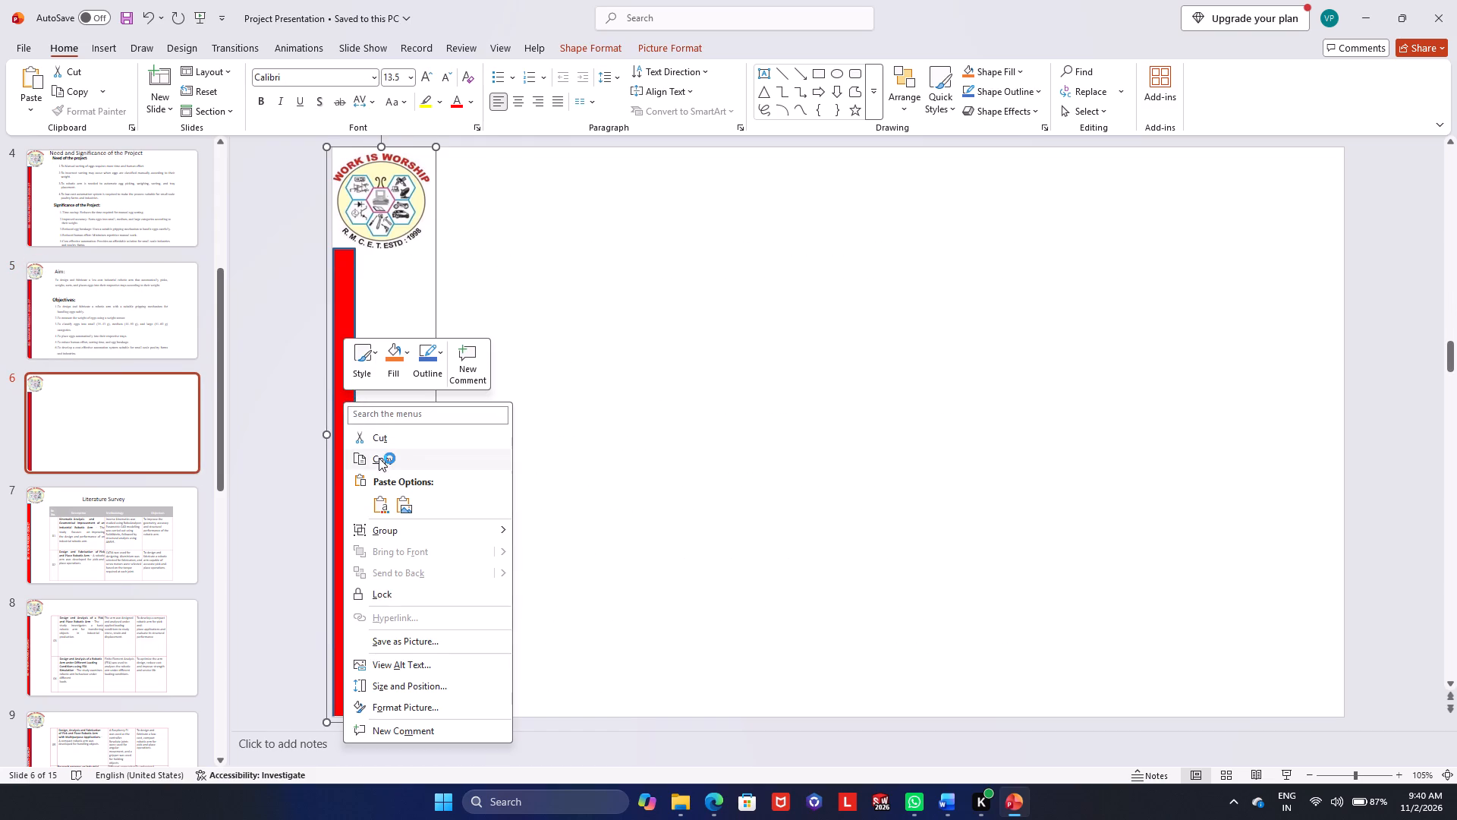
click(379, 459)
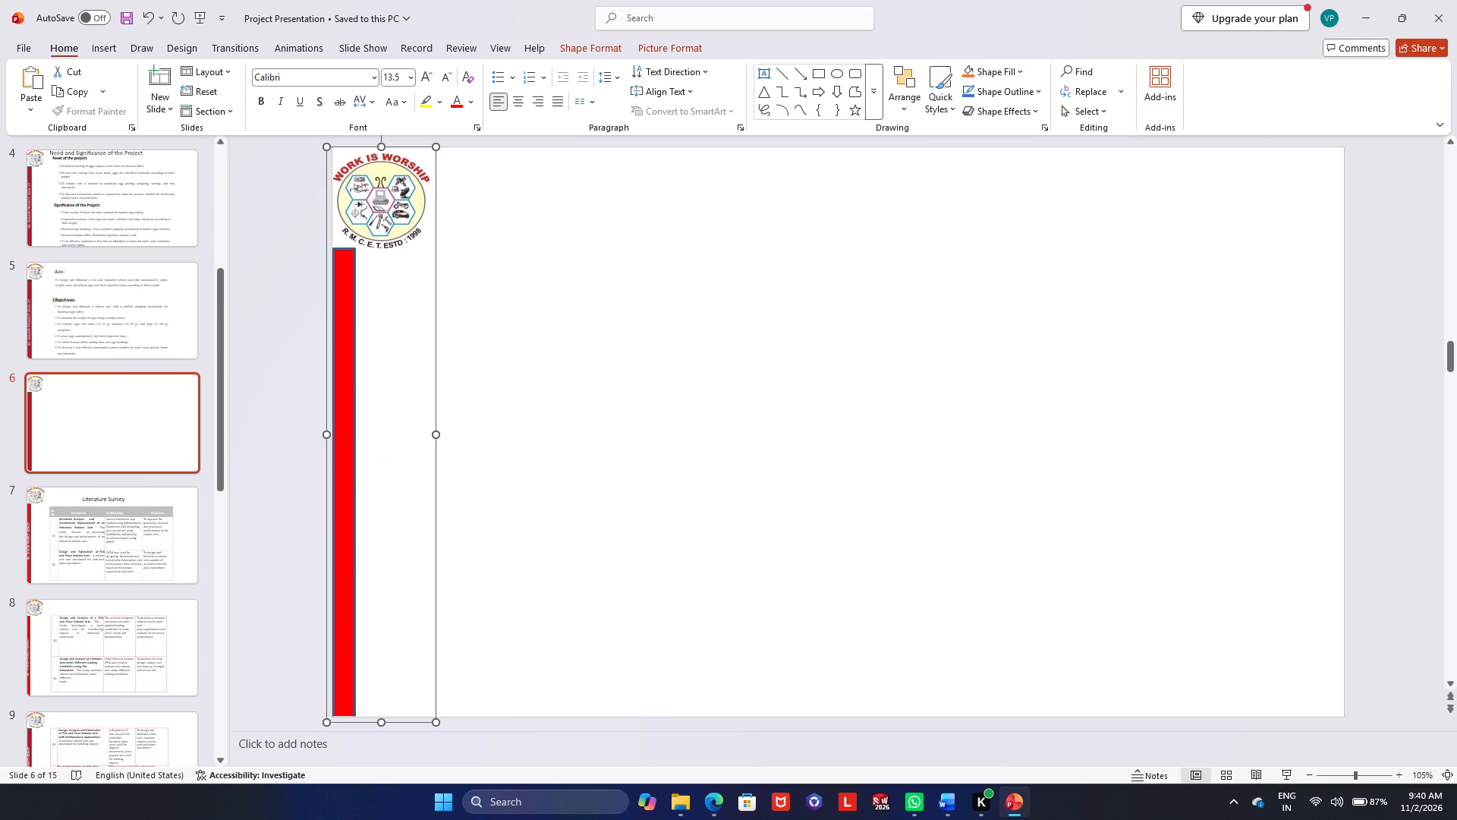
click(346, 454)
Copy the vertical BE- MAJOR PROJECT-2026-27 label picture from slide 5 onto the red sidebar of slide 6.
click(127, 341)
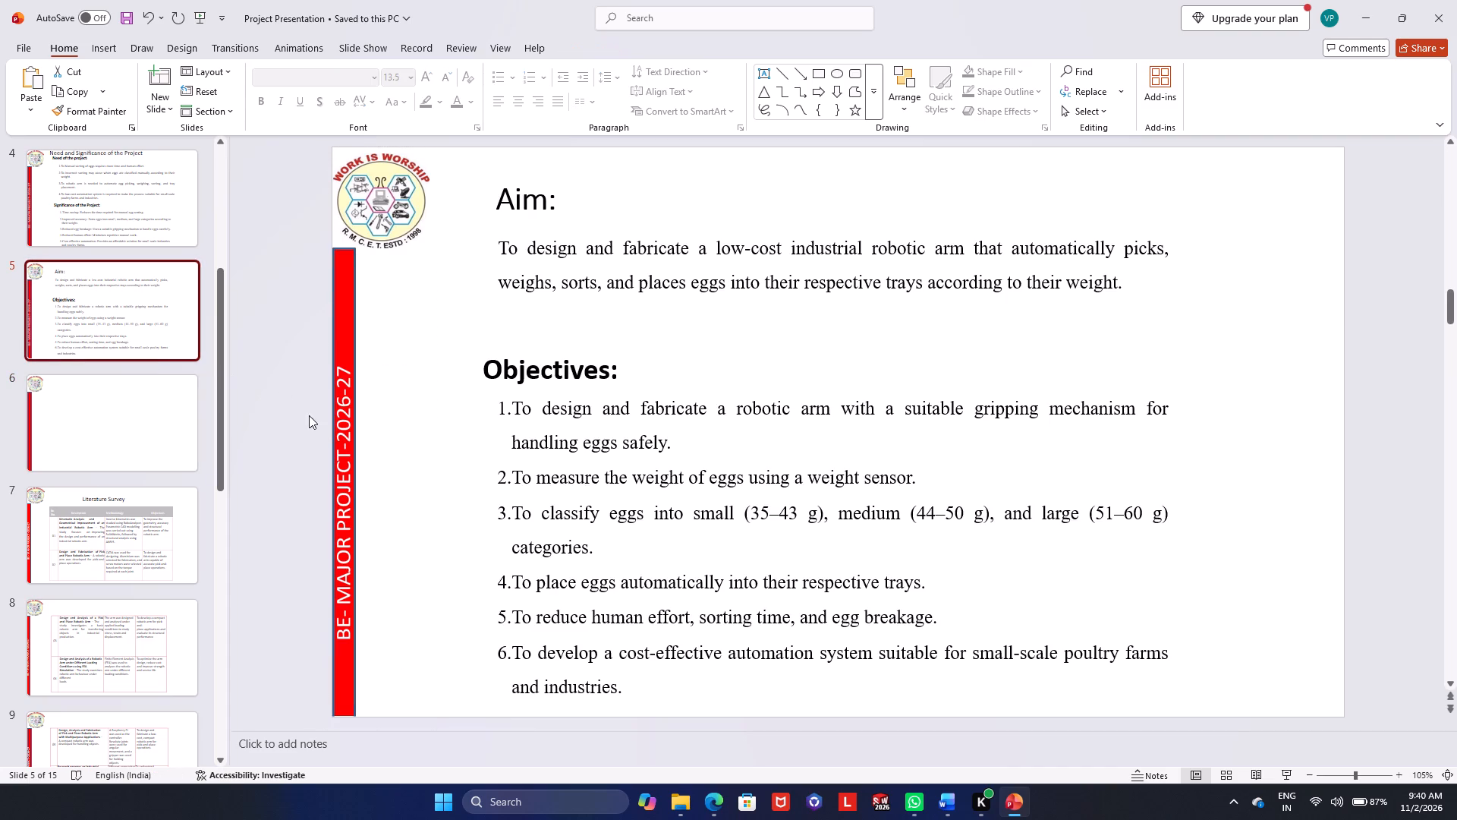
right_click(345, 417)
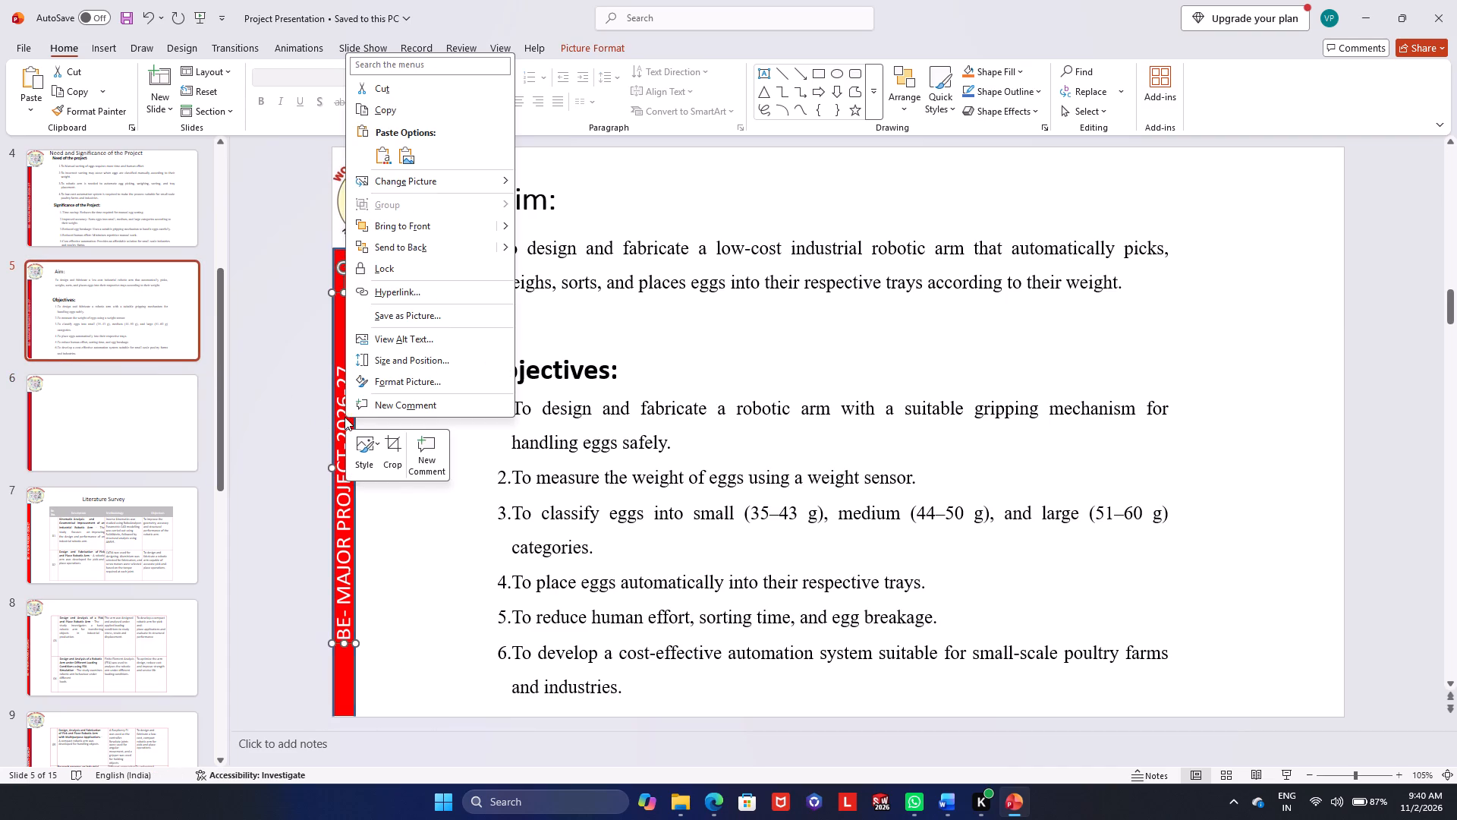
click(407, 112)
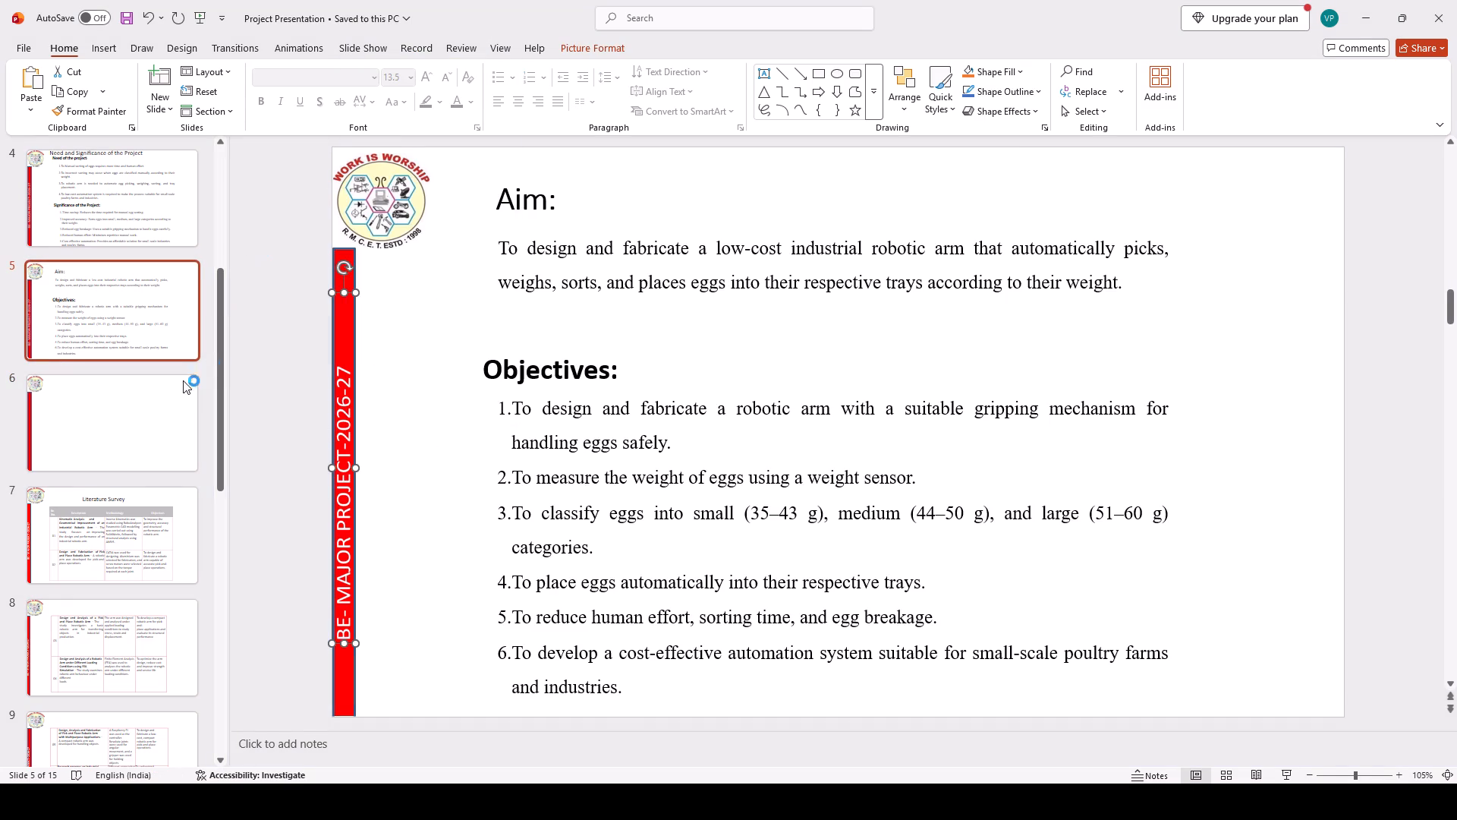
click(141, 411)
click(344, 445)
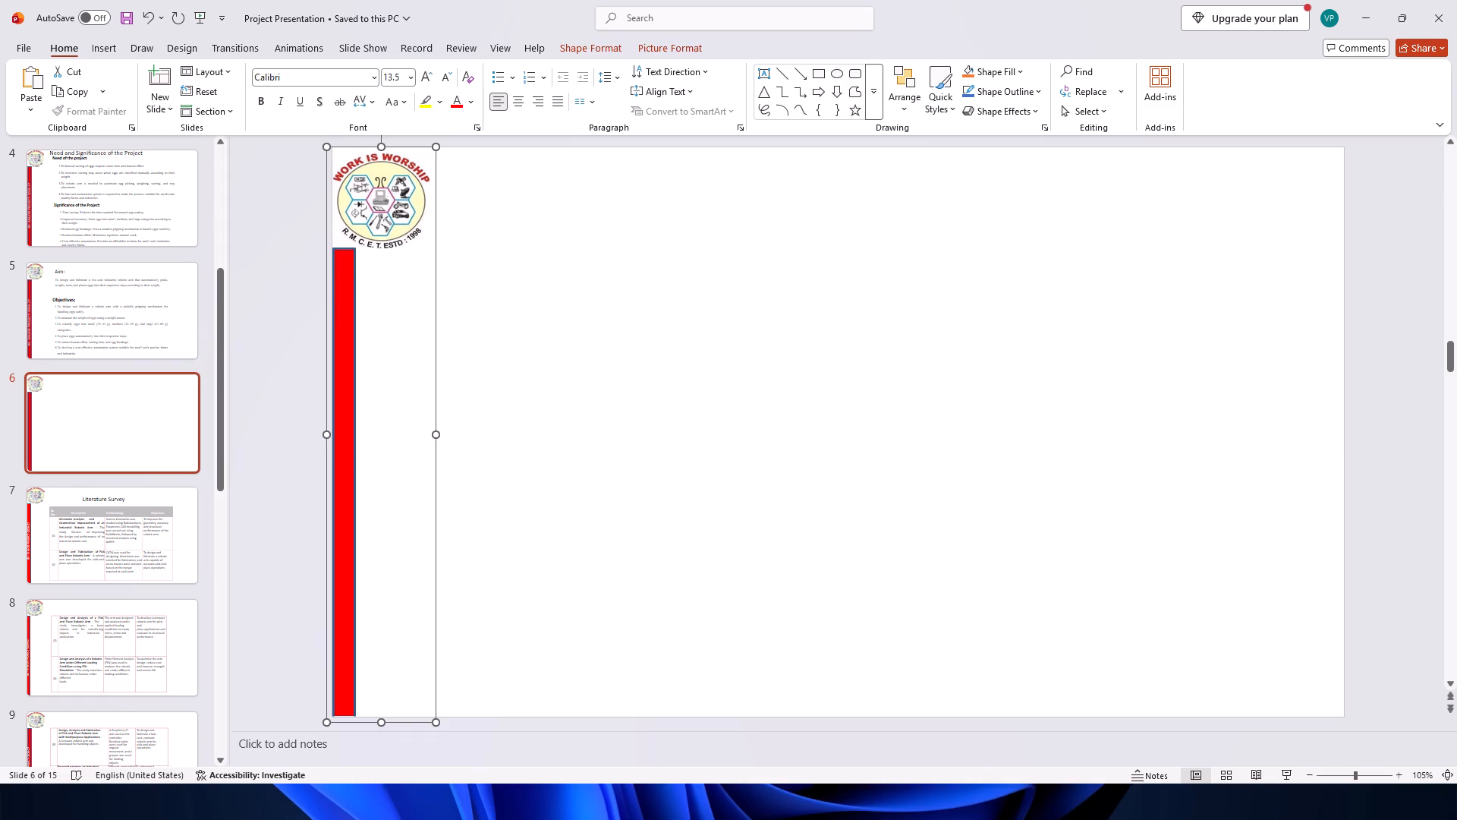
key(ctrl+v)
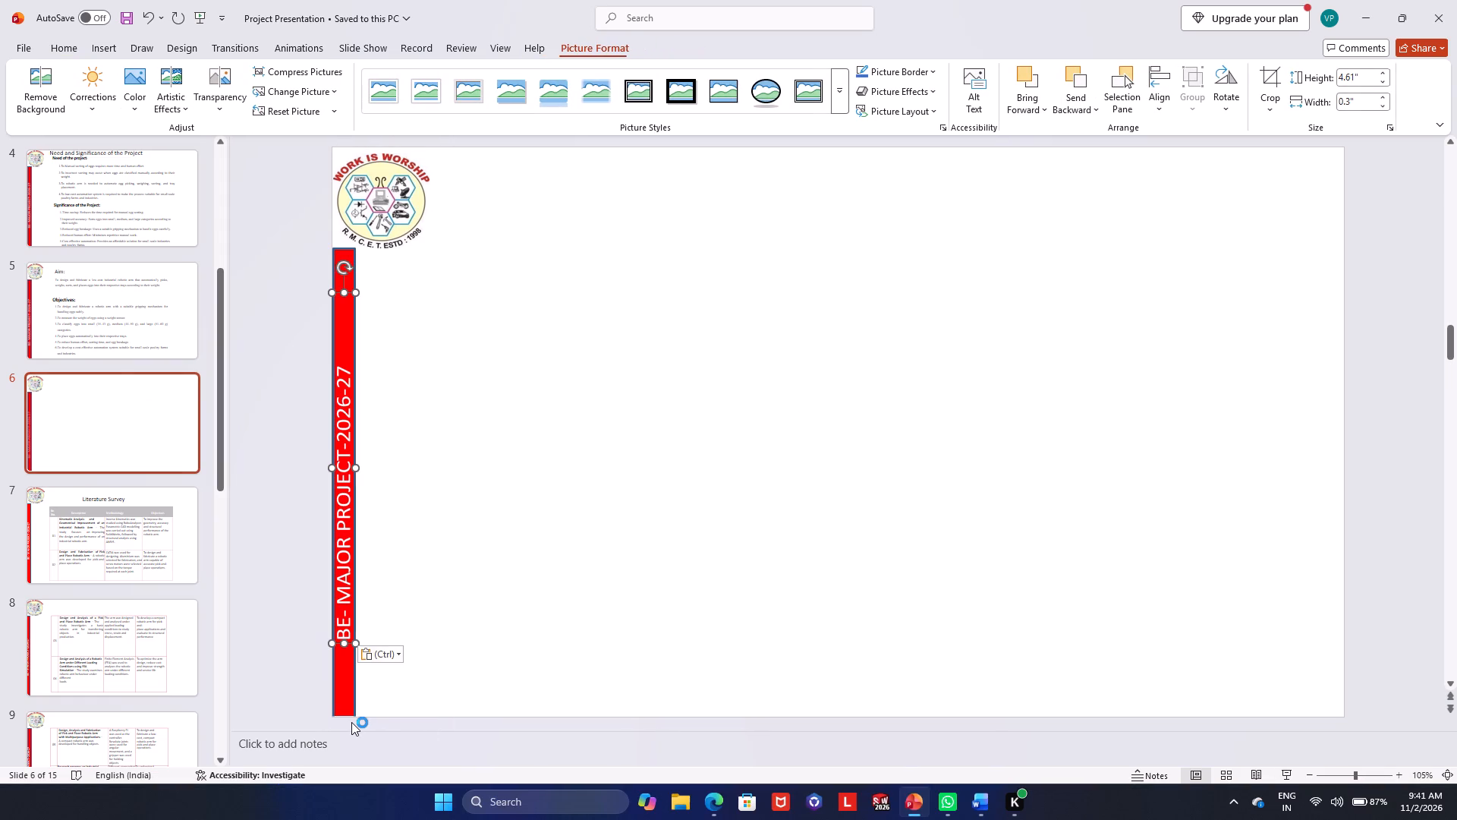
click(552, 466)
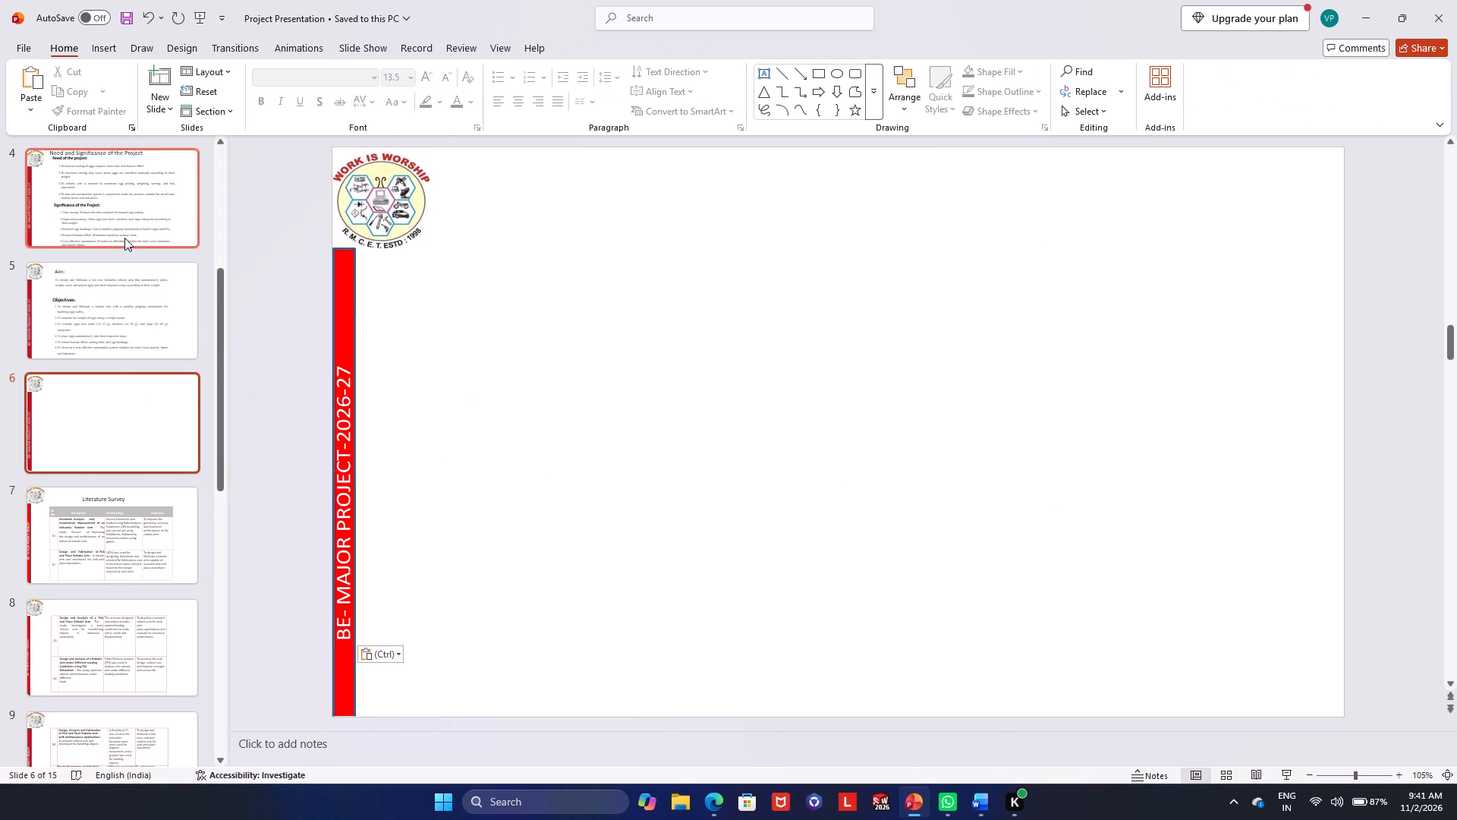
Add a wide text box beside the logo near the top of slide 6, containing the heading "Proposed Model".
click(508, 203)
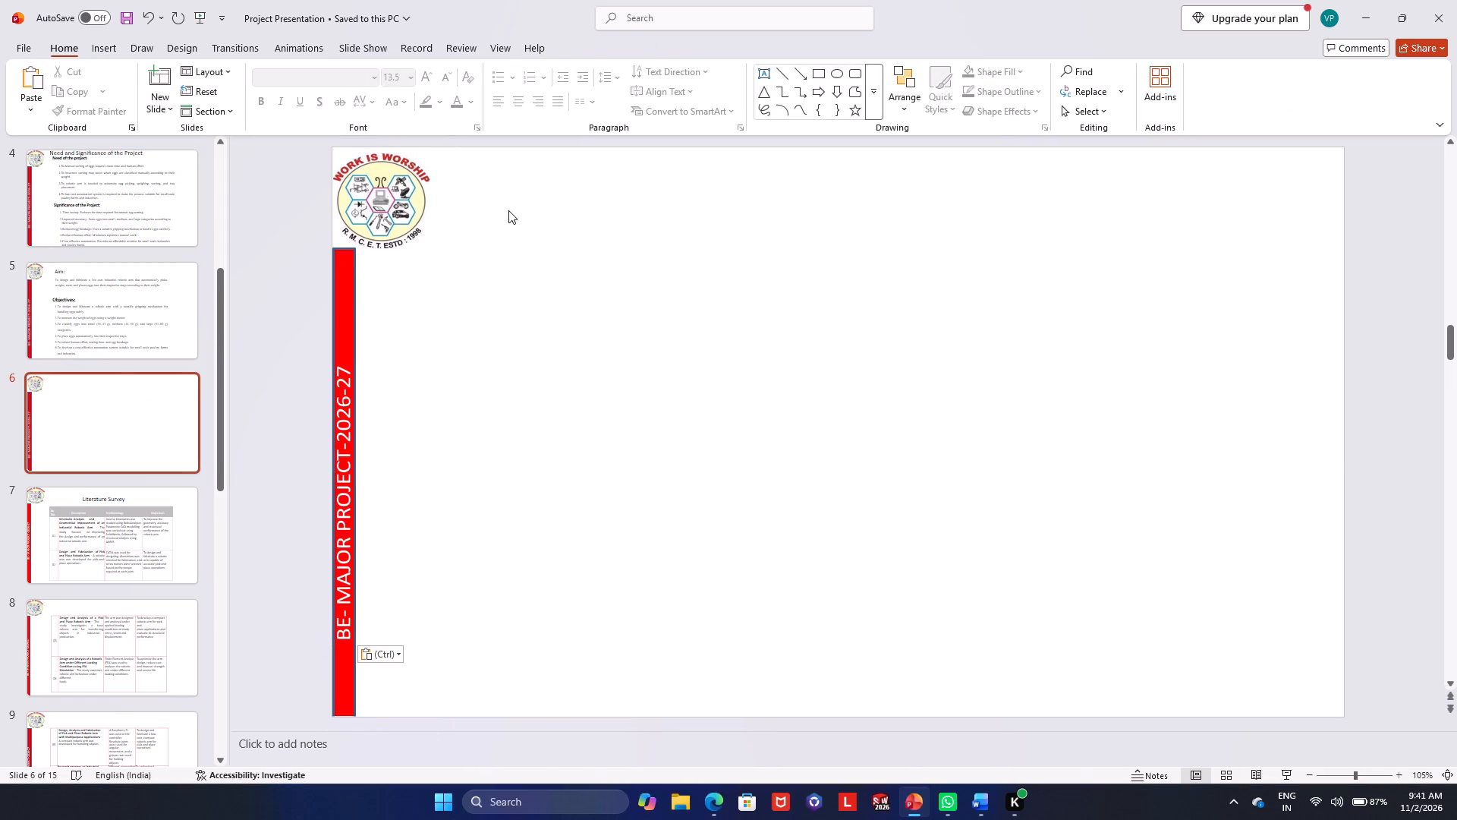
double_click(498, 219)
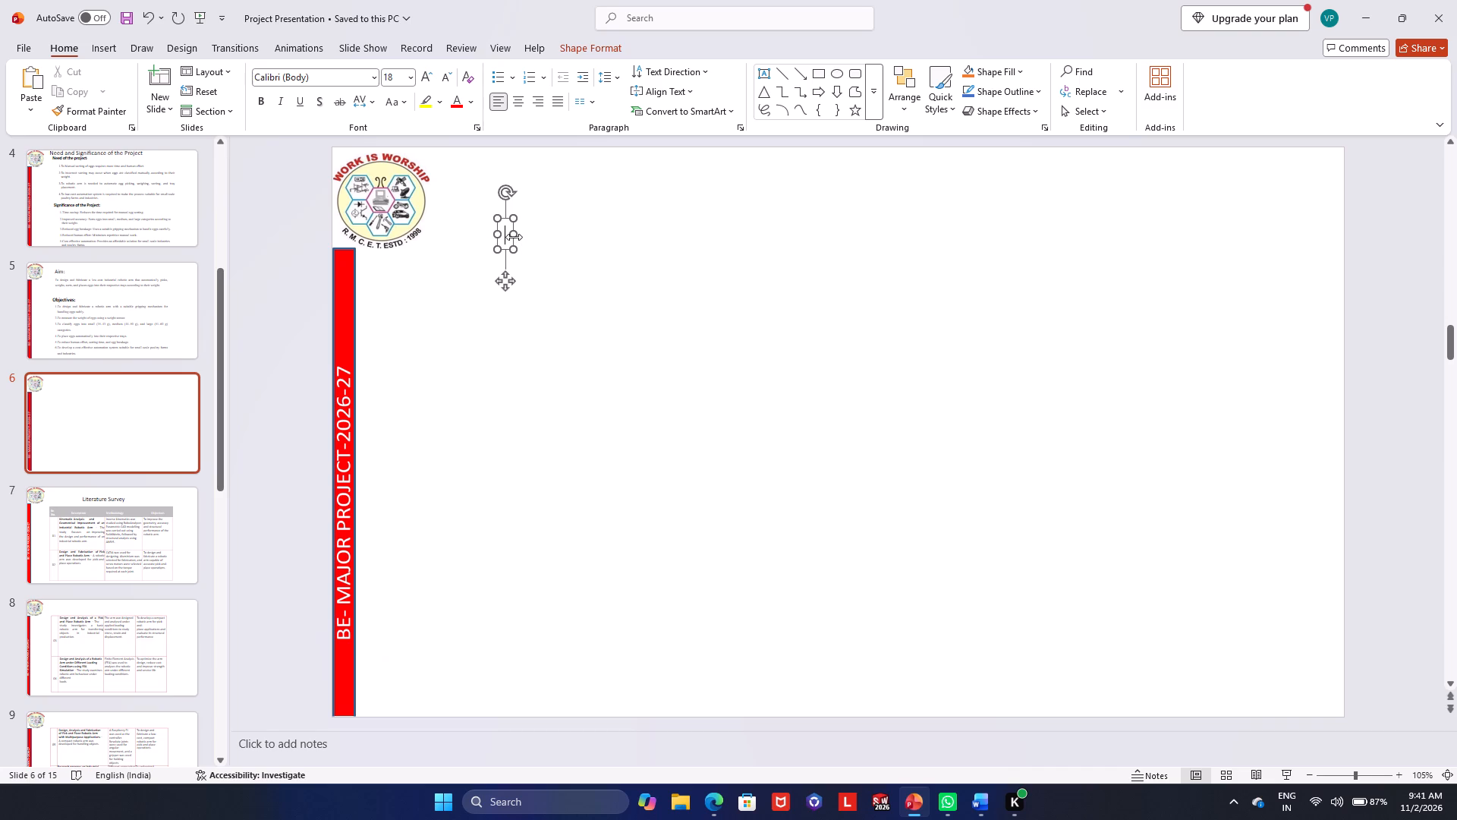
drag(514, 237, 891, 257)
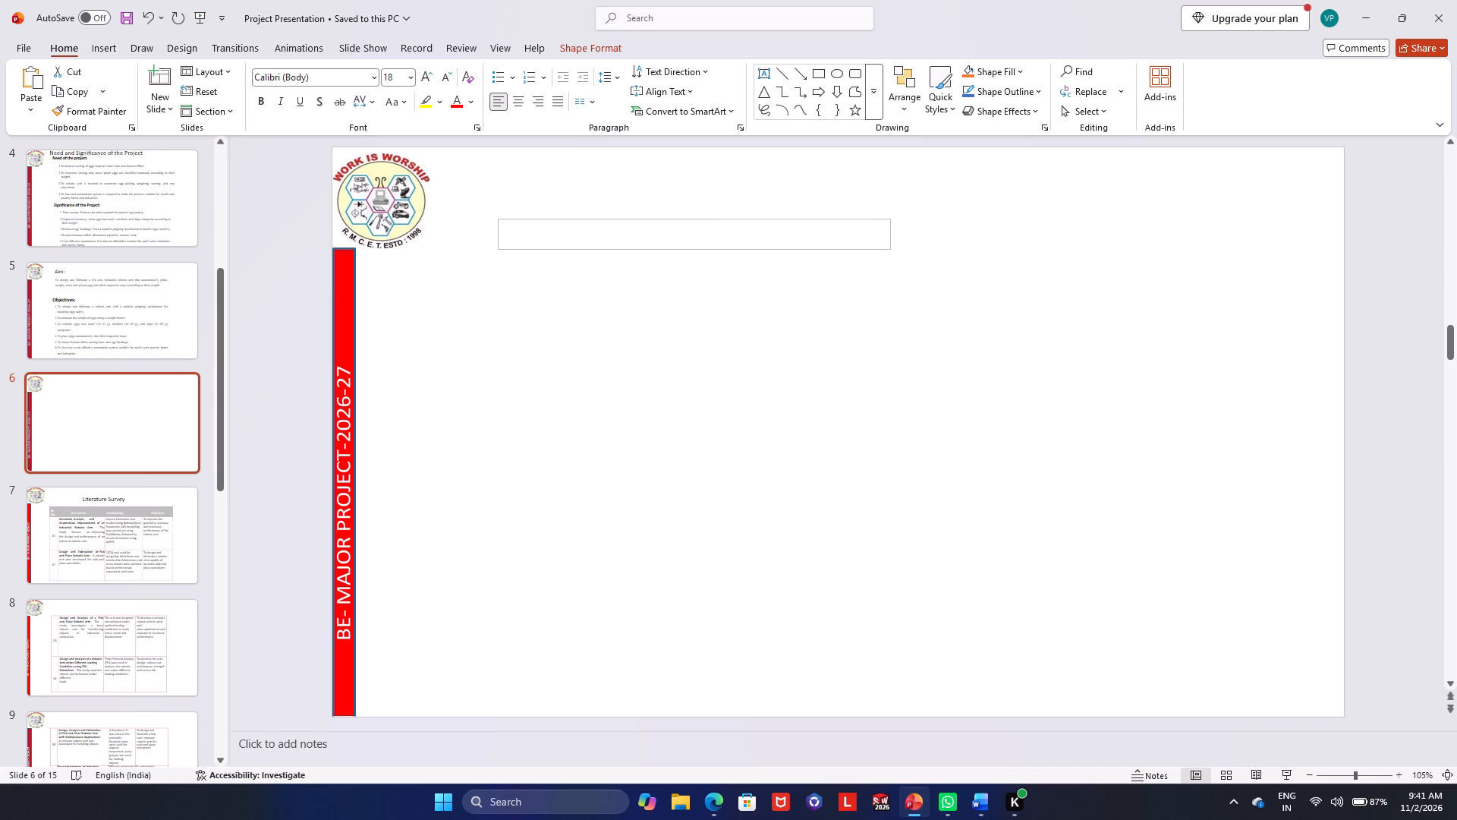
drag(891, 257, 895, 279)
click(537, 236)
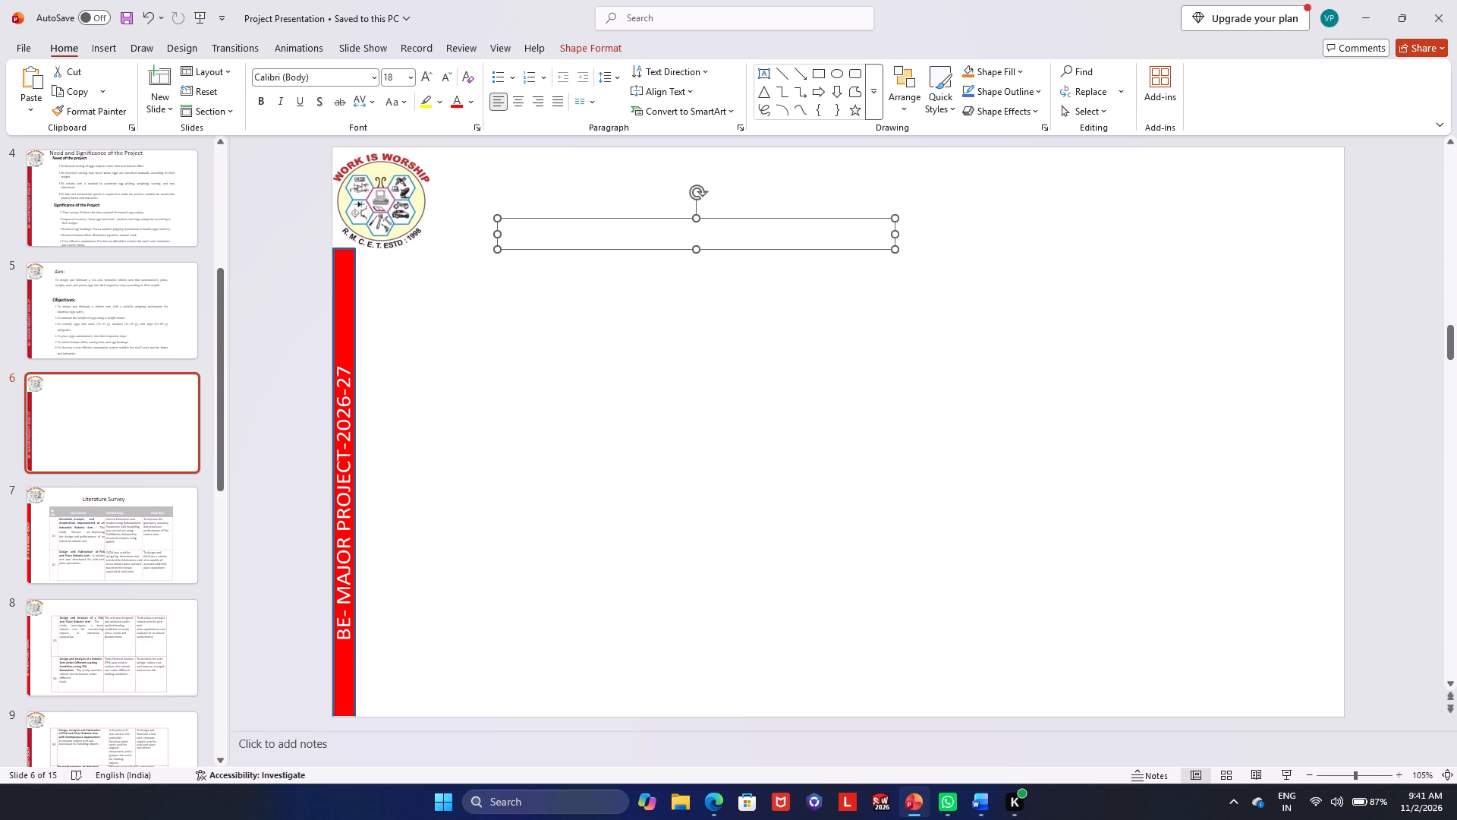
key(shift+p)
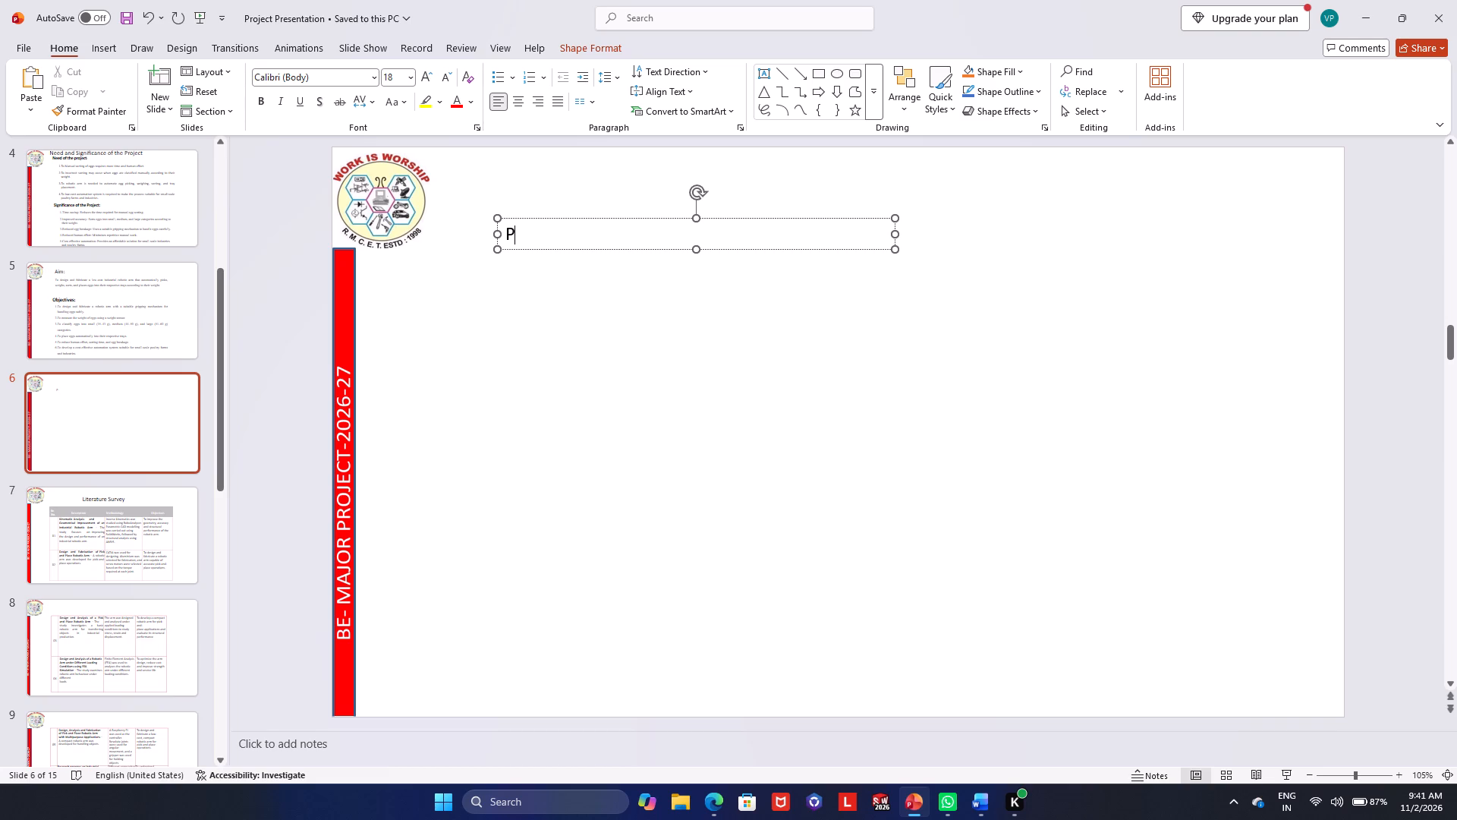
key(r)
key(o)
text(pose)
text(d)
key(space)
key(shift+m)
text(odel)
Make the "Proposed Model" heading on slide 6 bold and set its font size to 36.
drag(506, 234, 562, 231)
click(579, 231)
drag(505, 232, 625, 233)
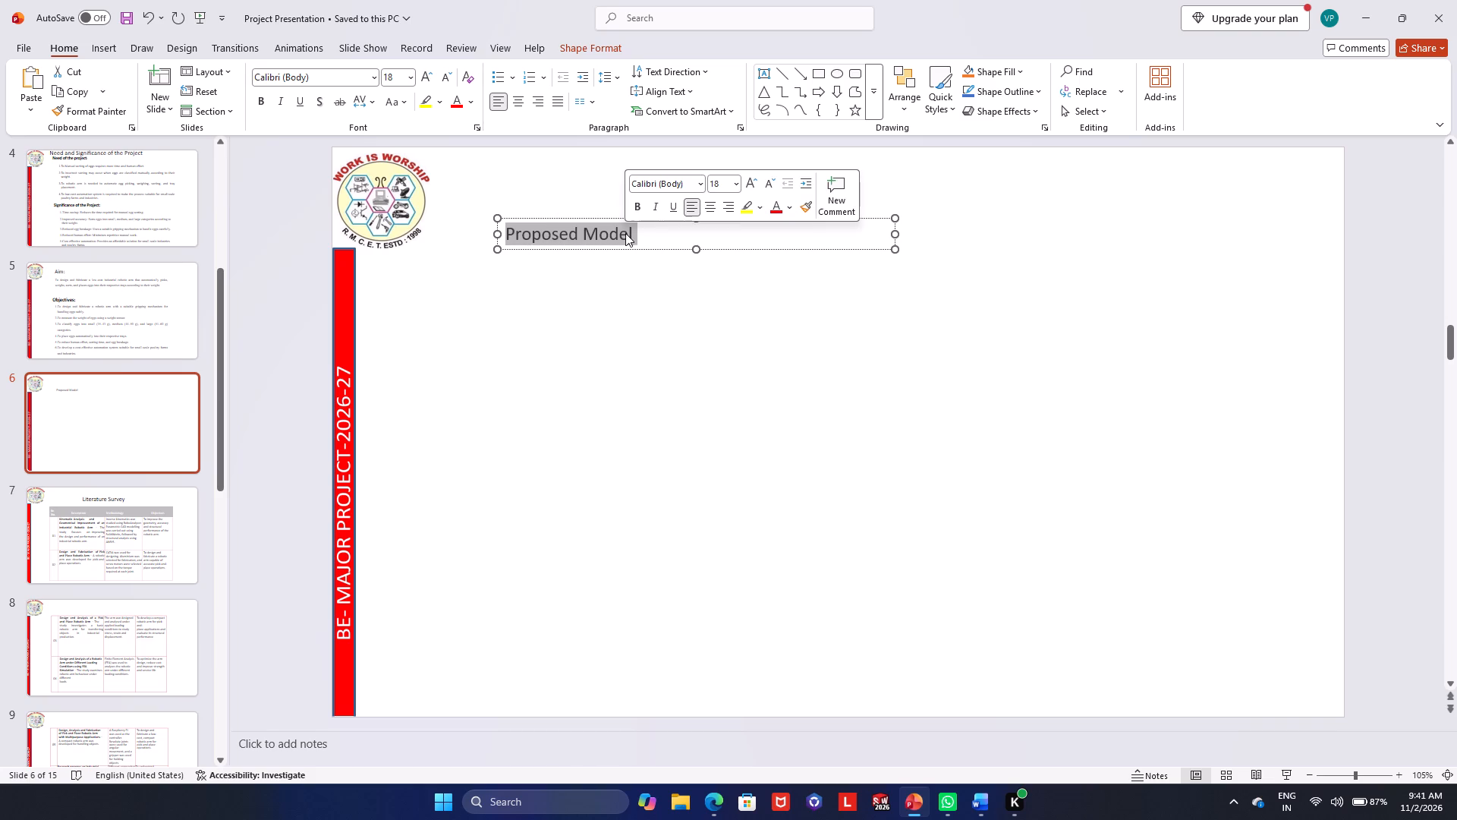
click(631, 210)
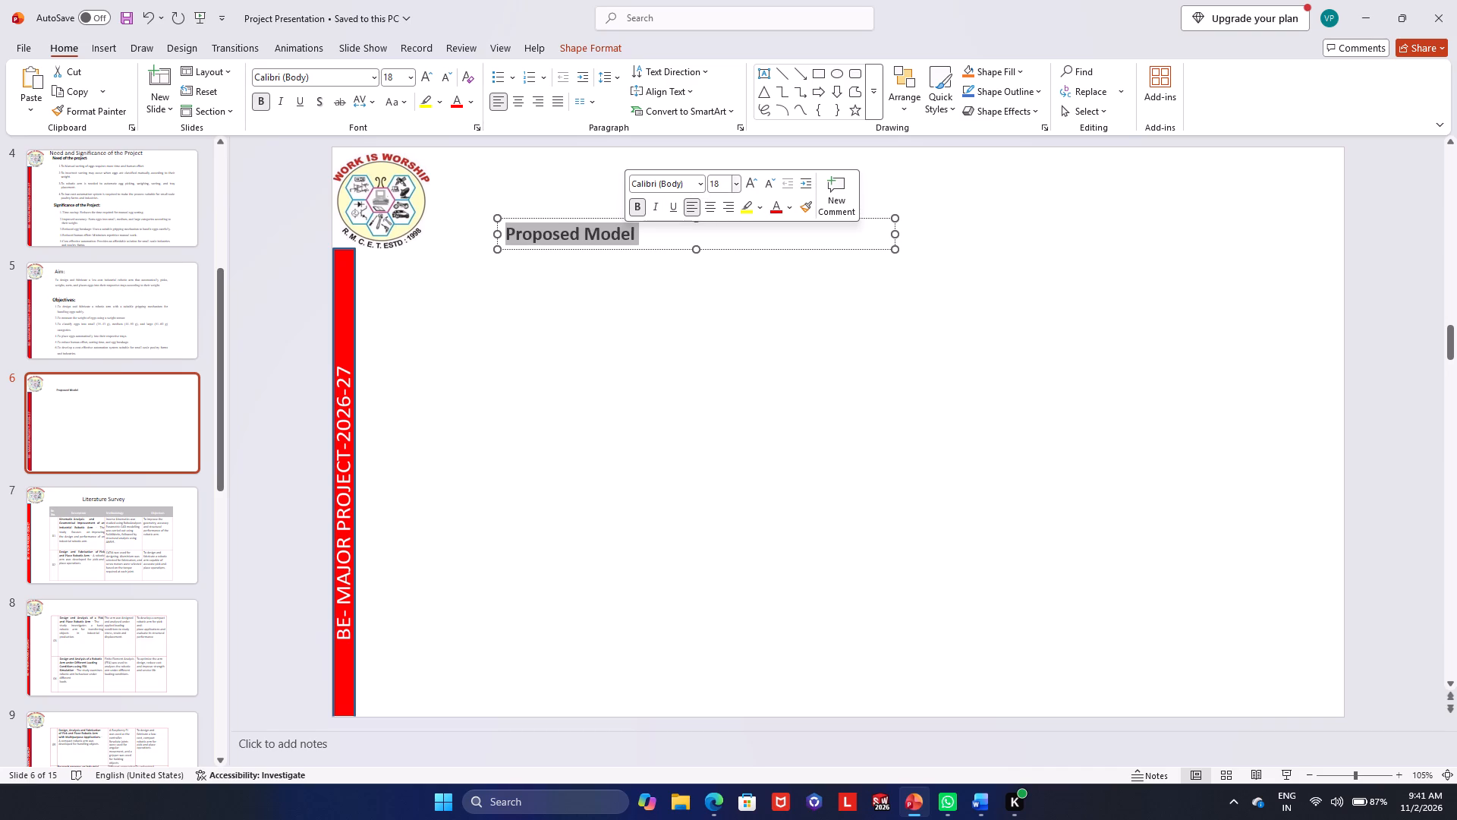
click(738, 184)
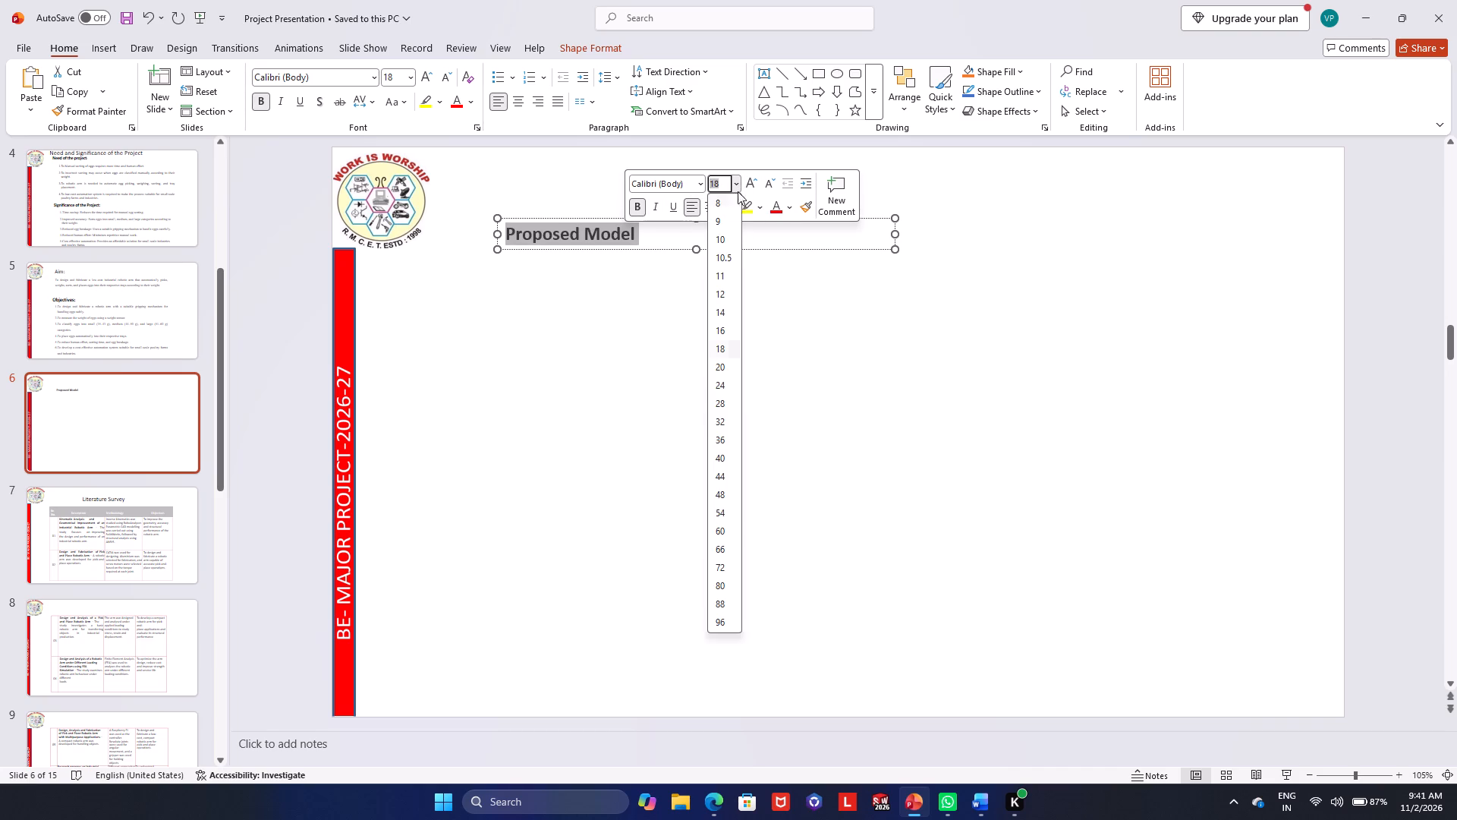
click(725, 443)
Check the font size of the Objectives heading on slide 5 and set slide 6's "Proposed Model" heading to size 28.
click(147, 327)
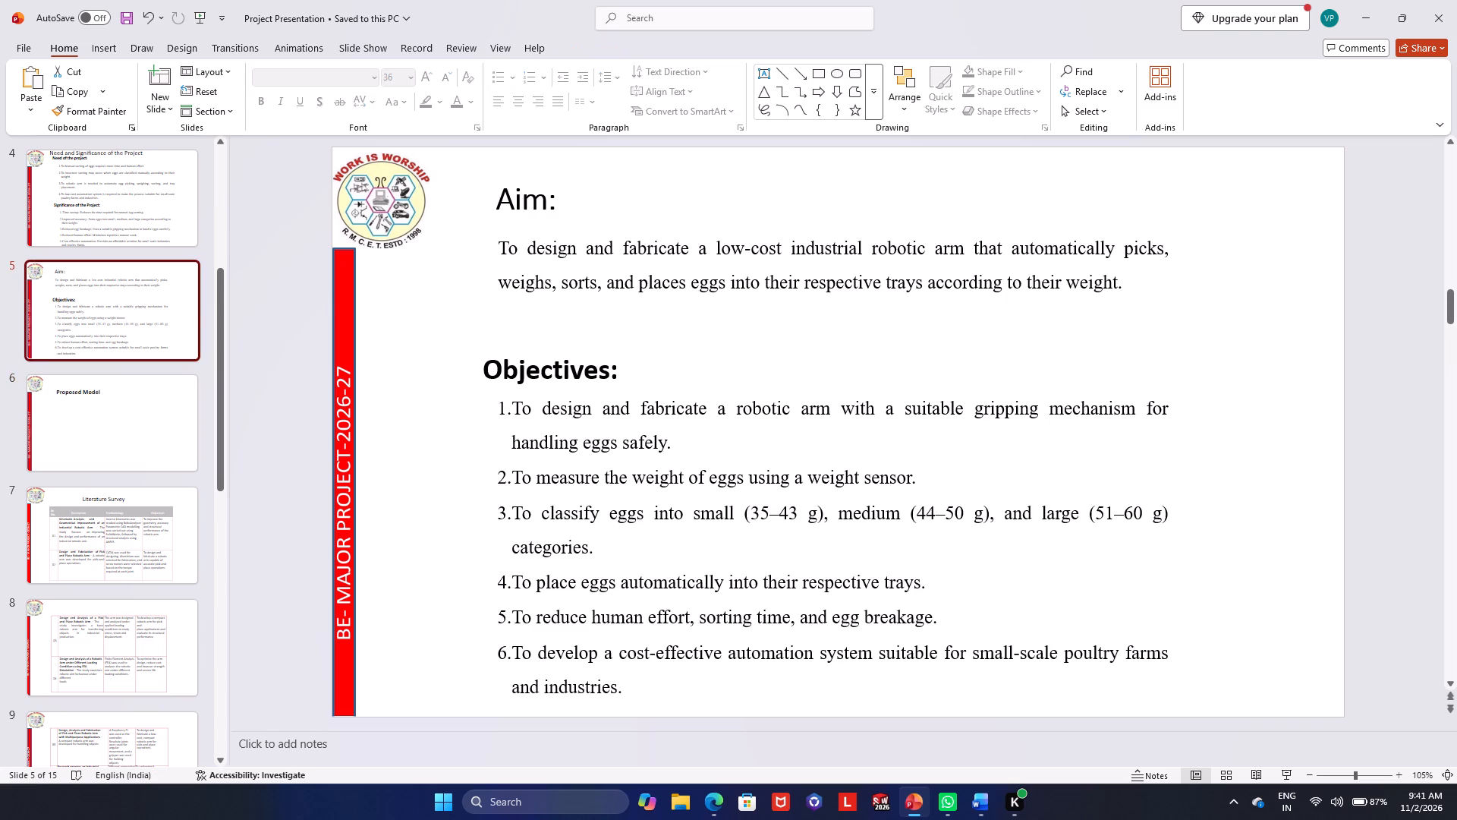
drag(511, 364, 585, 372)
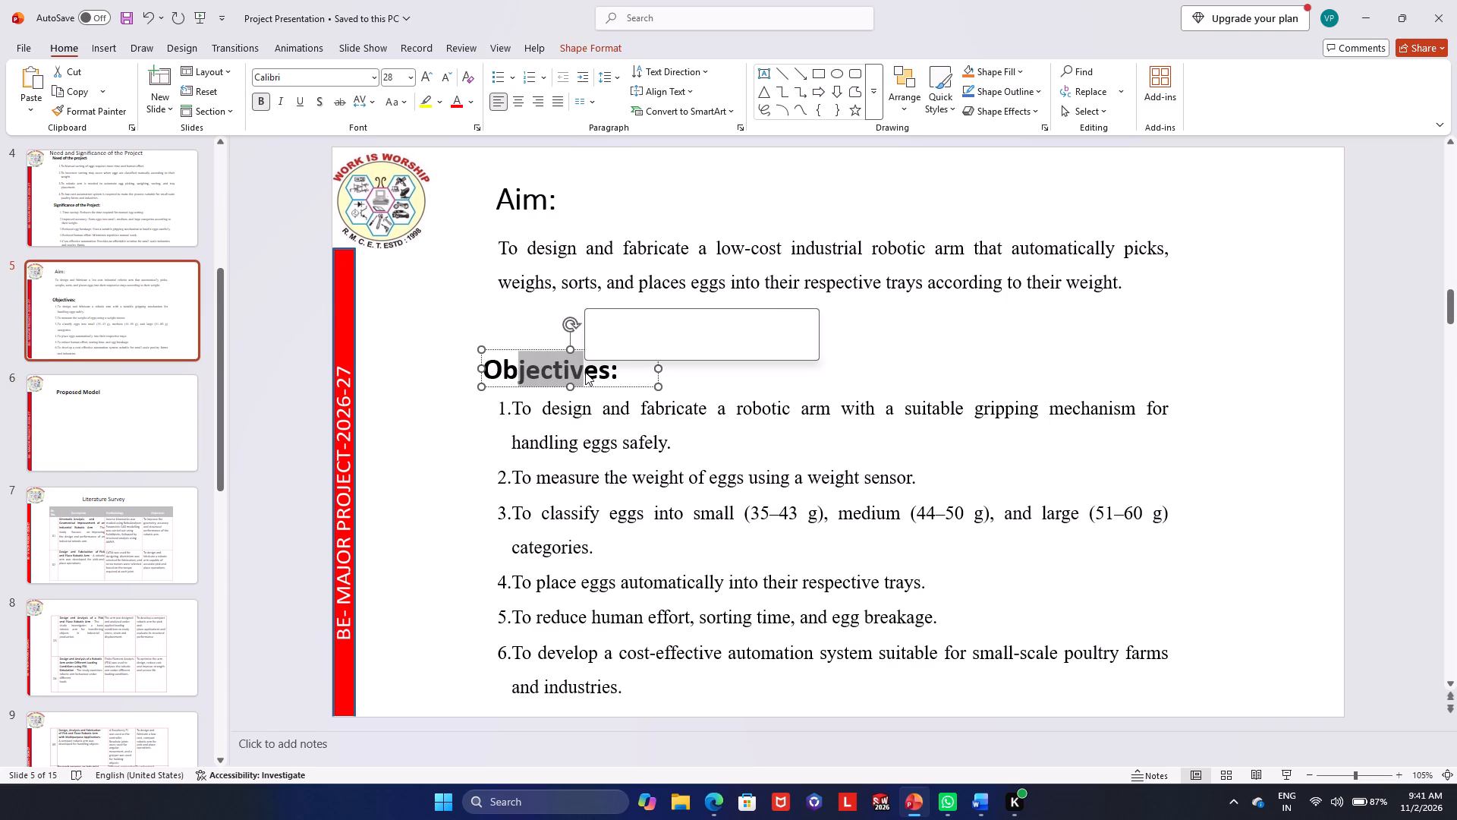
click(153, 404)
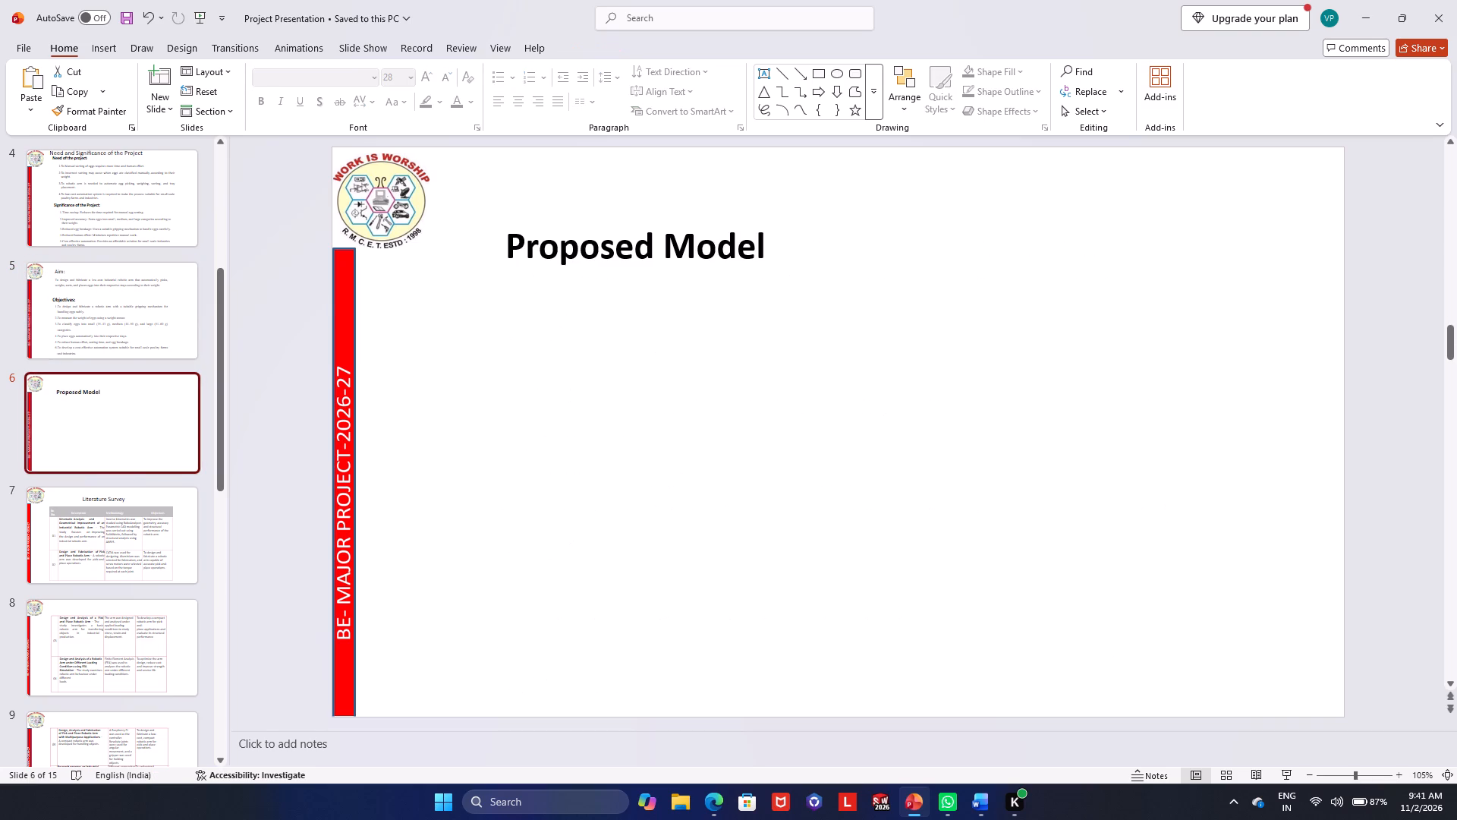
click(518, 246)
drag(511, 242, 602, 242)
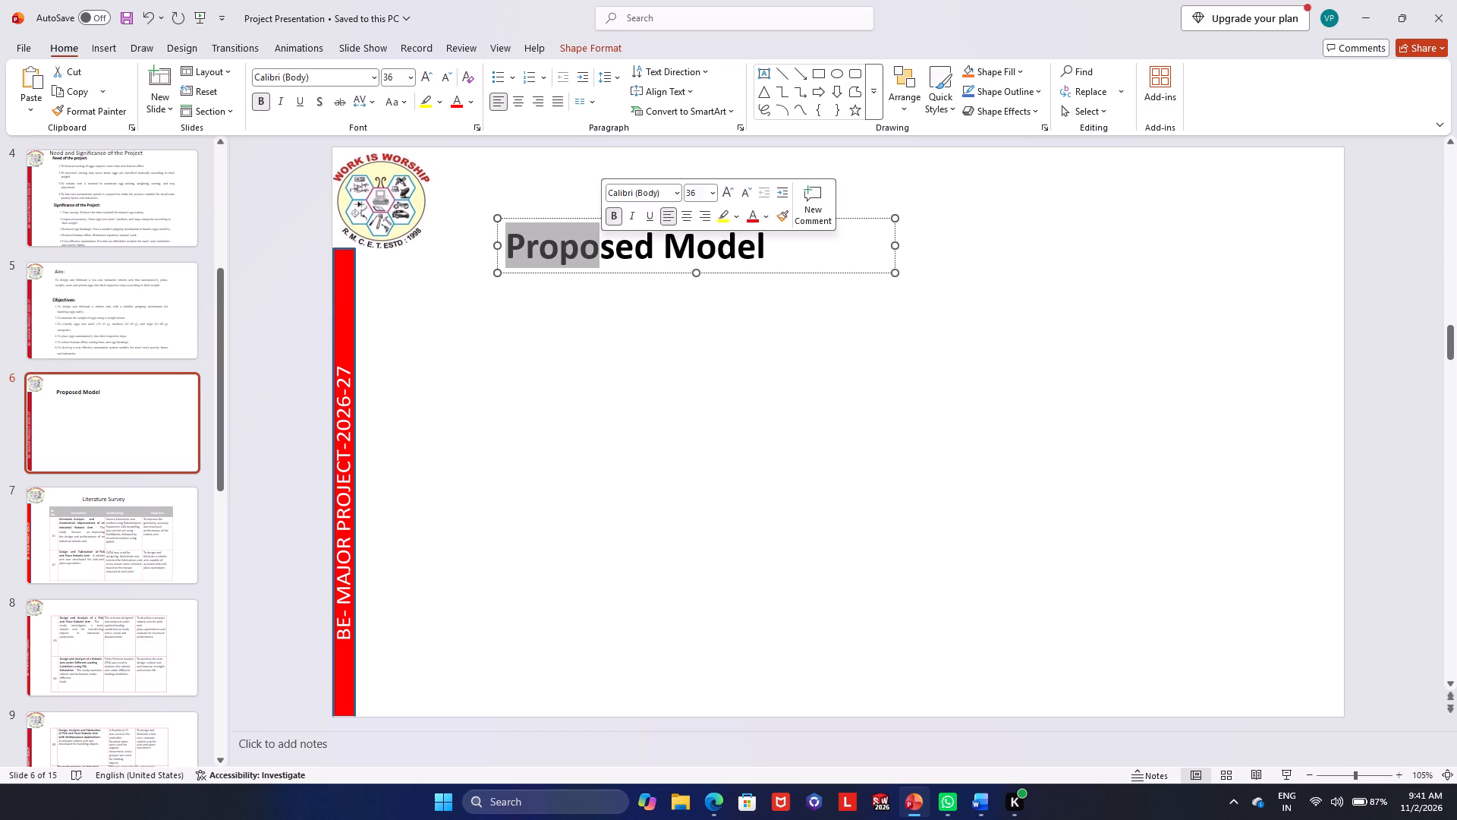
click(659, 246)
drag(506, 244, 723, 249)
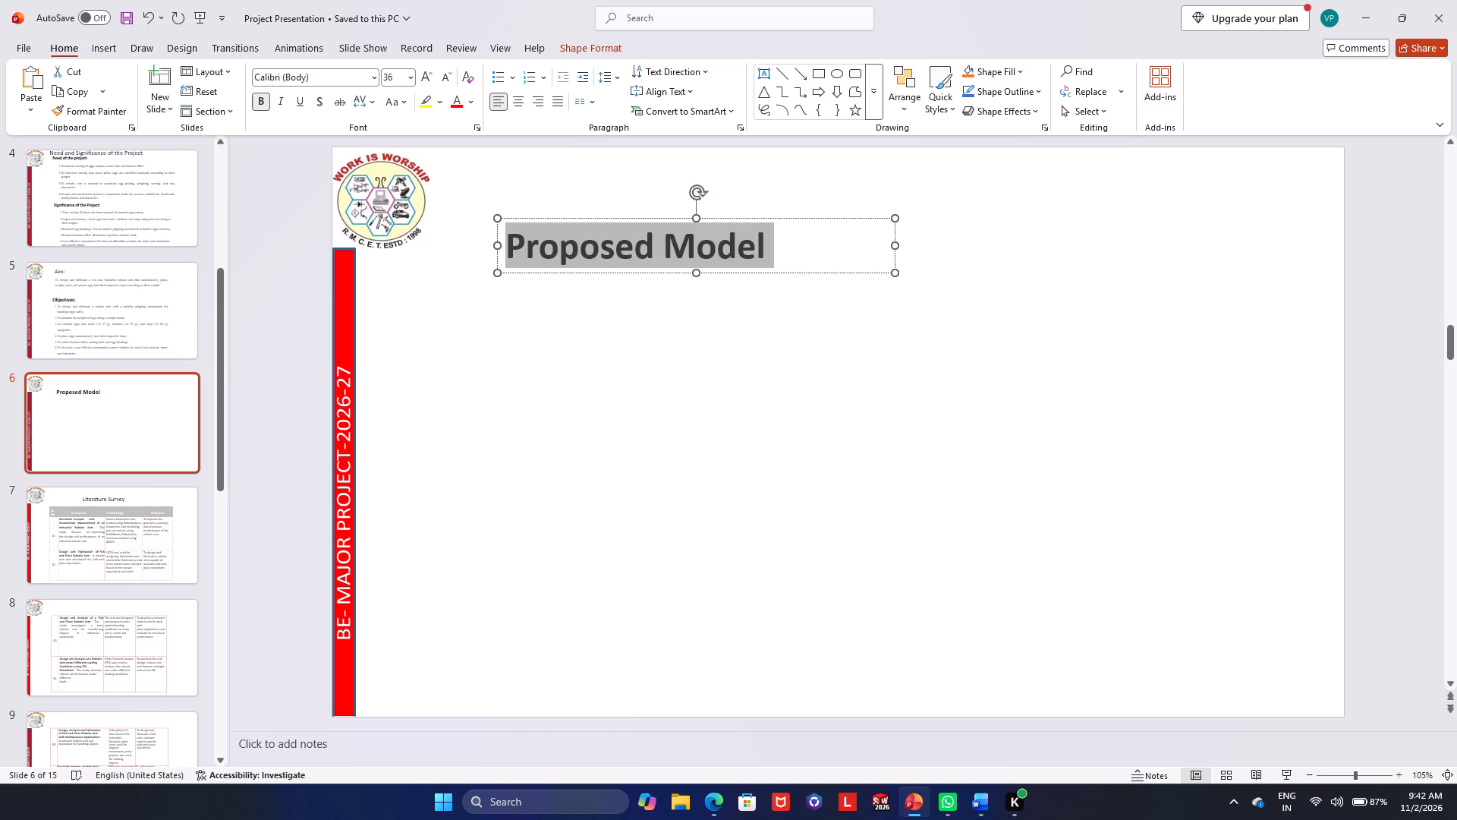
drag(723, 249, 741, 250)
click(851, 202)
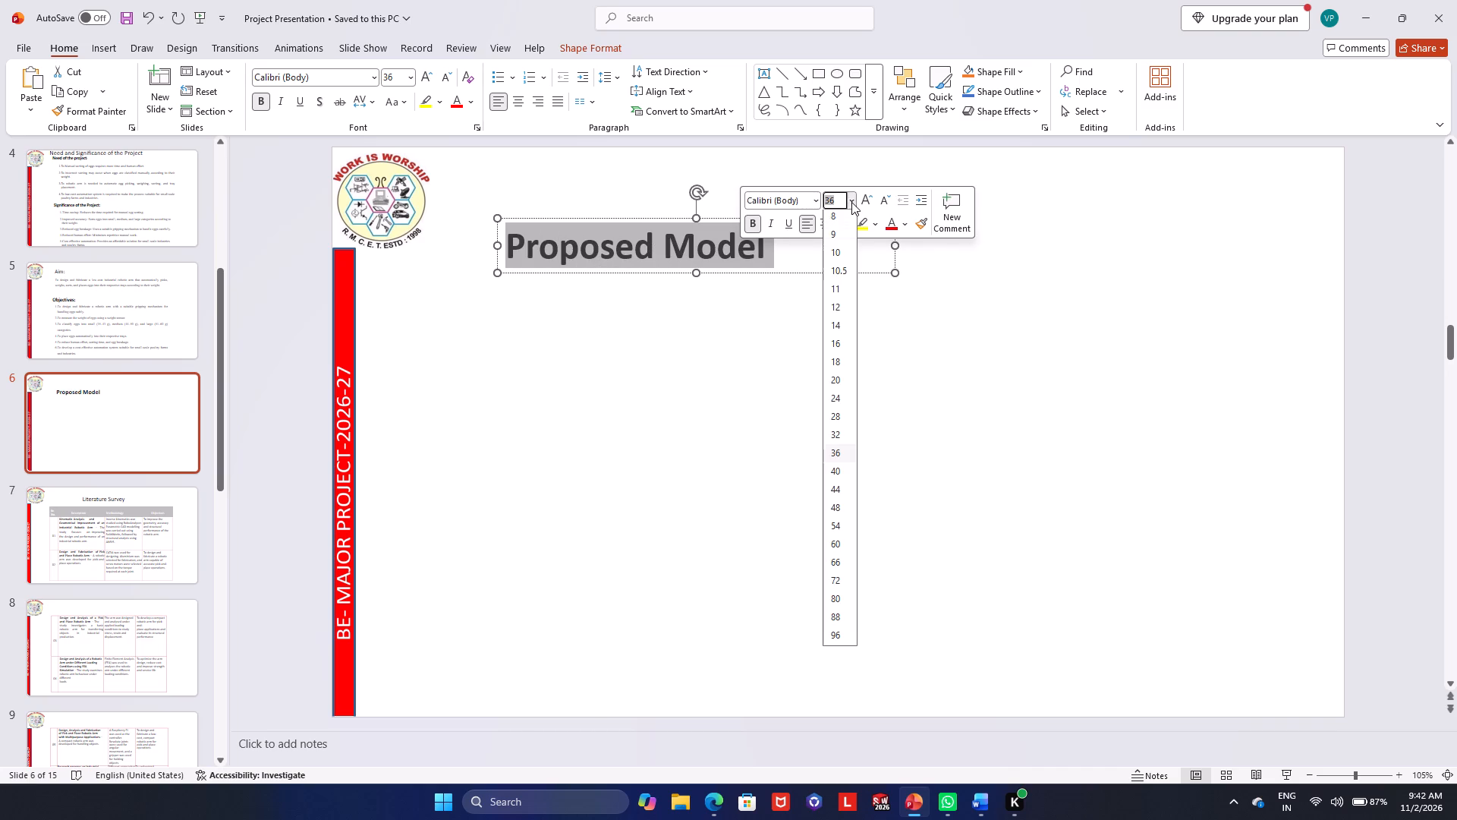
click(832, 417)
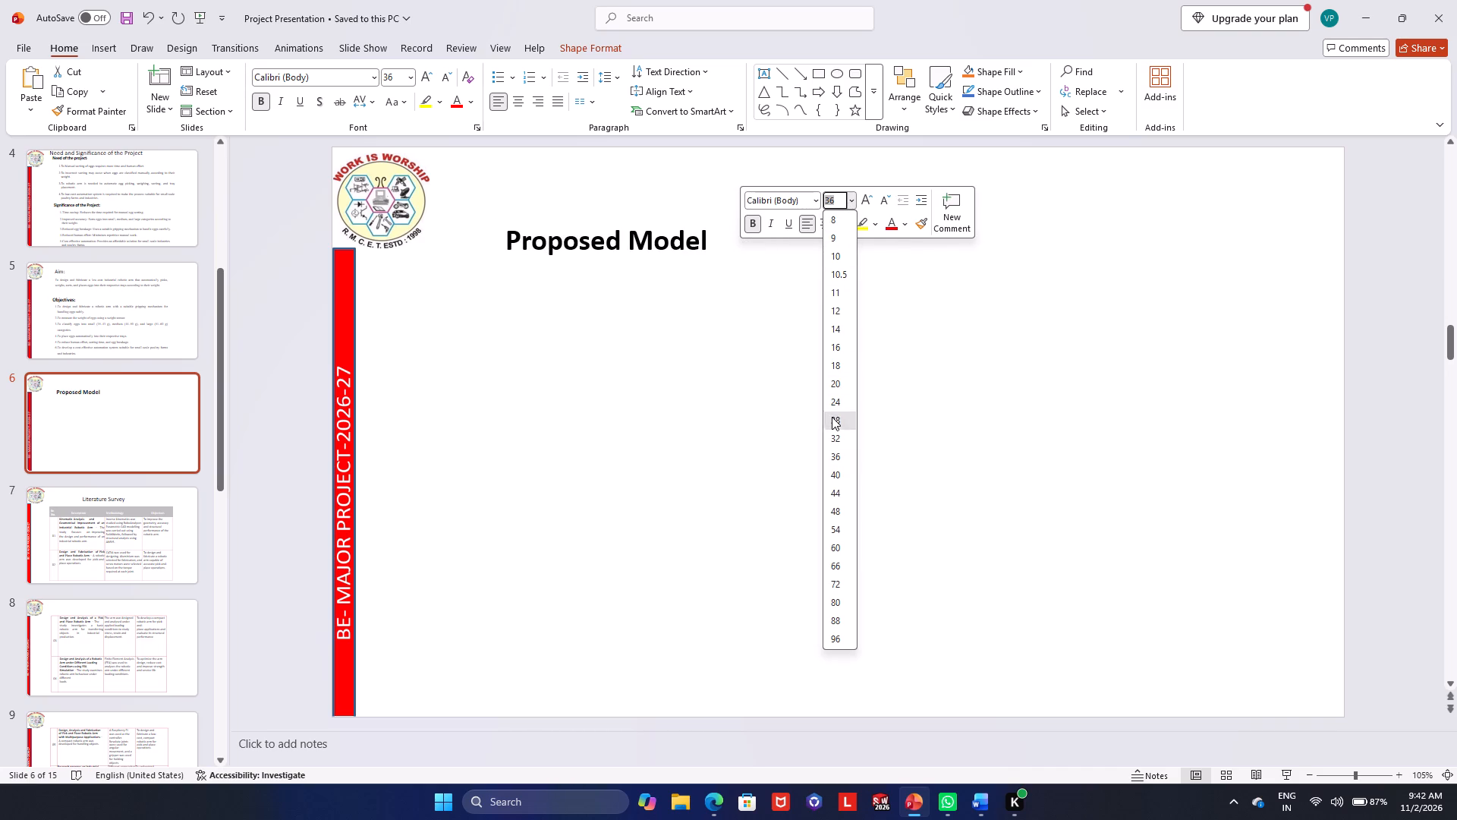
click(500, 366)
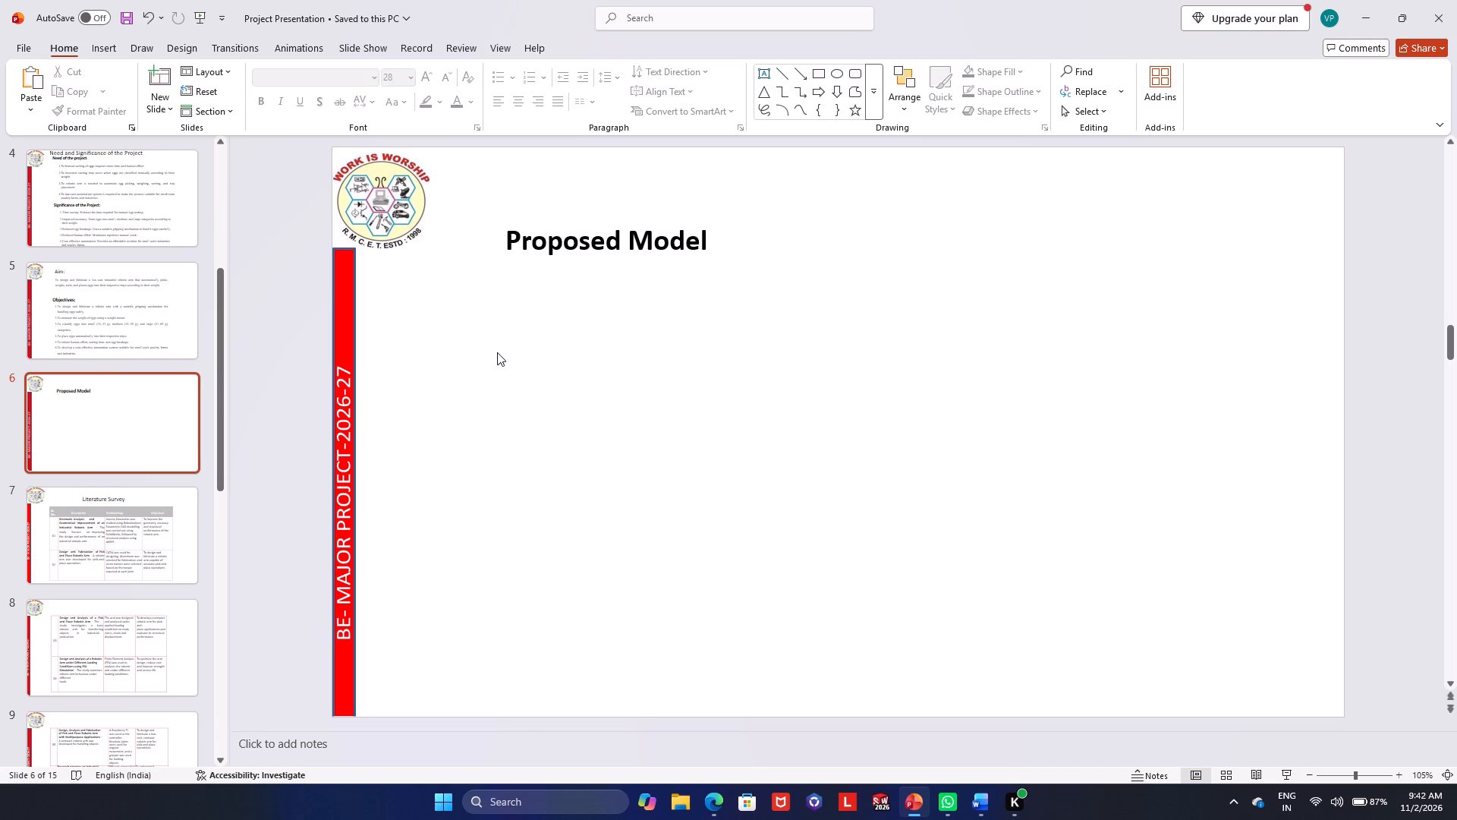
On slide 4, set the letters "eed" of the first word in the Need and Significance of the Project title to font size 28.
click(90, 304)
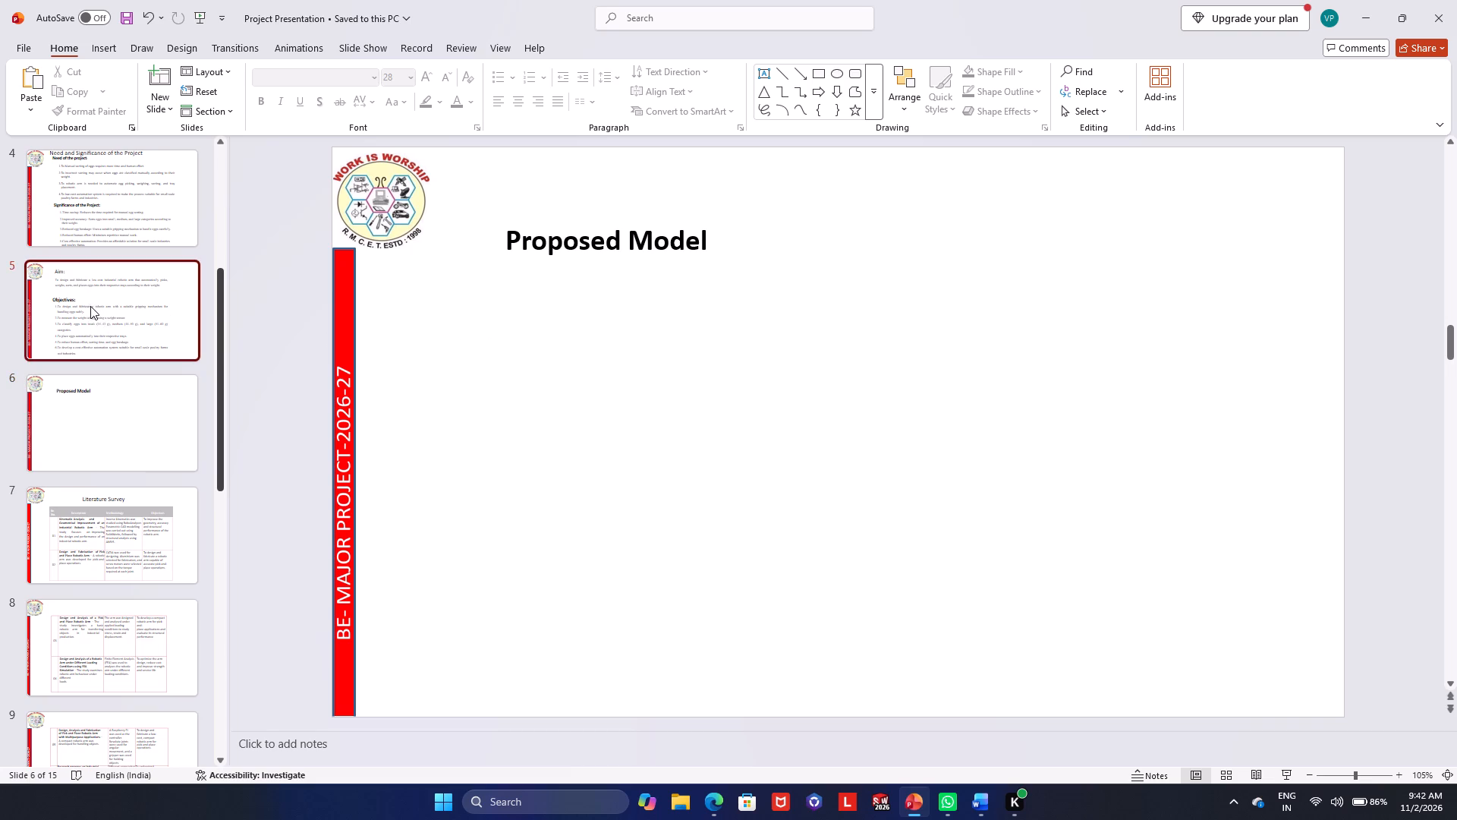
click(123, 161)
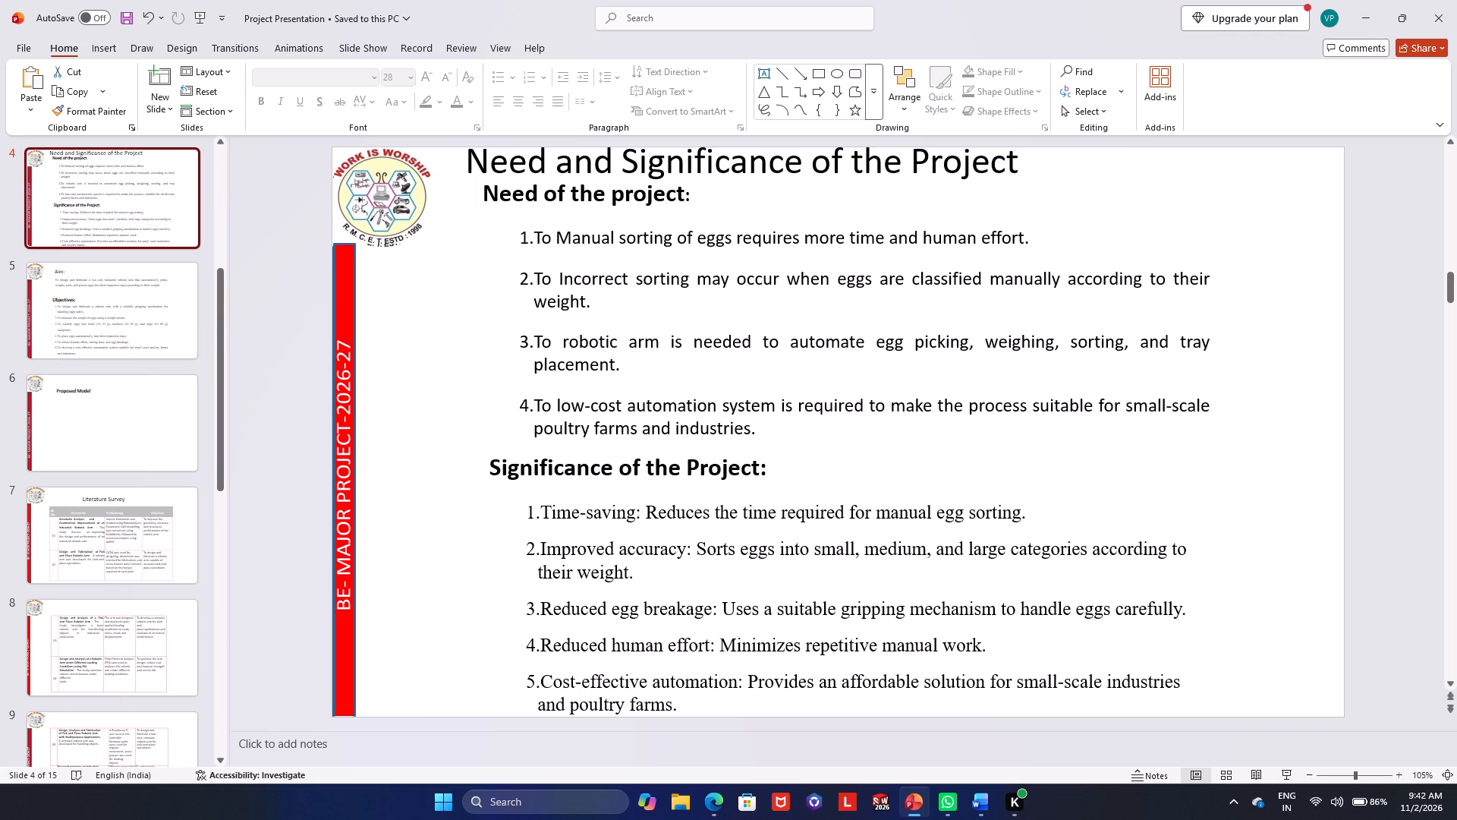
drag(482, 189, 596, 188)
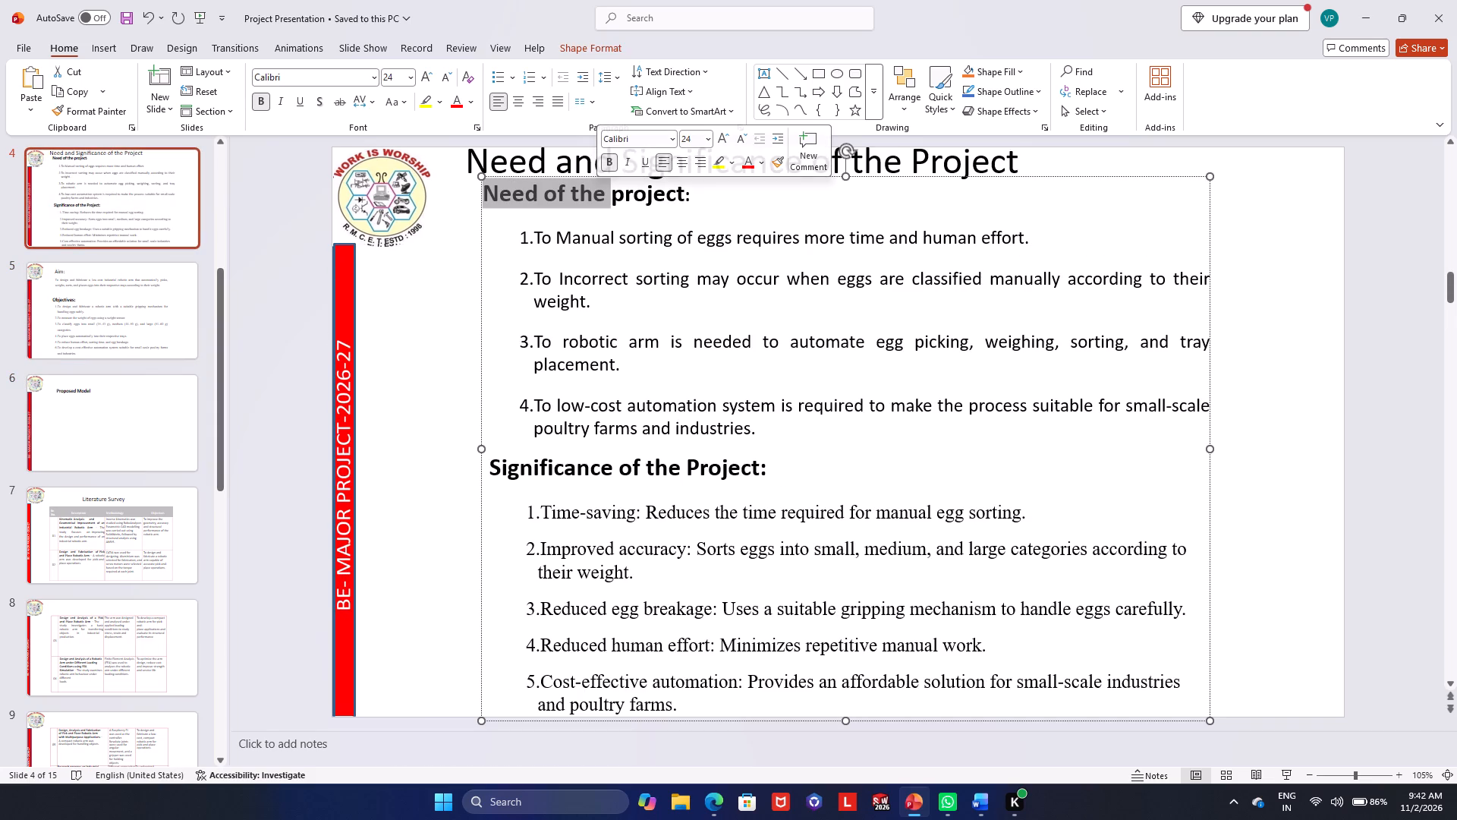
click(697, 193)
drag(479, 158, 559, 156)
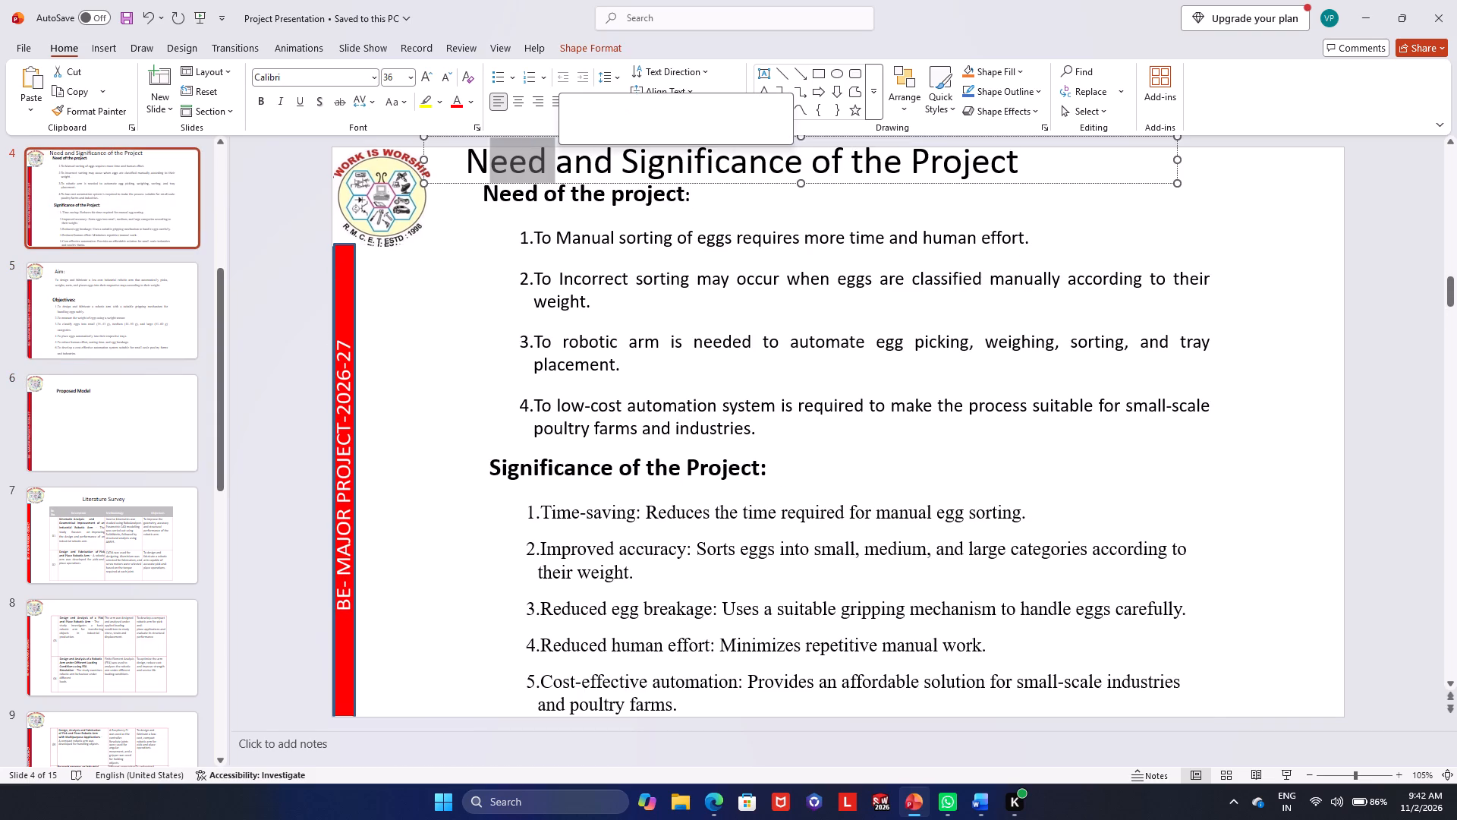
click(672, 106)
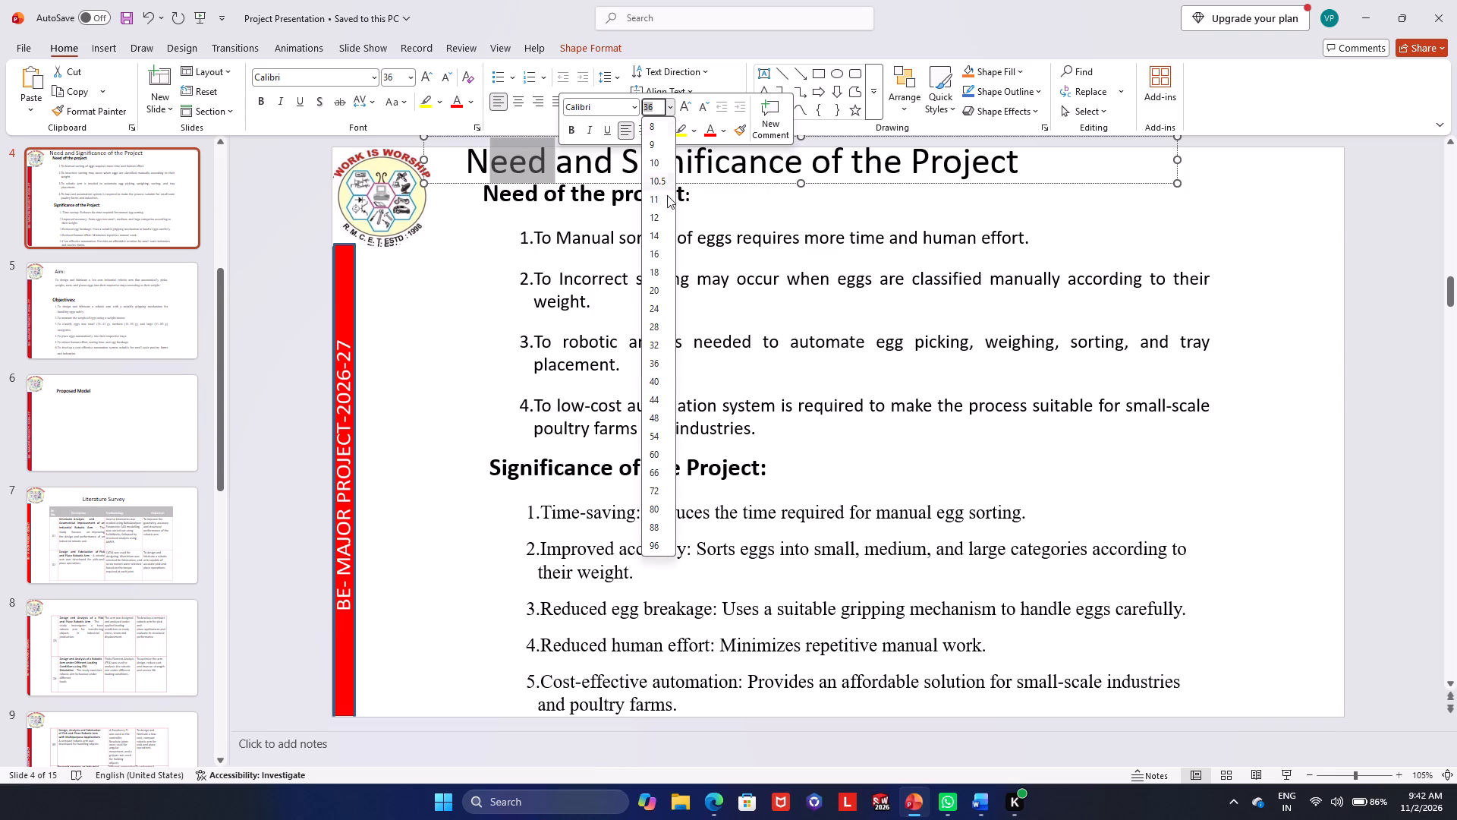
click(656, 329)
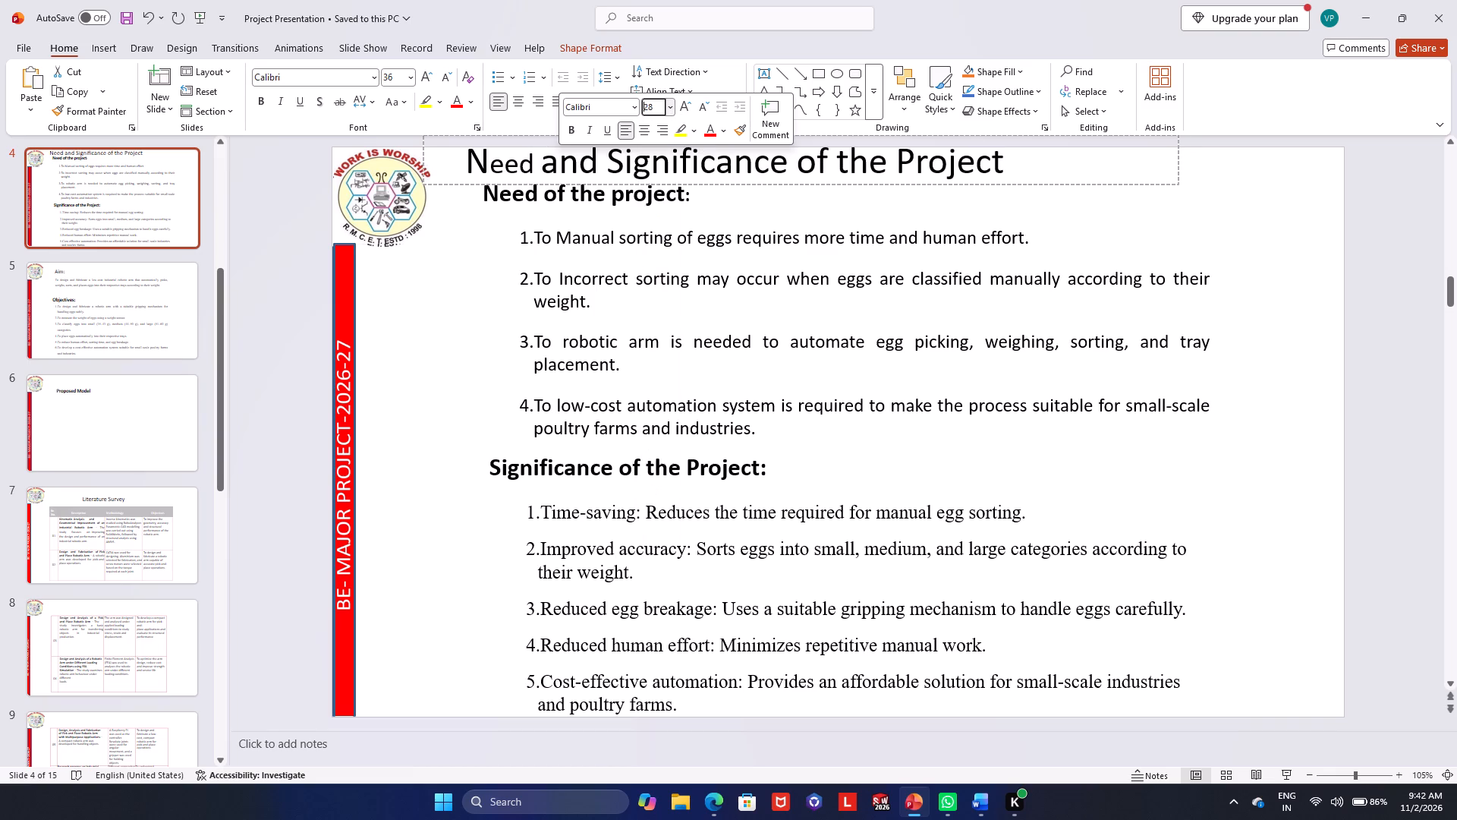
click(447, 320)
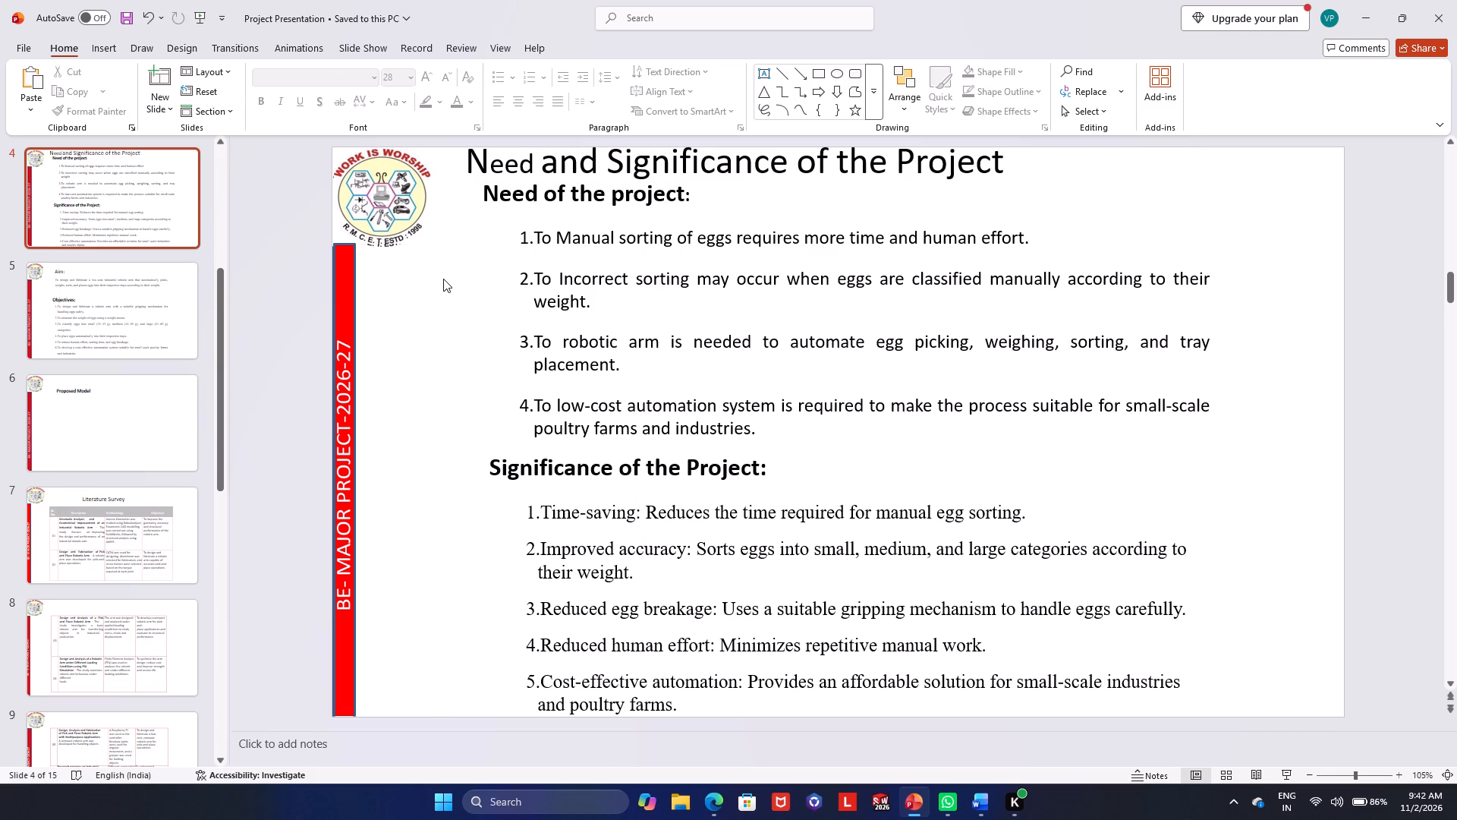
Return to slide 6 and check the font formatting of the "Proposed Model" heading.
click(121, 426)
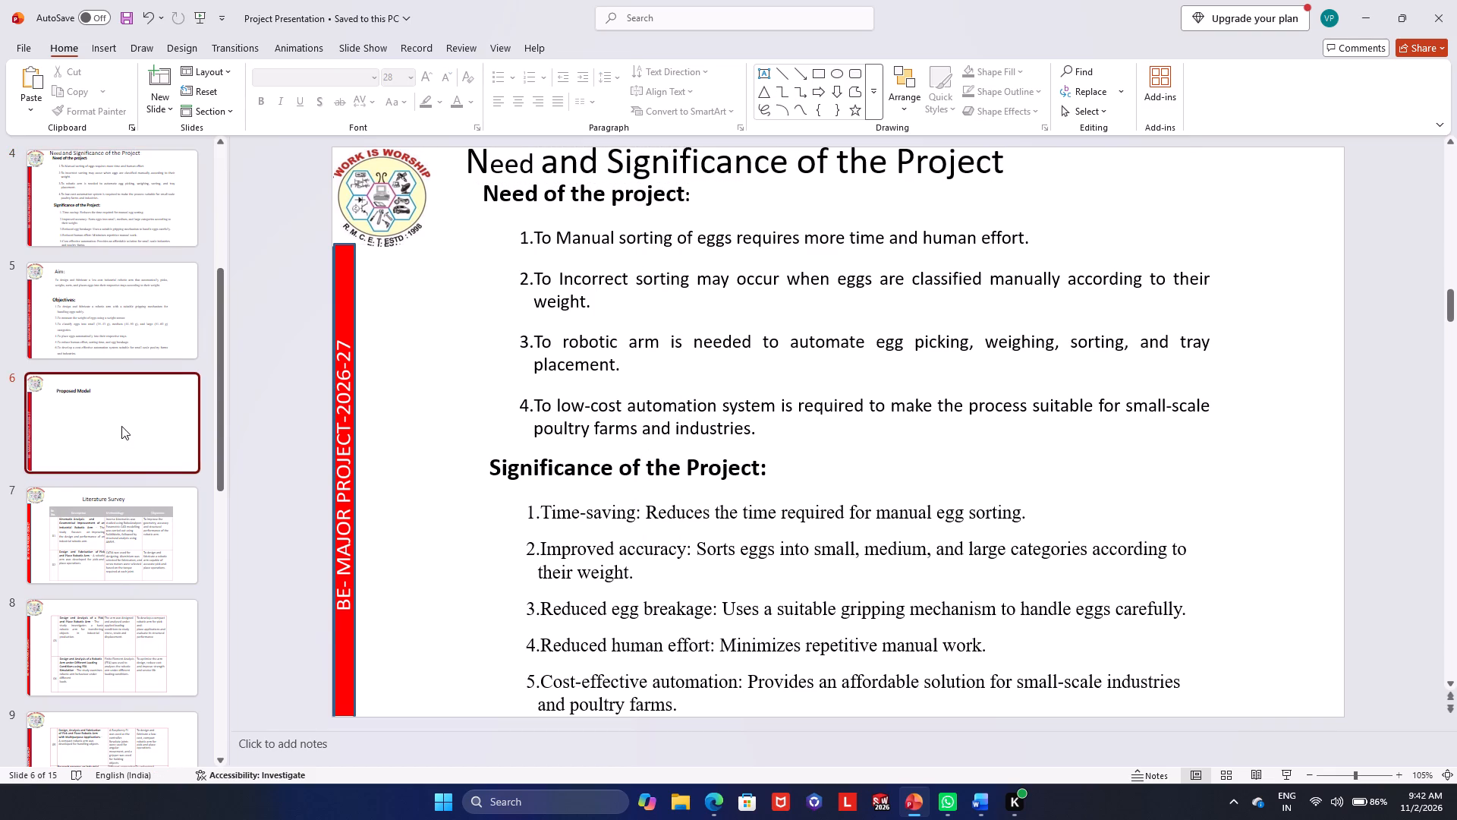
click(509, 236)
drag(509, 236, 675, 245)
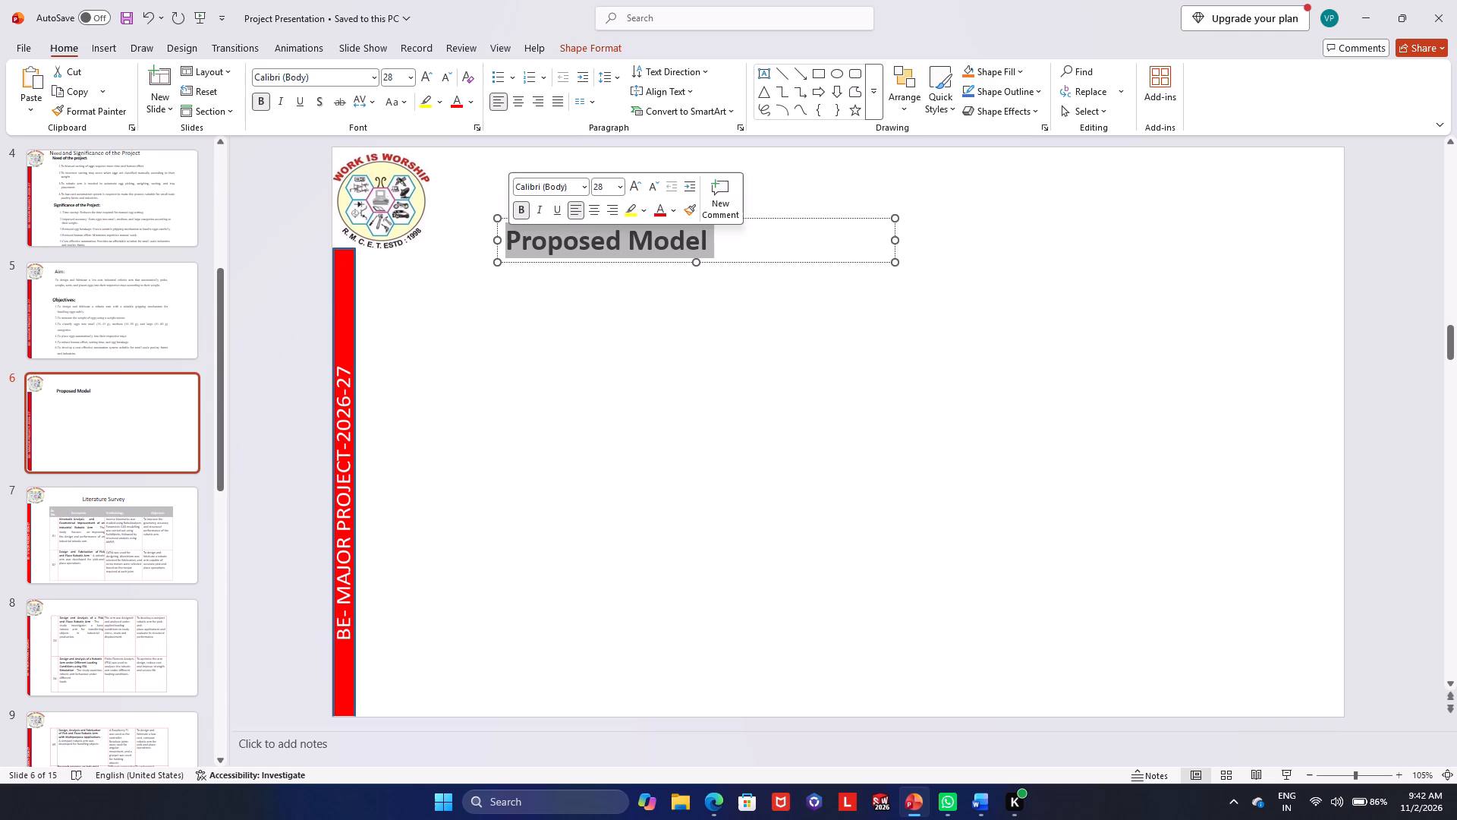
drag(675, 245, 702, 248)
right_click(639, 248)
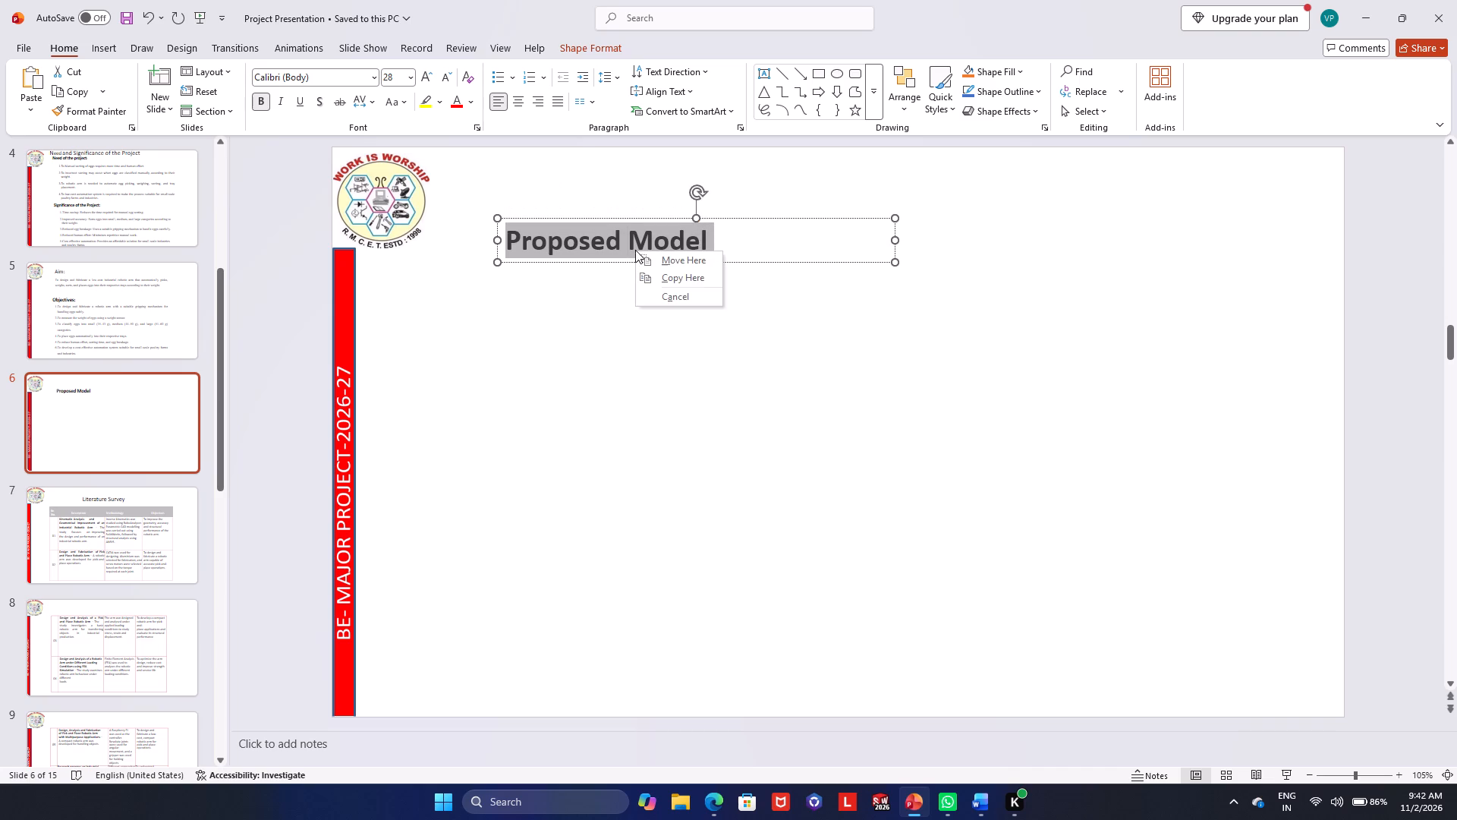
click(456, 356)
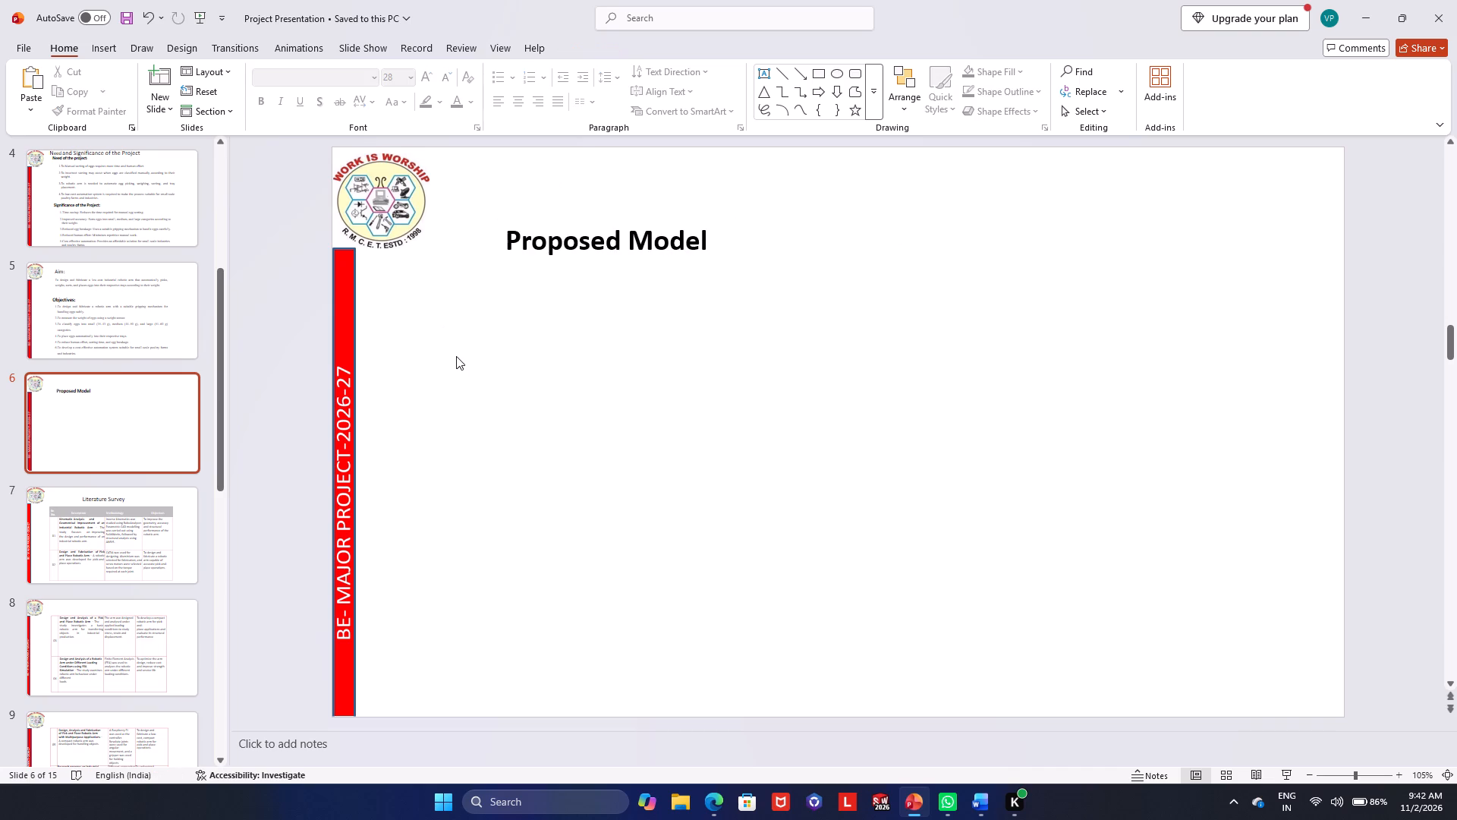
Start inserting a picture stored on this device onto the Proposed Model slide.
click(552, 354)
click(108, 48)
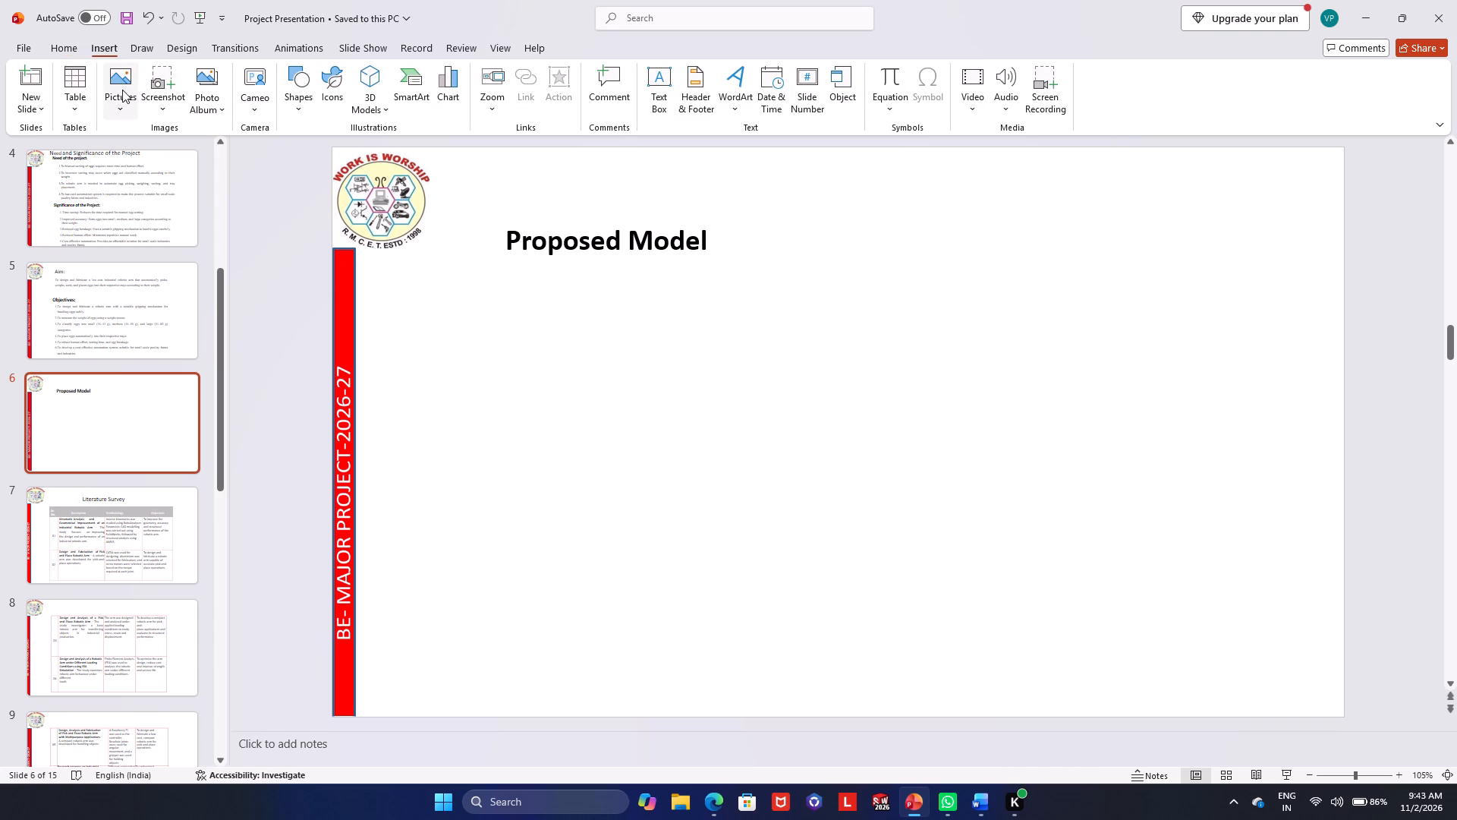
click(121, 107)
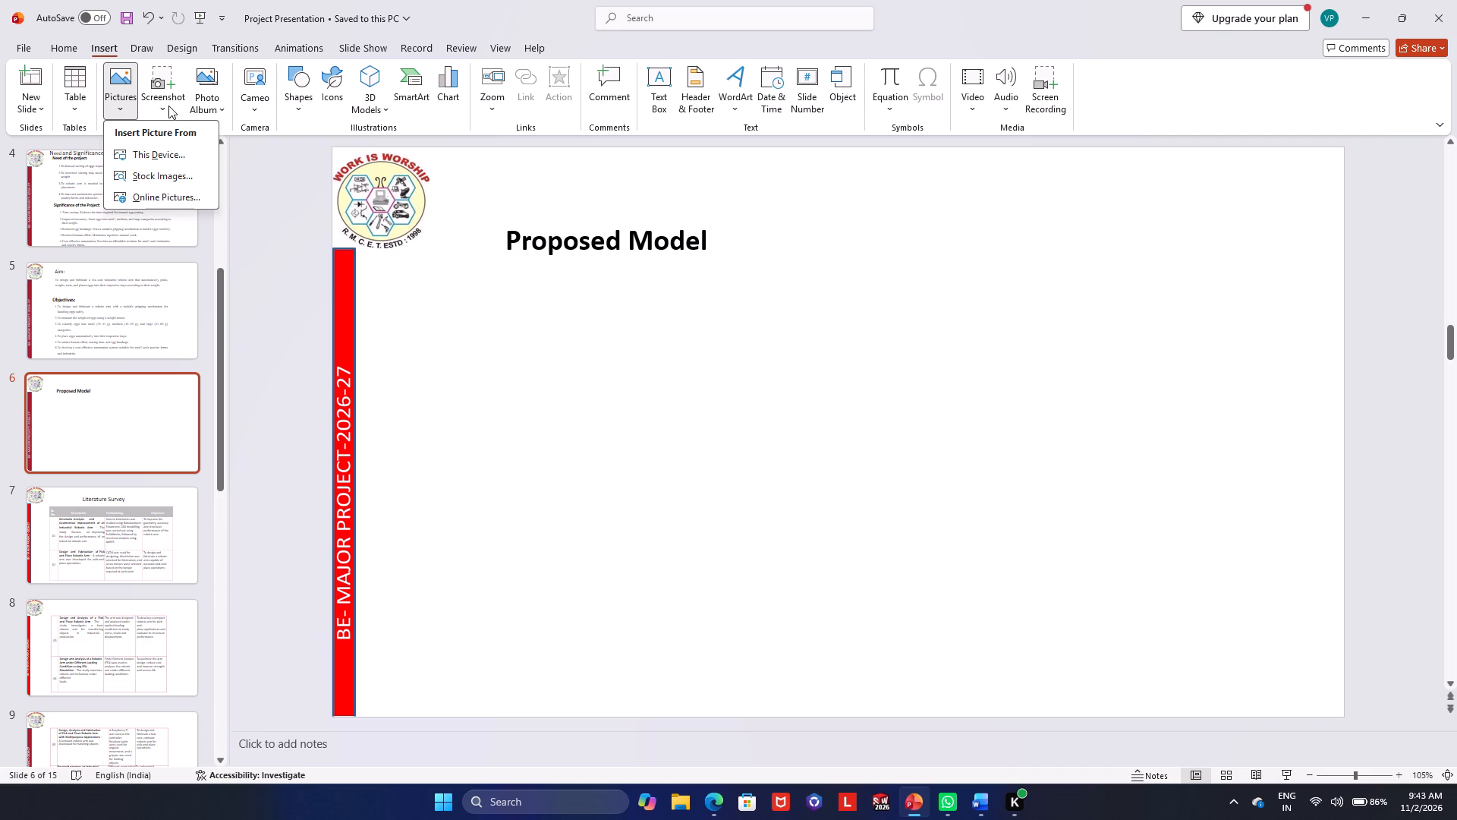
click(144, 153)
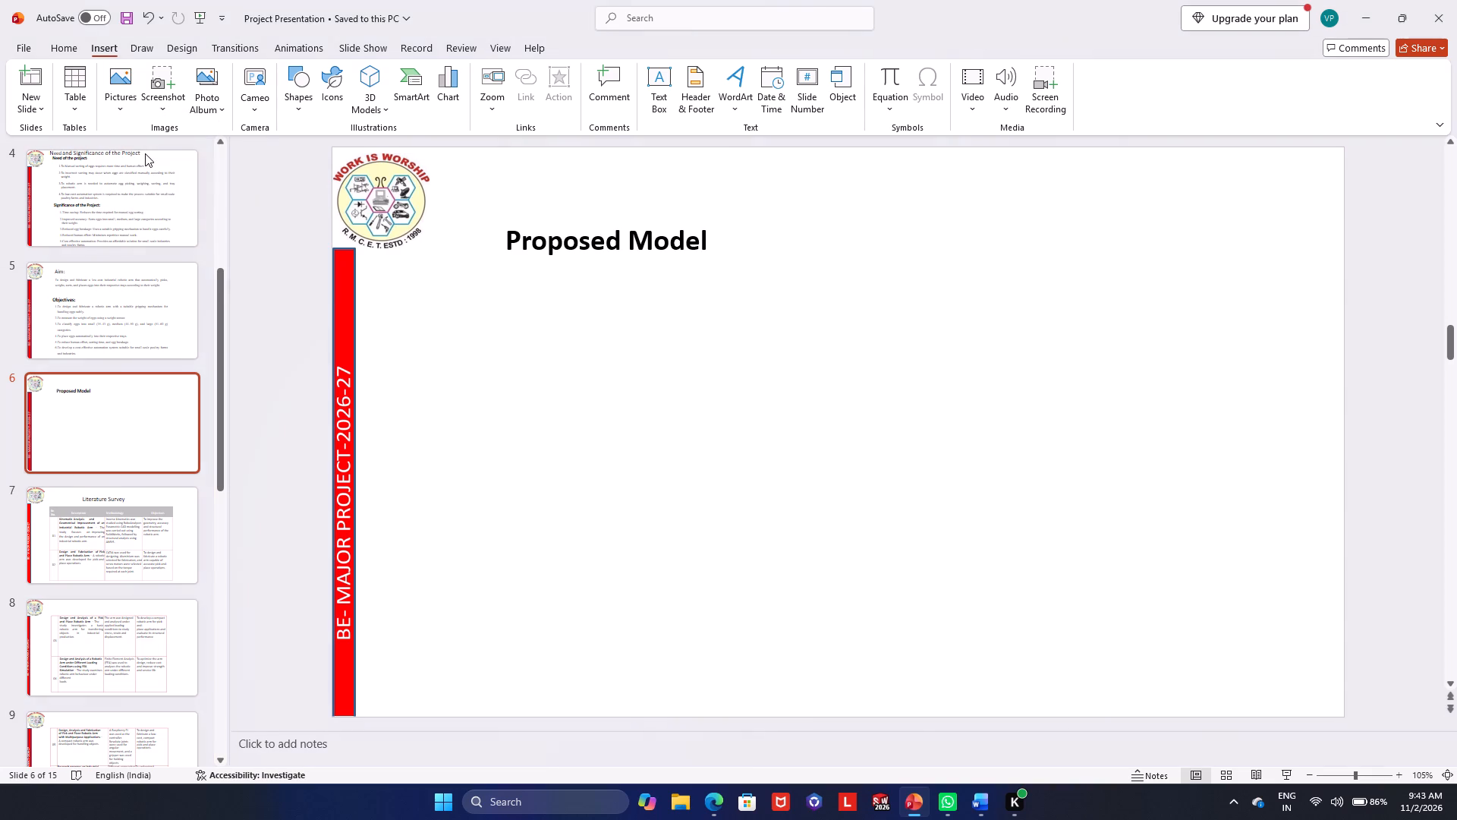